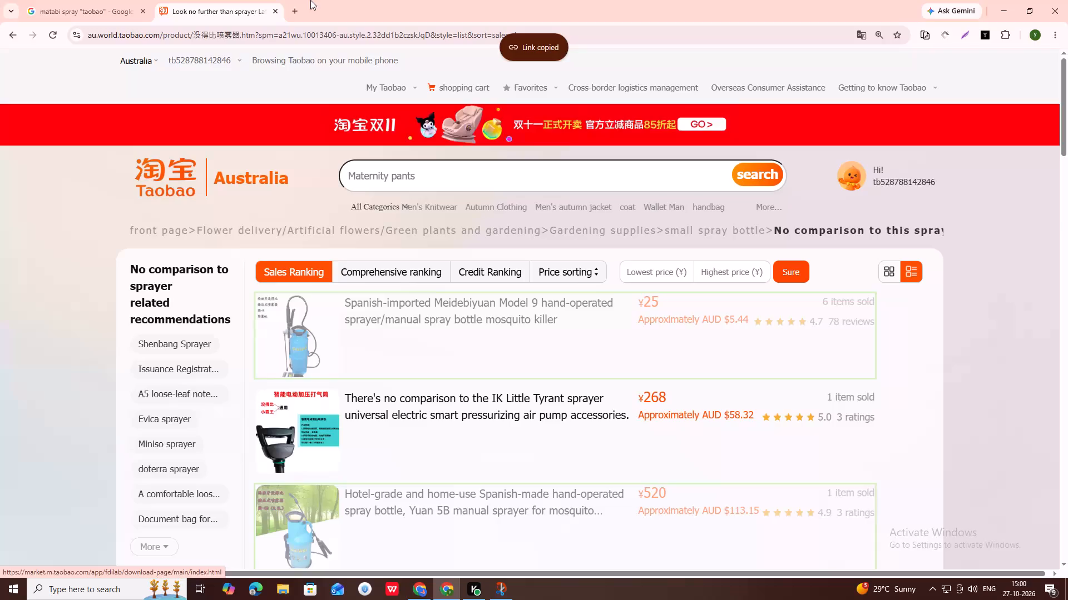
Switch to the other browser window and paste the copied Taobao item link into a new tab's address.
key("alt+Tab")
left_click(432, 0)
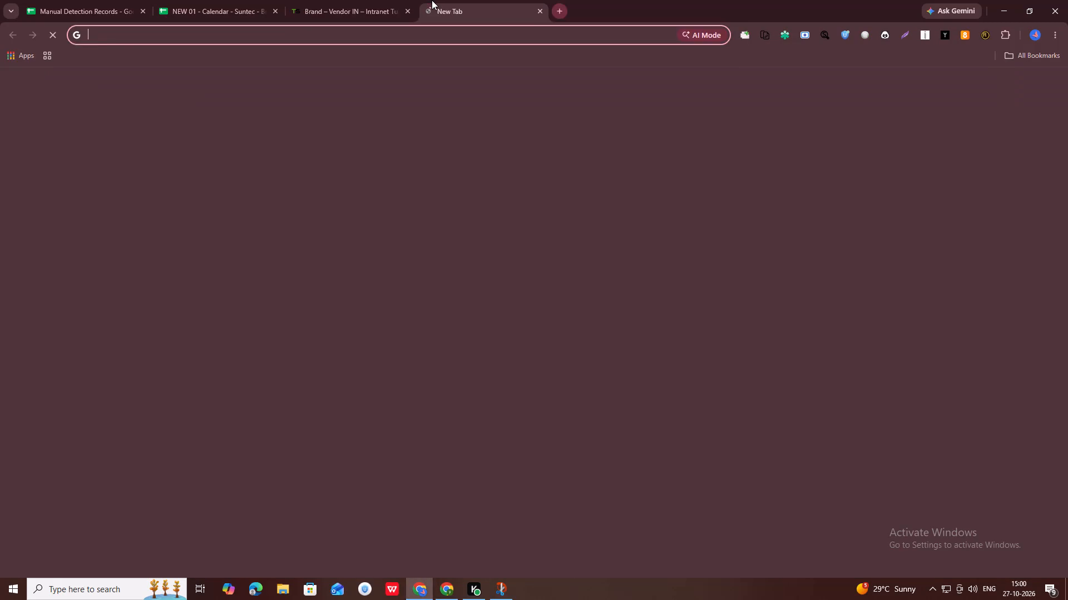
key("ctrl+v")
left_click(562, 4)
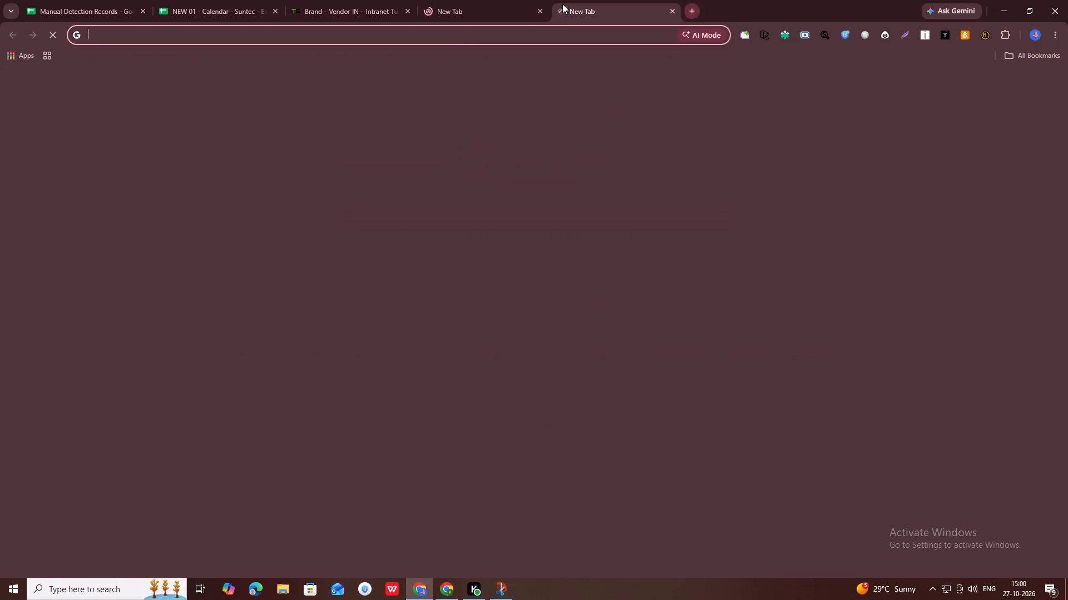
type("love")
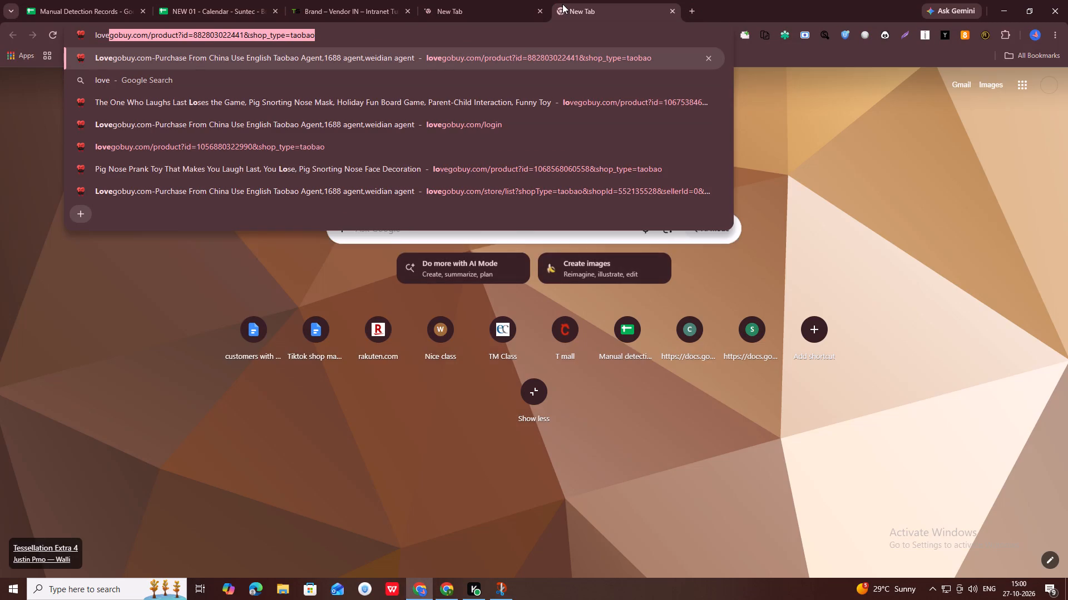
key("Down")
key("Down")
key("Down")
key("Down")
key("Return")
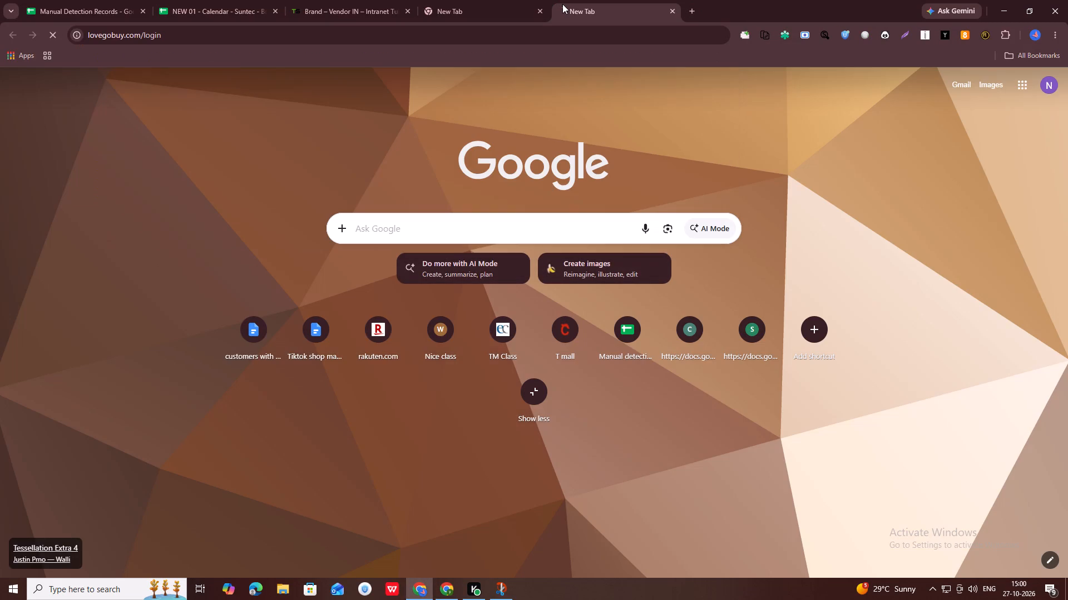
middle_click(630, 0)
left_click(557, 2)
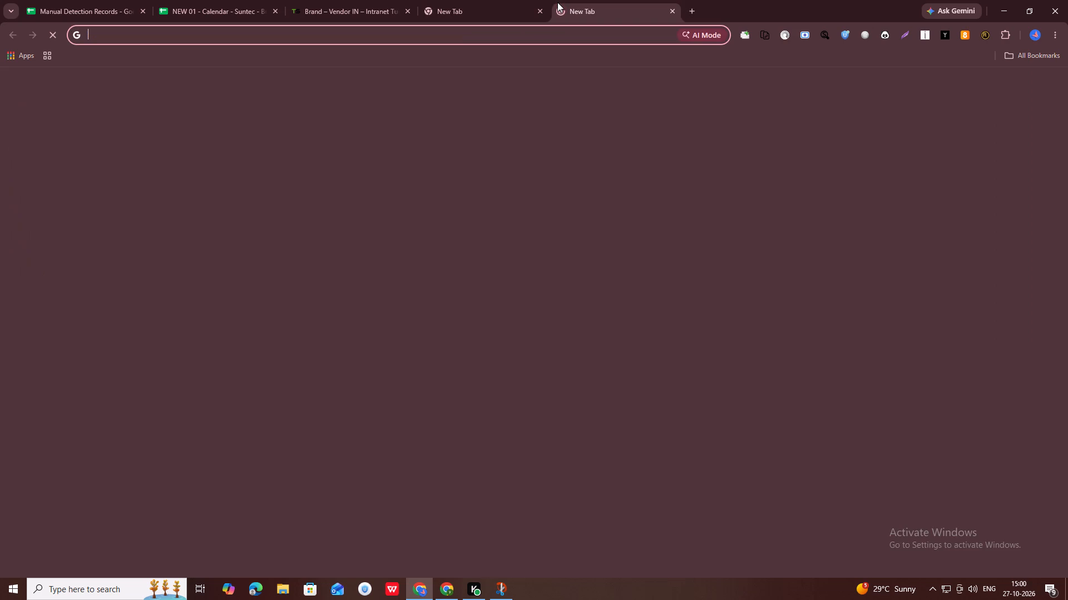
type("love")
key("Up")
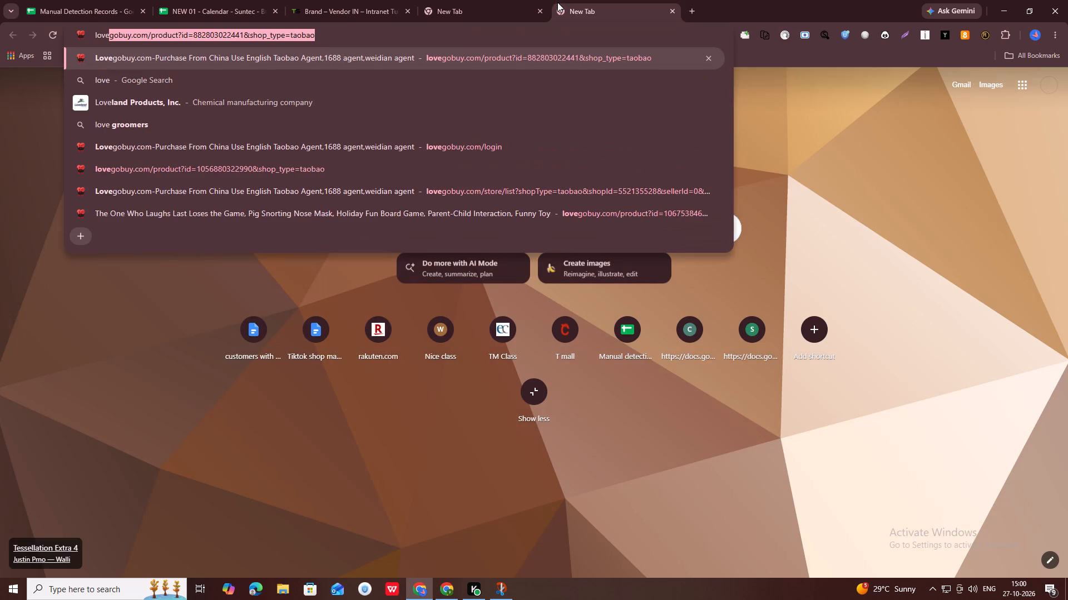
key("Up")
key("Up")
key("Return")
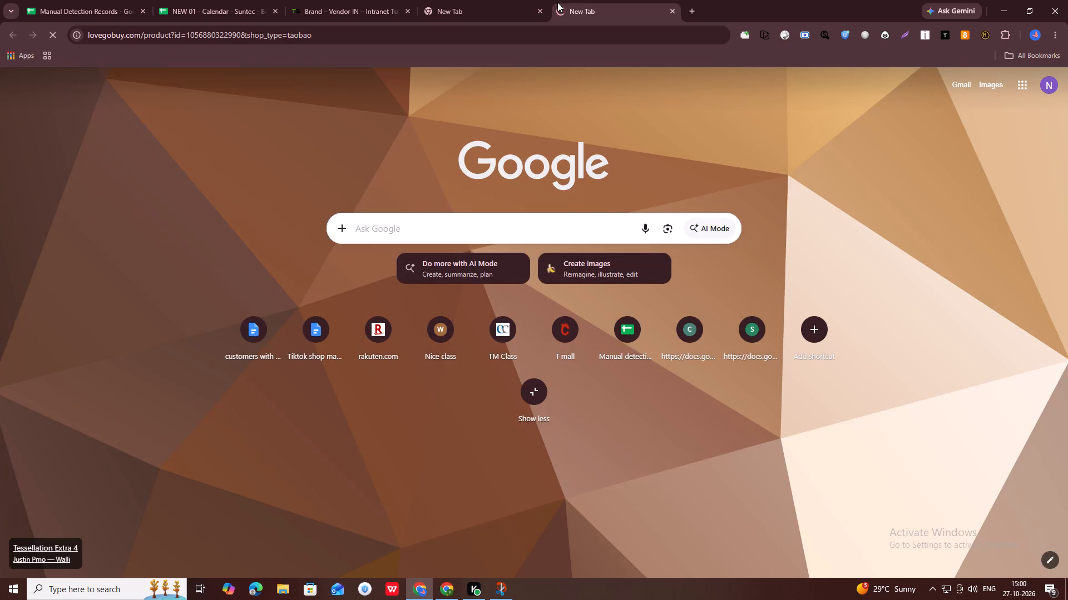
left_click(486, 0)
double_click(212, 28)
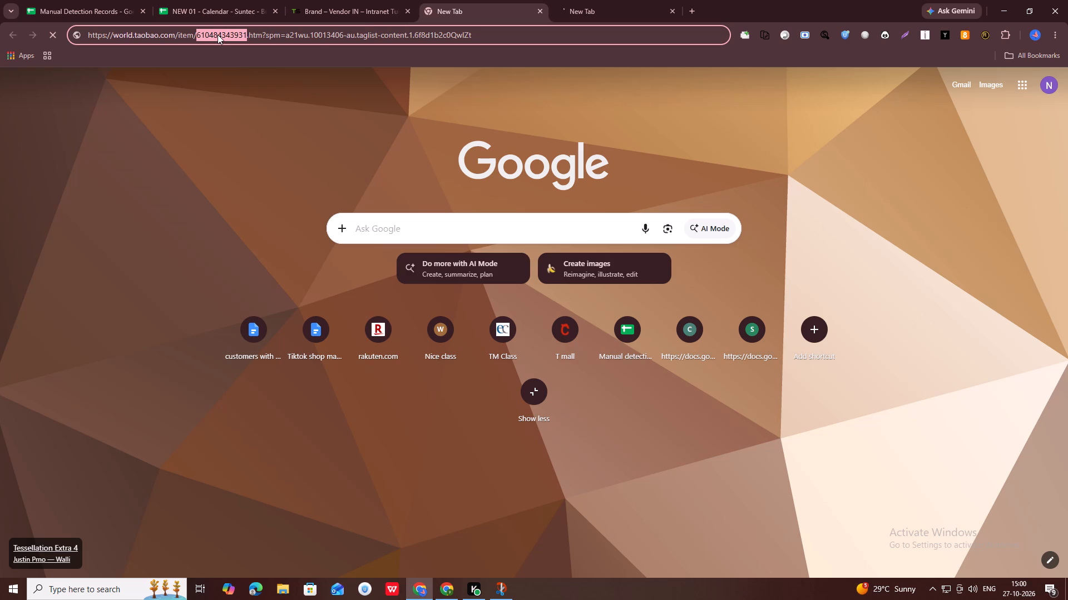
key("ctrl+c")
key("ctrl+c")
key("ctrl+c")
middle_click(442, 0)
double_click(219, 34)
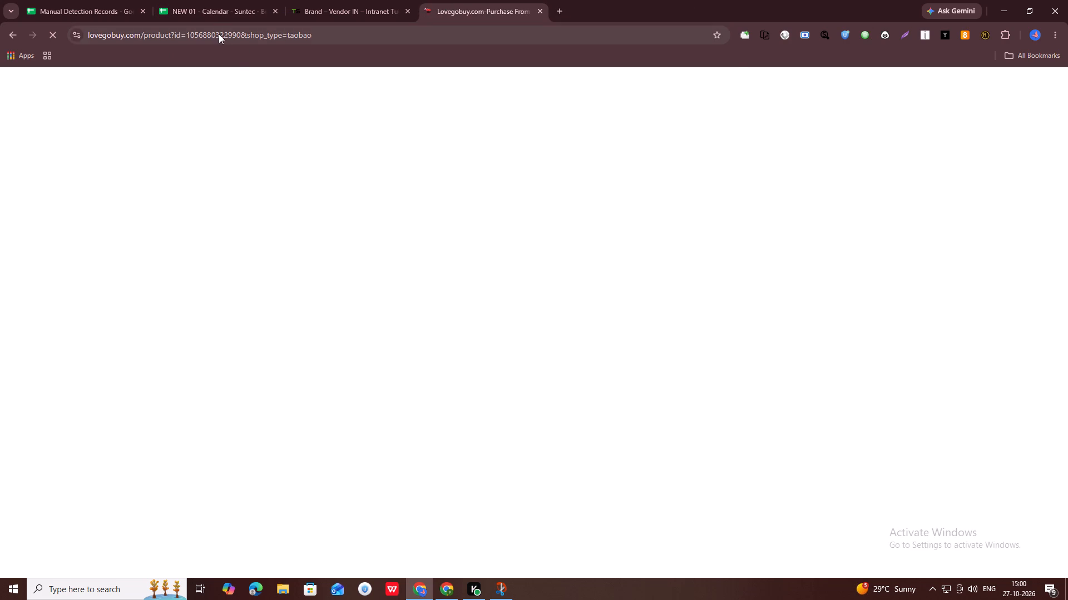
key("ctrl+v")
key("Return")
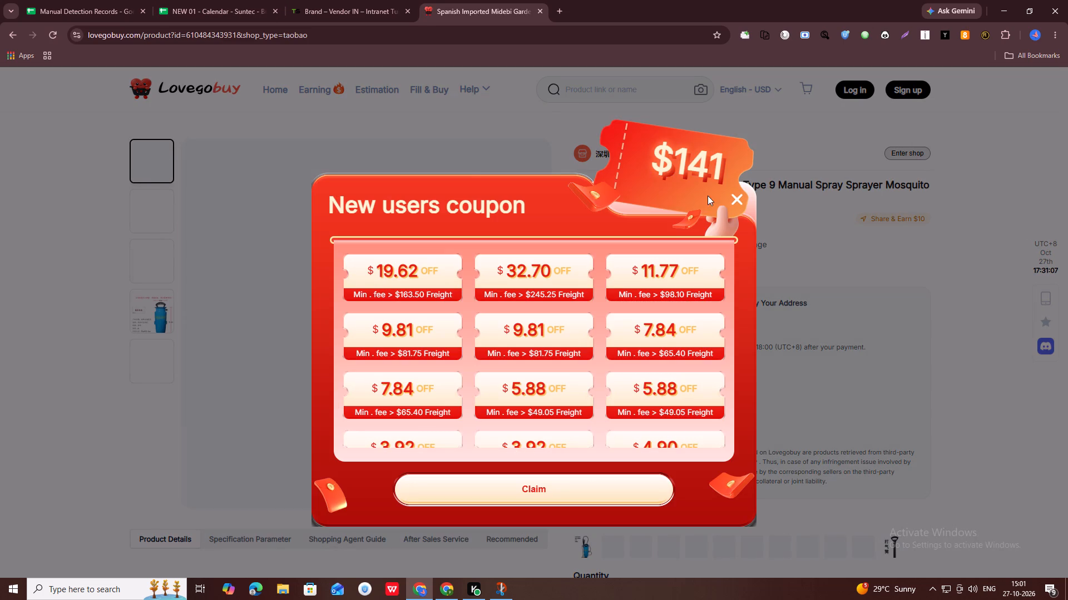
Dismiss the new-user coupon offer, open the sprayer seller's shop and browse its product listing.
left_click(742, 198)
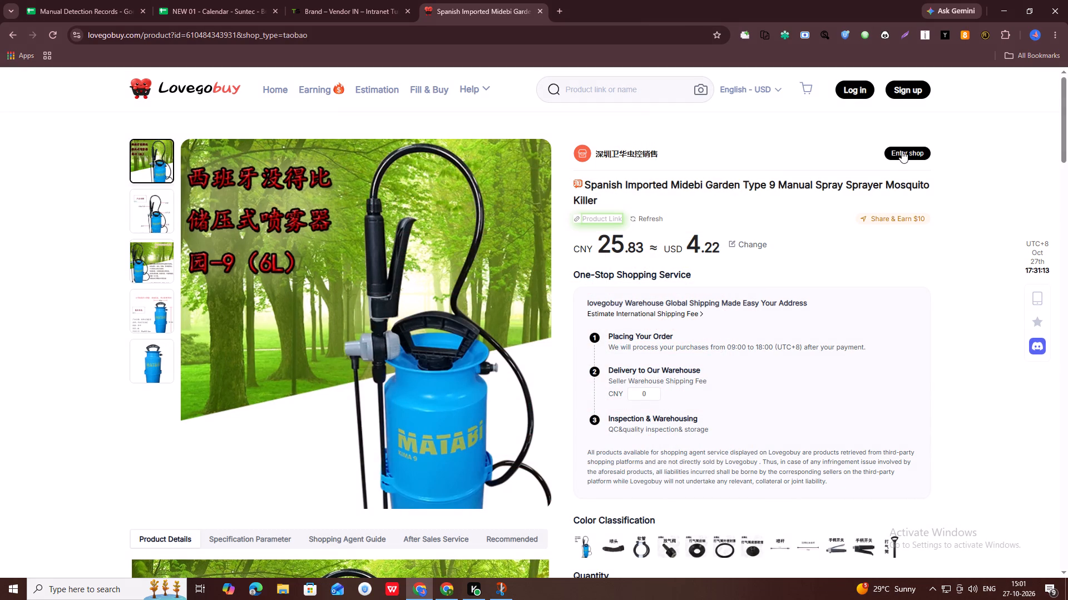
left_click(902, 151)
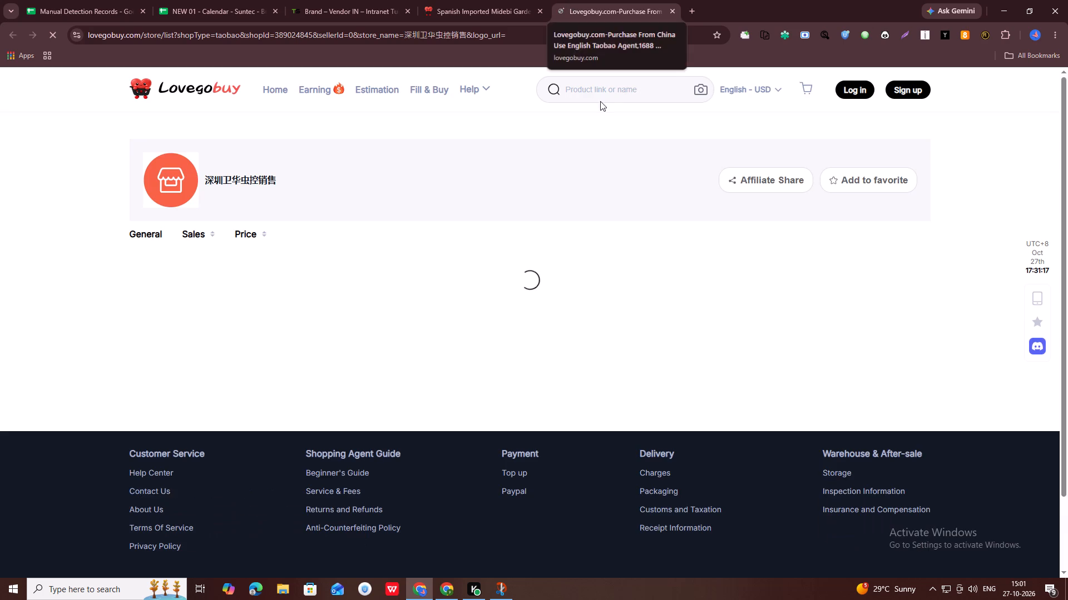
scroll(488, 367, "down", 6)
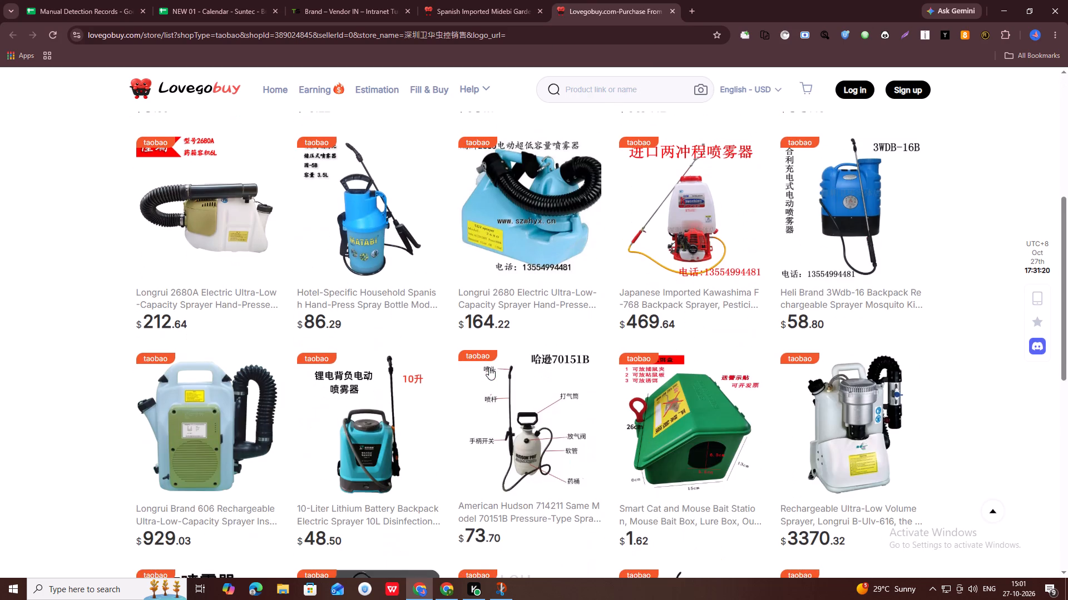
scroll(489, 367, "down", 8)
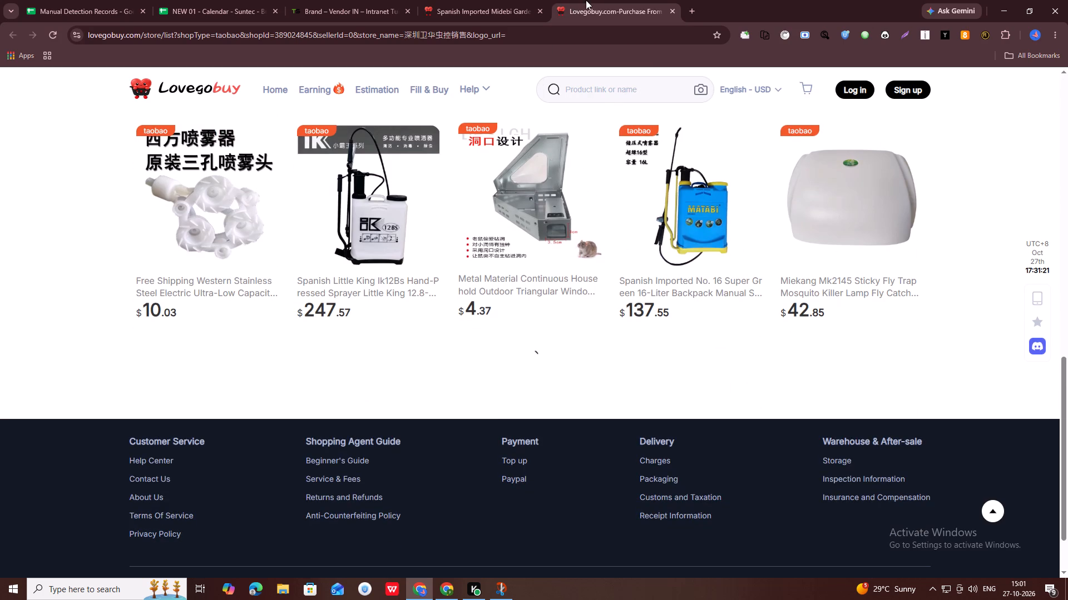
Move the seller's shop tab into its own full-size browser window.
left_click_drag(591, 0, 611, 88)
left_click(868, 101)
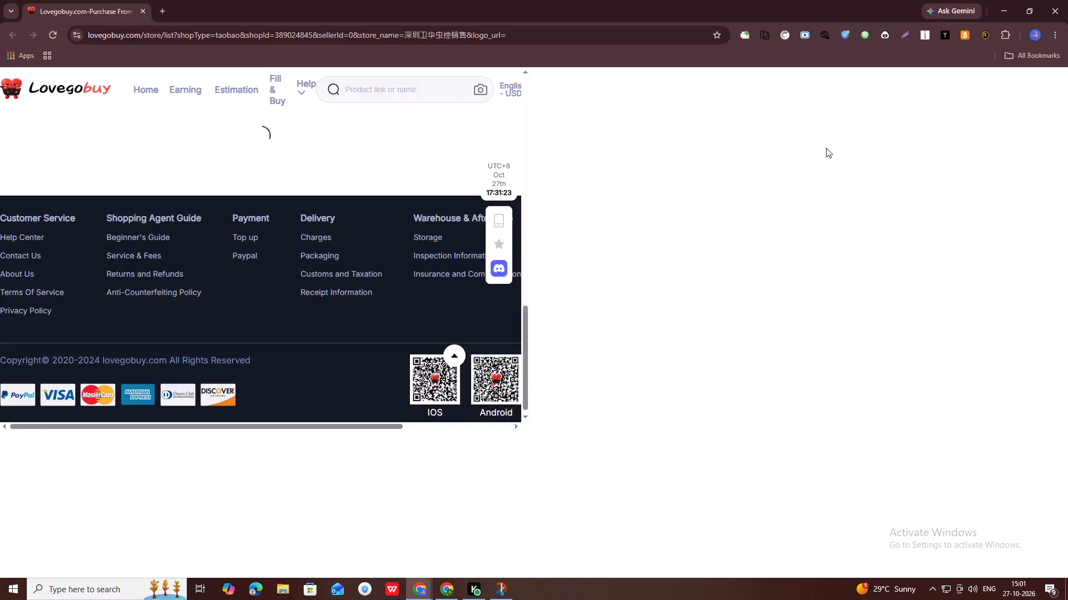
Open the shop's five Matabi sprayers (Type 9, 7B, 5B, No. 16 Super Green, No. 16/No. 12) in separate tabs, and close the shop listing.
scroll(581, 266, "up", 20)
scroll(581, 266, "up", 5)
left_click(353, 339, "ctrl")
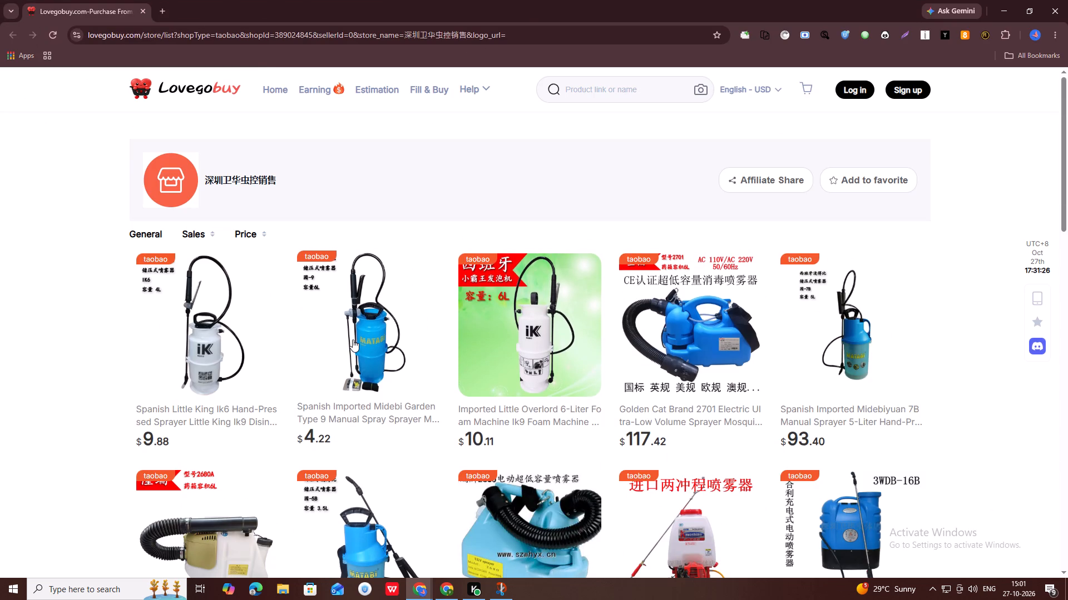
left_click(876, 343, "ctrl")
scroll(434, 416, "down", 1)
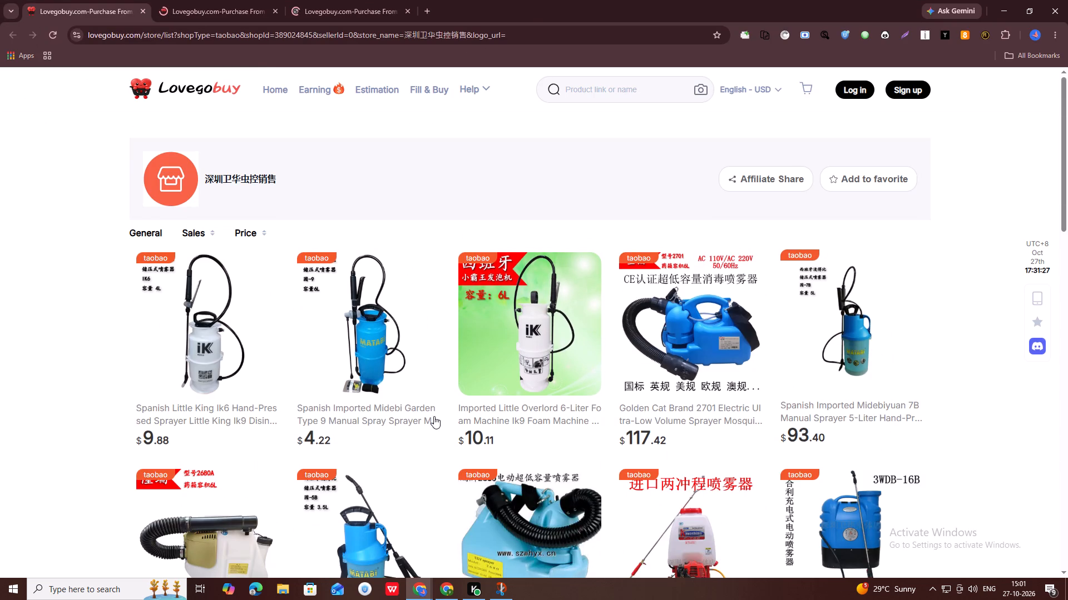
scroll(434, 416, "down", 1)
left_click(391, 431, "ctrl")
scroll(477, 427, "down", 5)
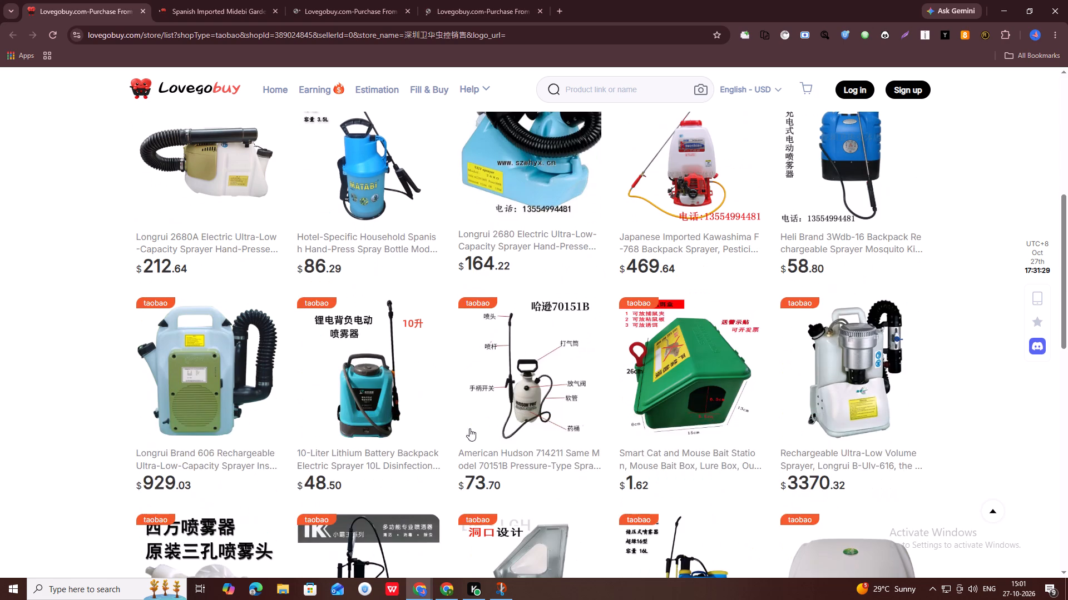
scroll(426, 432, "down", 8)
left_click(691, 173, "ctrl")
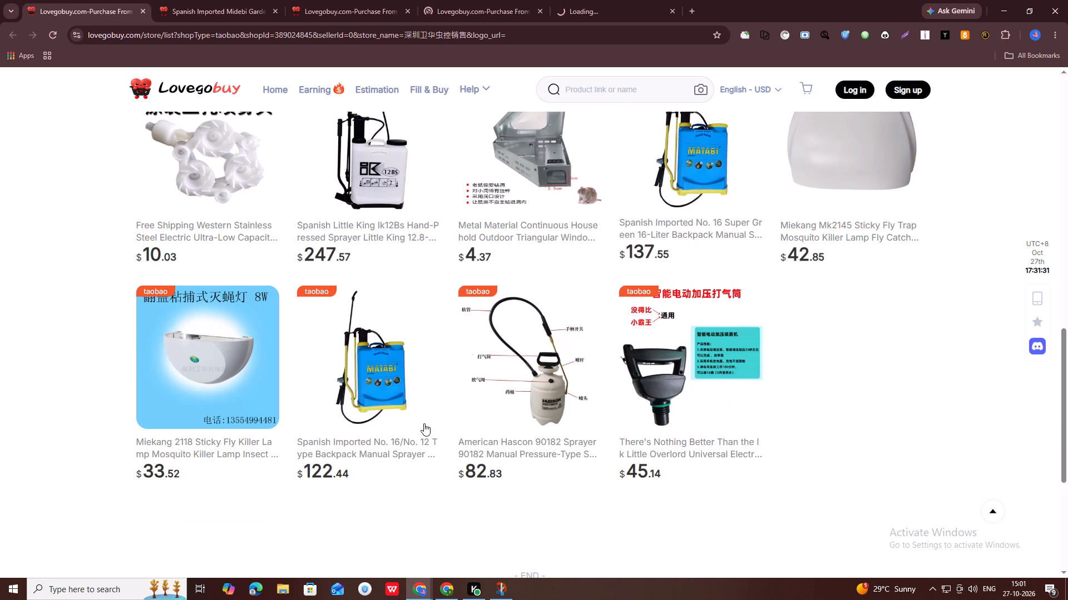
left_click(400, 369, "ctrl")
scroll(447, 383, "down", 3)
scroll(600, 373, "down", 6)
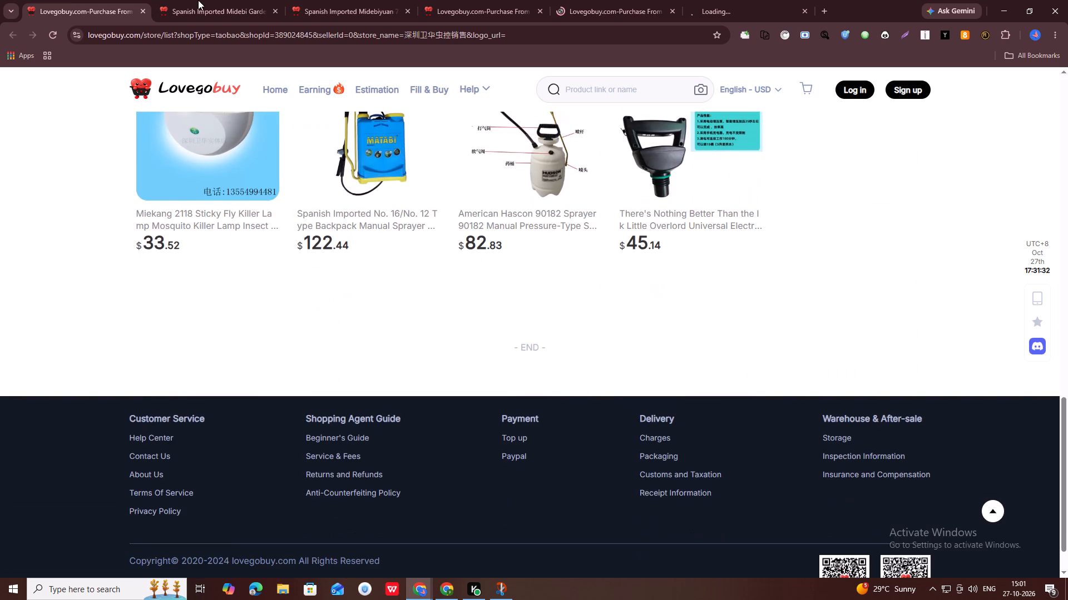
middle_click(118, 0)
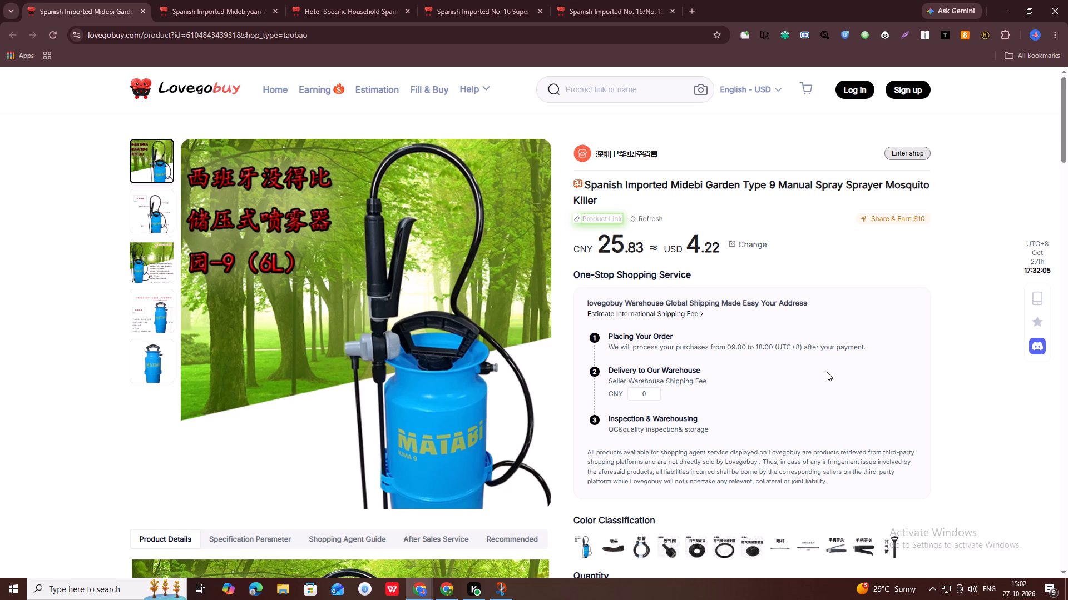
Review each opened Matabi sprayer page in turn, closing its tab when done, and close the original sprayer page too.
key("ctrl+w")
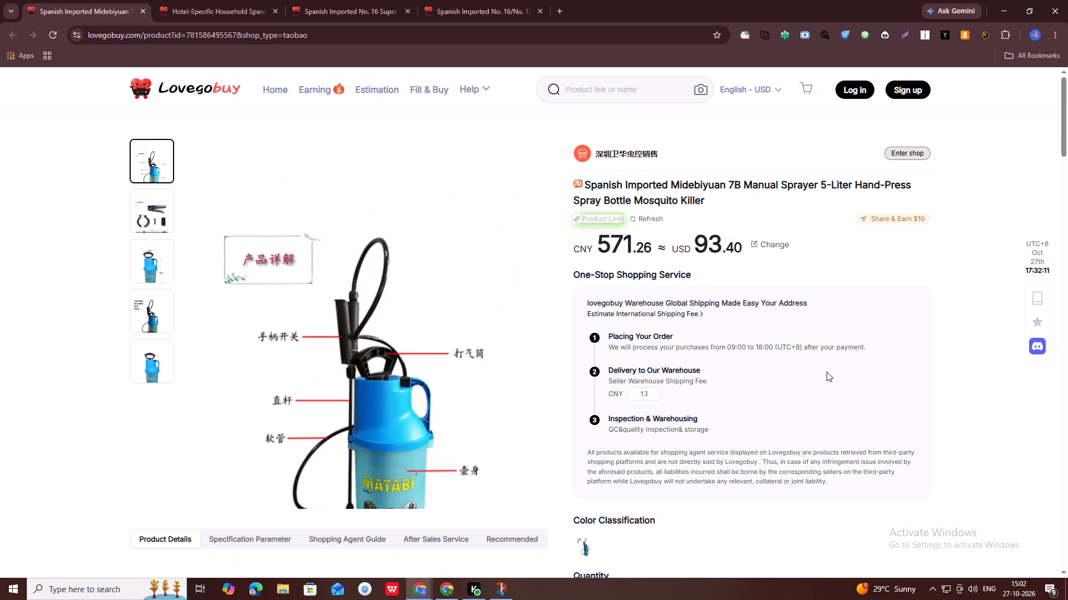
key("ctrl+w")
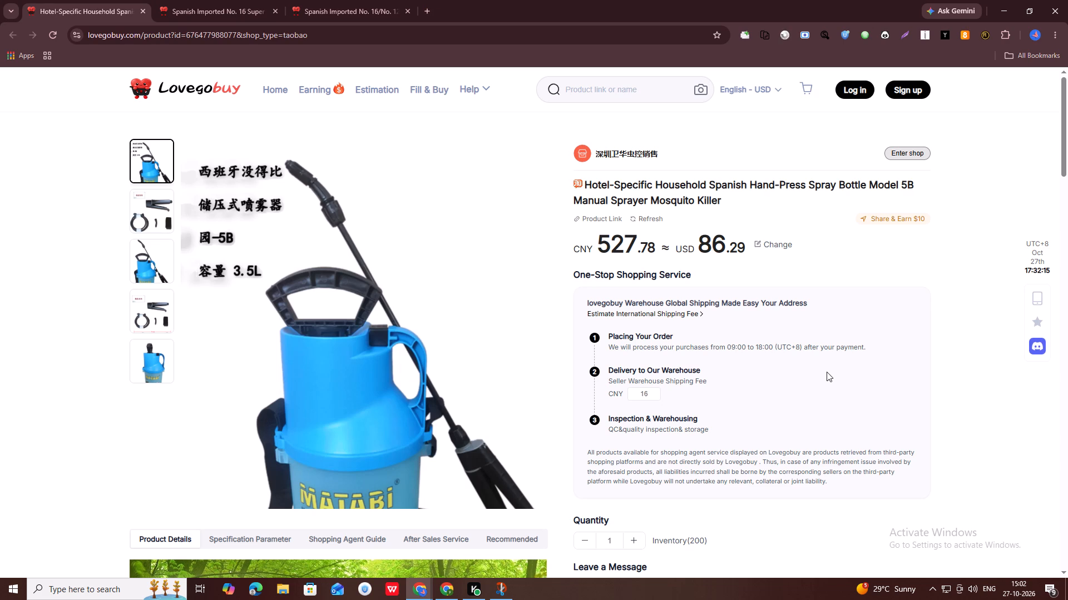
key("ctrl+w")
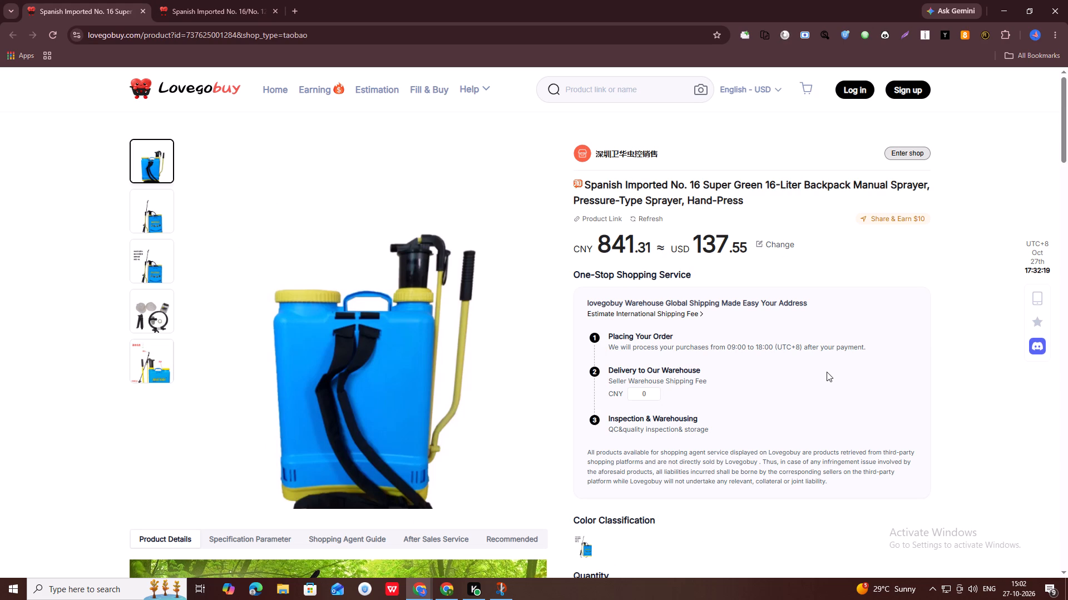
key("ctrl+w")
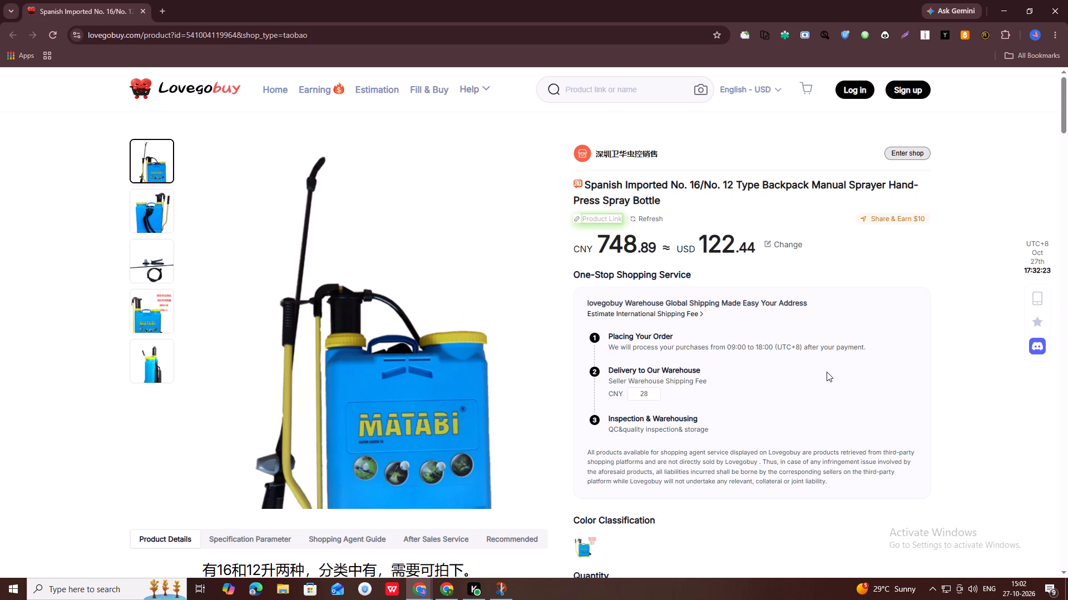
middle_click(104, 1)
middle_click(452, 0)
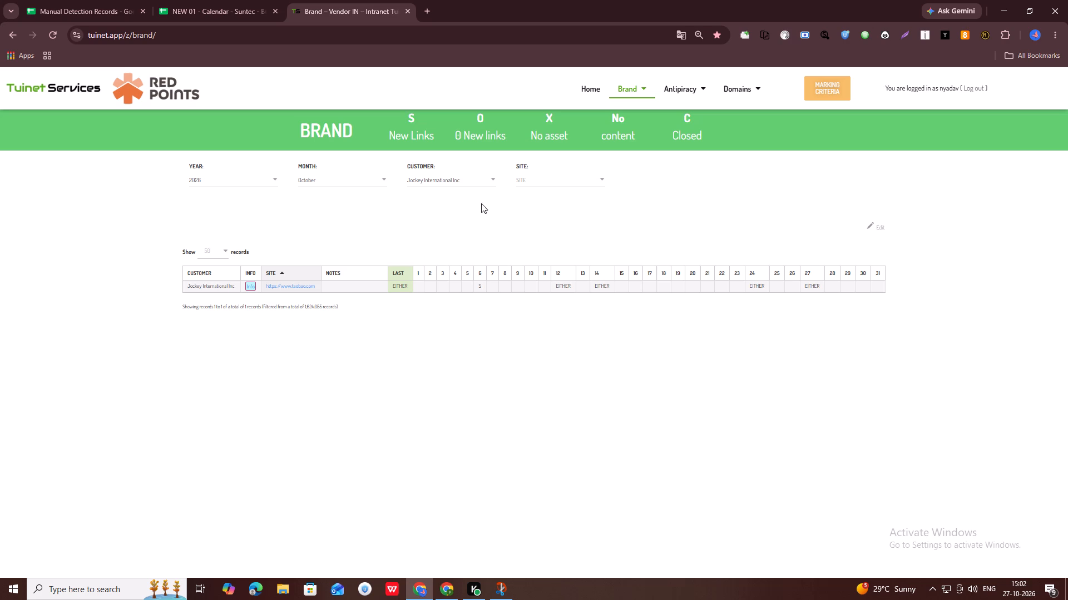
Filter the Brand tracking table to the customer Goizper Group.
left_click(470, 183)
type("goiz")
key("Return")
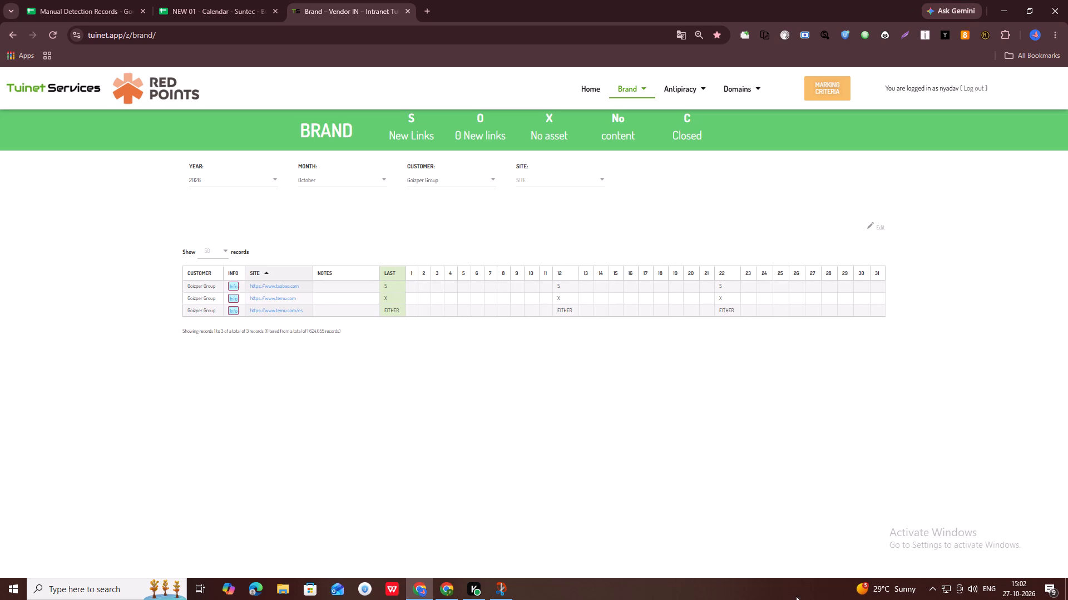
Fill in day 27 for Goizper Group: S for Taobao, X for the main Temu site and O for the regional Temu site.
double_click(815, 286)
left_click(813, 306)
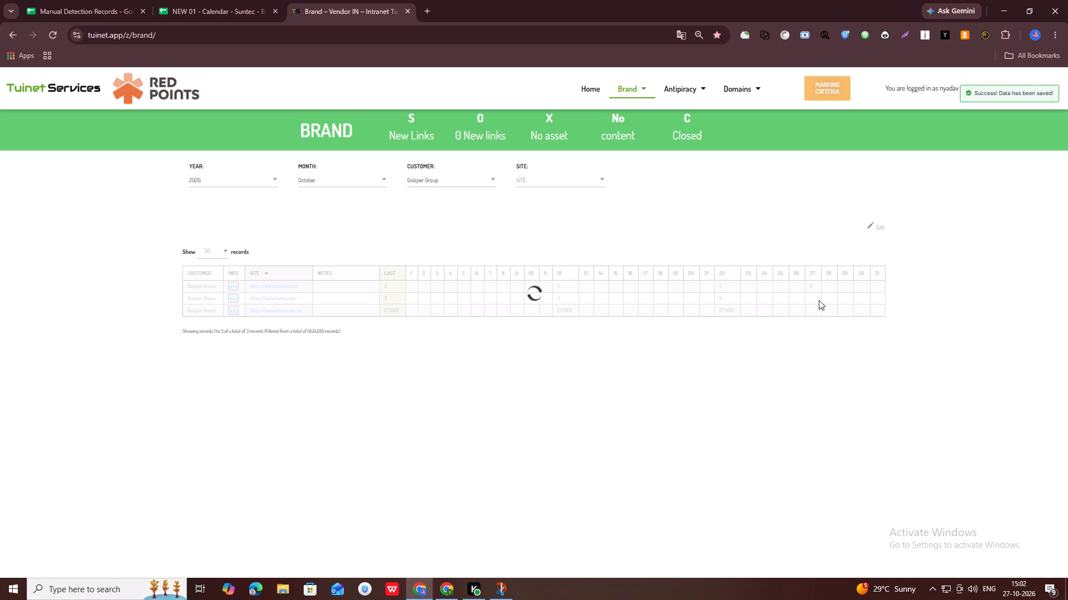
double_click(814, 299)
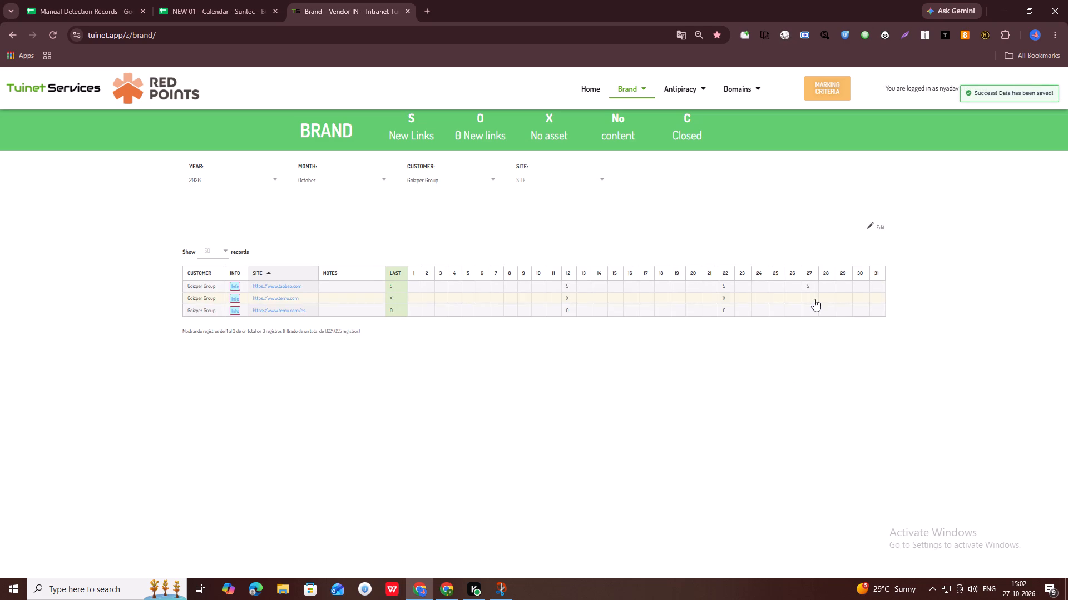
left_click(794, 358)
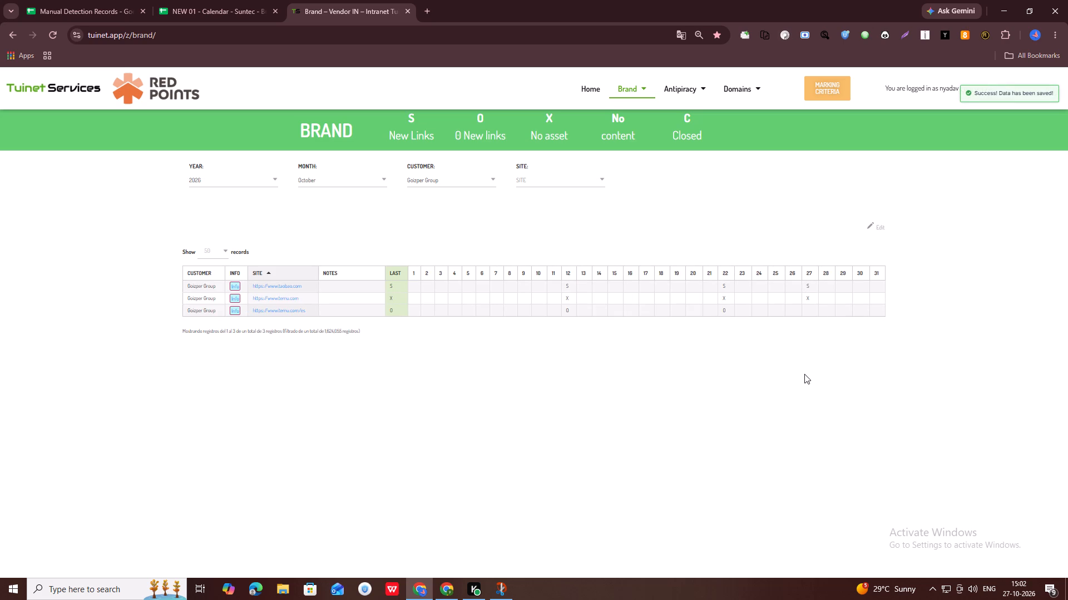
double_click(815, 317)
double_click(815, 311)
left_click(813, 346)
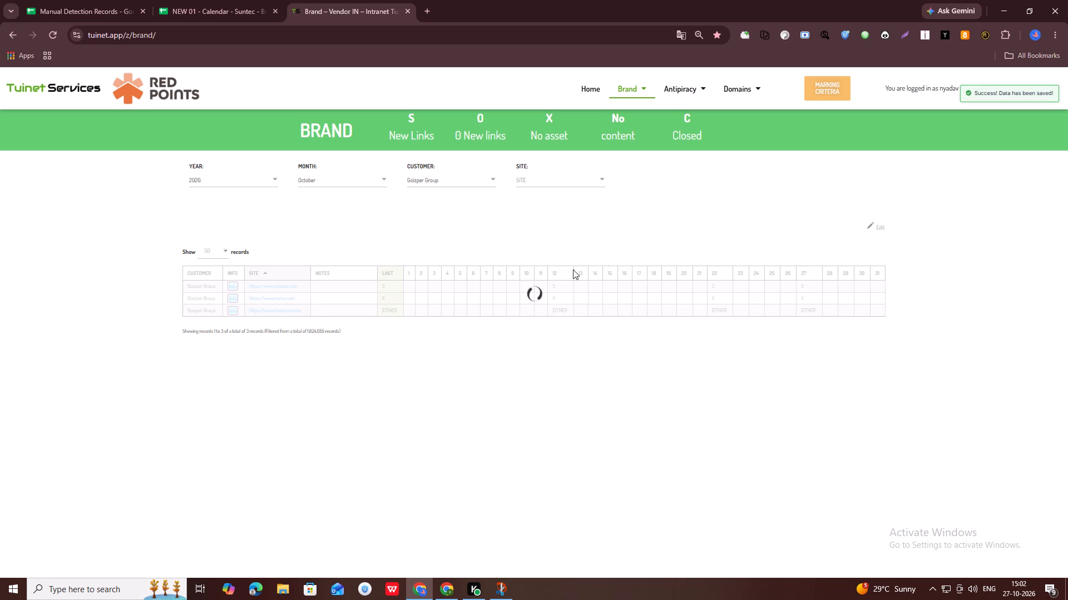
In the Suntec Brand calendar sheet, log 60 for Goizper Group under 27/10 and fill that cell light green.
left_click(108, 0)
left_click(179, 0)
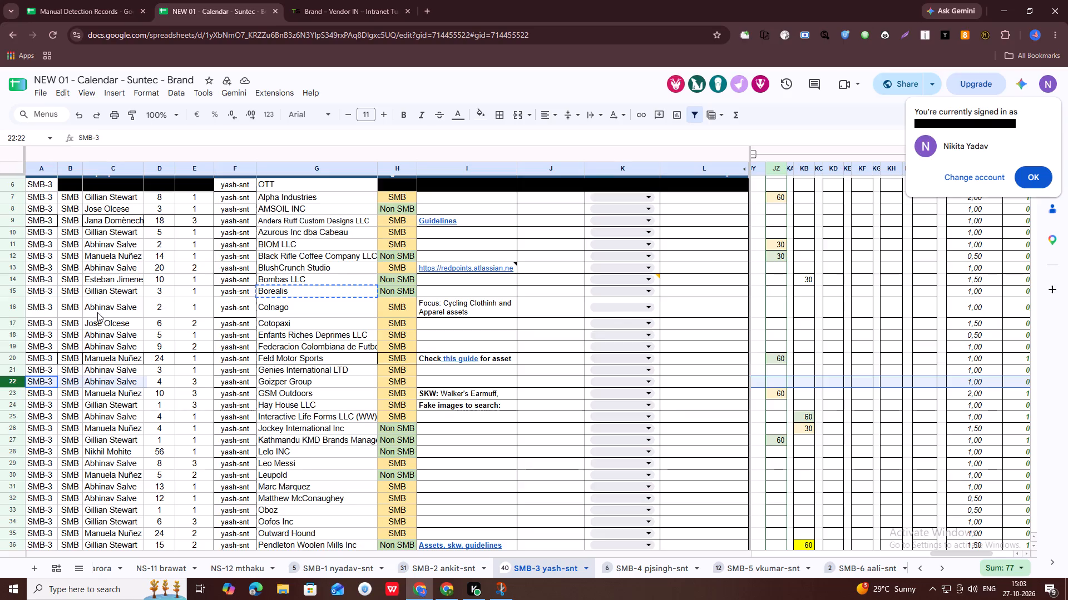
left_click(806, 381)
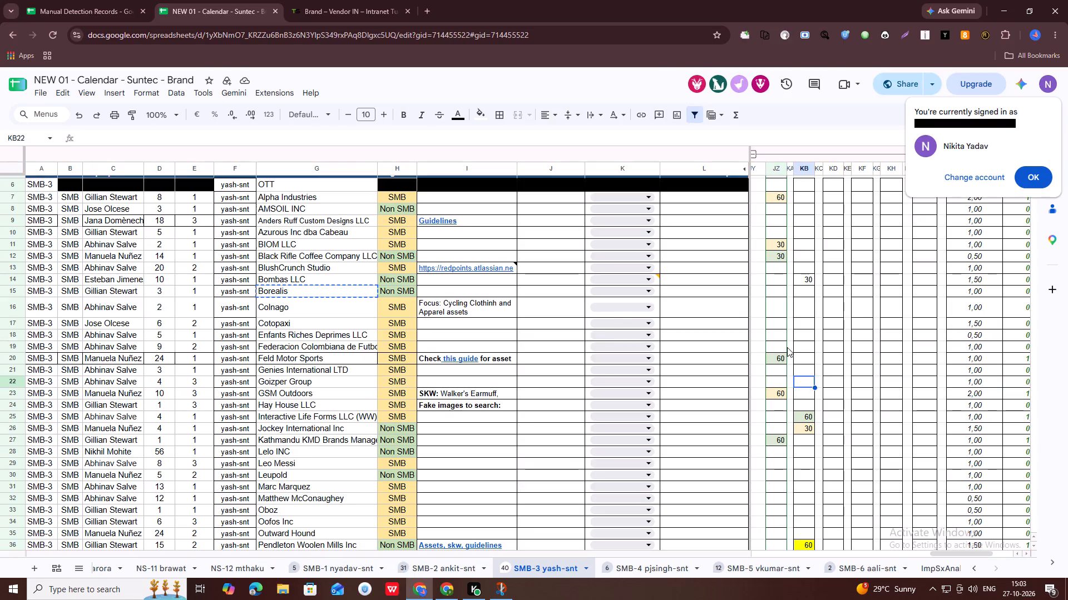
type("60")
key("Return")
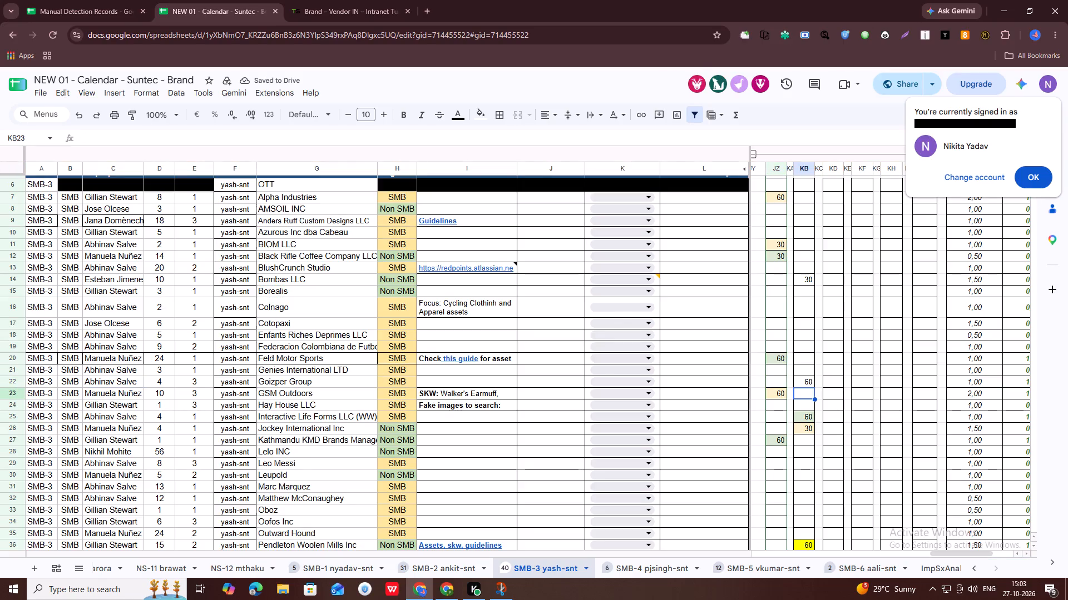
left_click(805, 382)
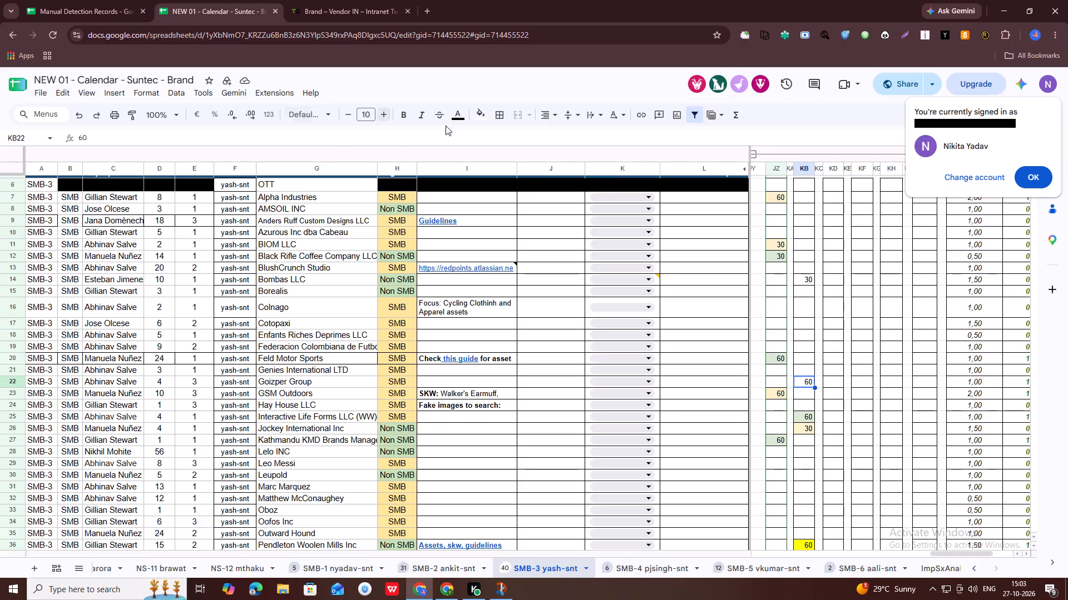
left_click(466, 117)
left_click(474, 118)
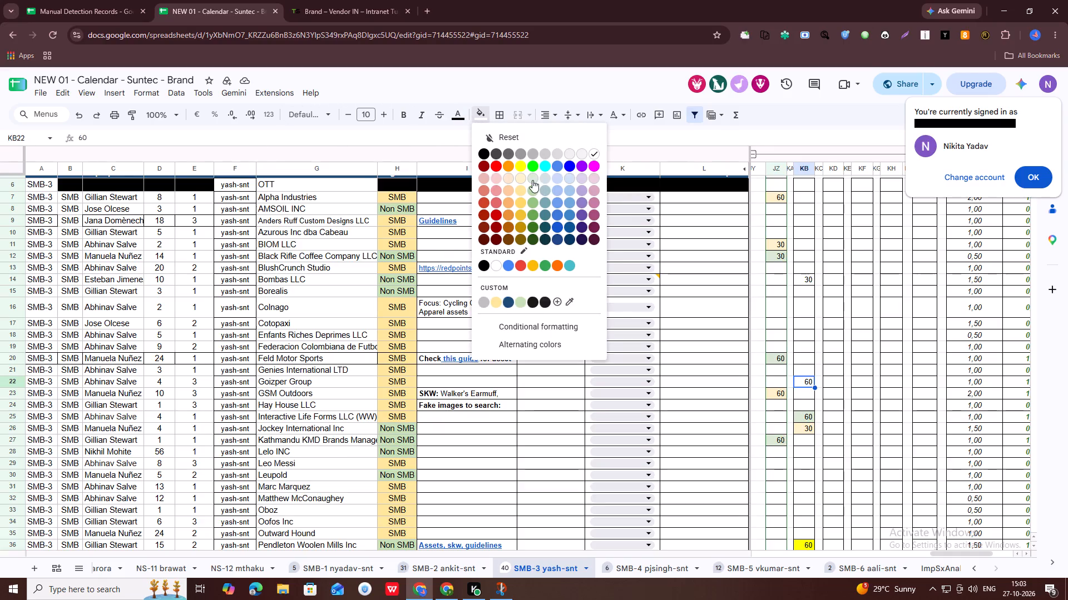
left_click(532, 180)
Copy the customer name Anders Ruff Custom Designs LLC from the calendar and filter the Brand tracking table to it.
scroll(867, 286, "up", 4)
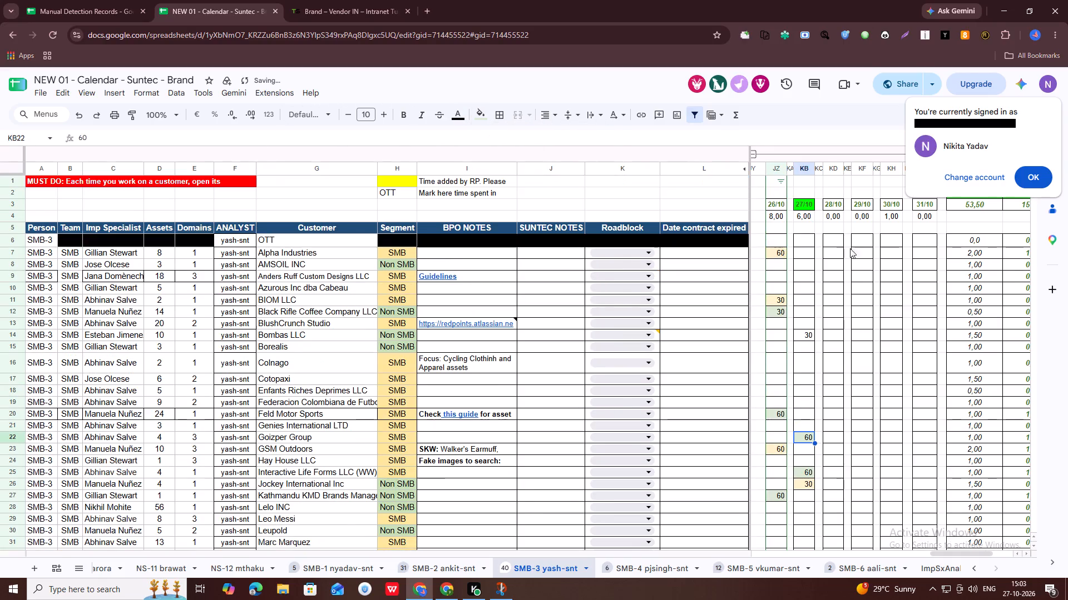
left_click(304, 286)
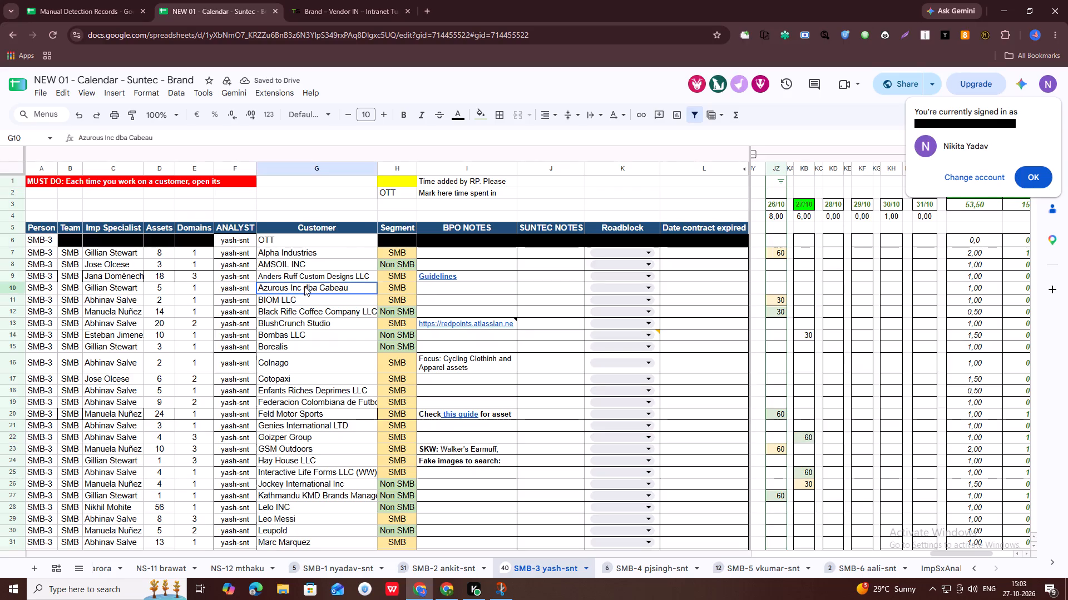
left_click(304, 265)
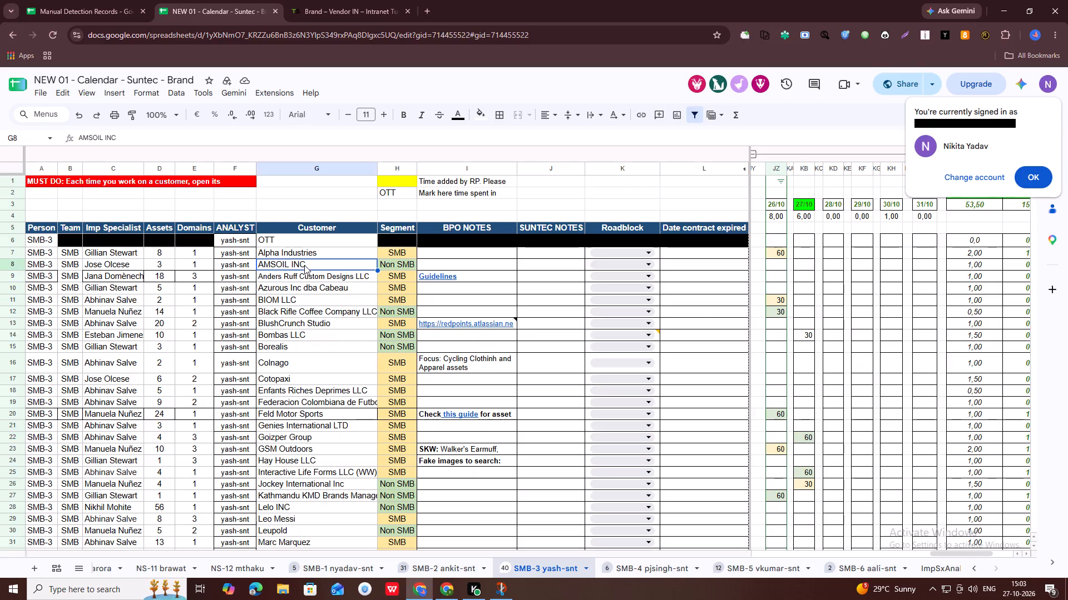
left_click(311, 256)
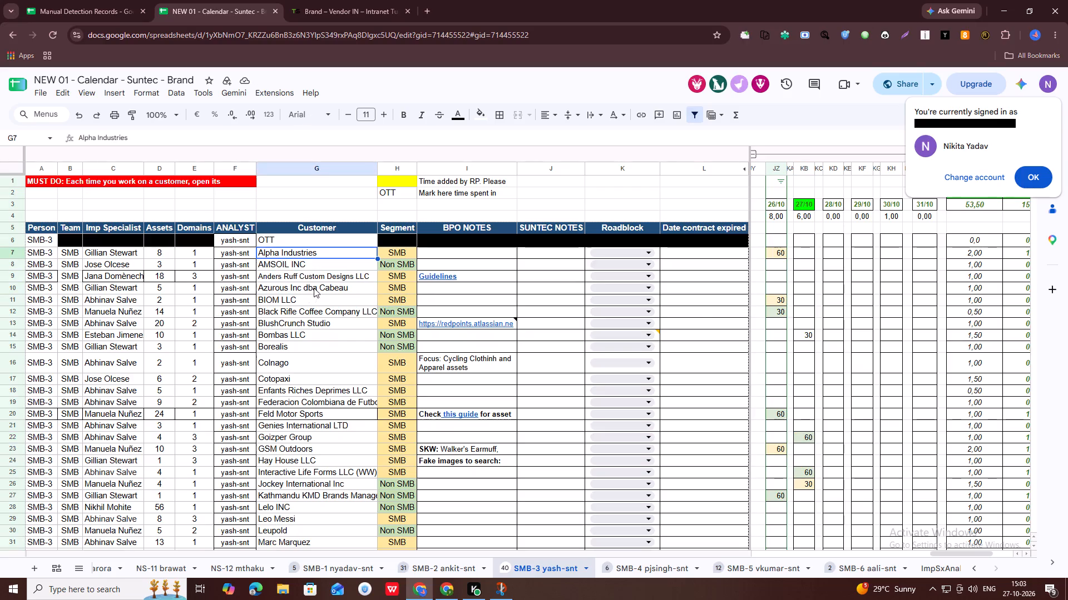
left_click(325, 276)
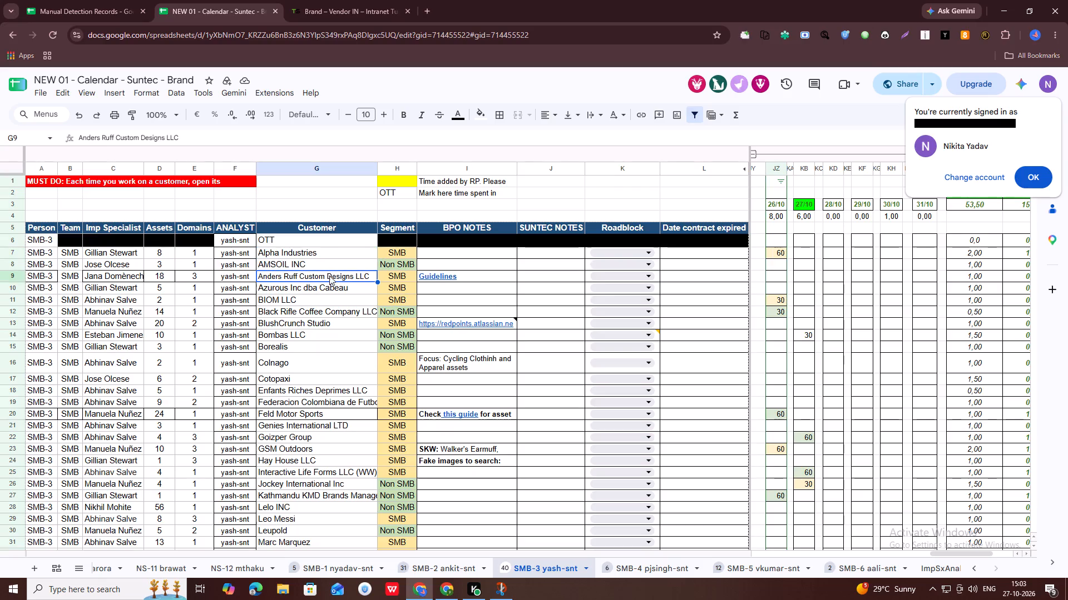
key("ctrl+c")
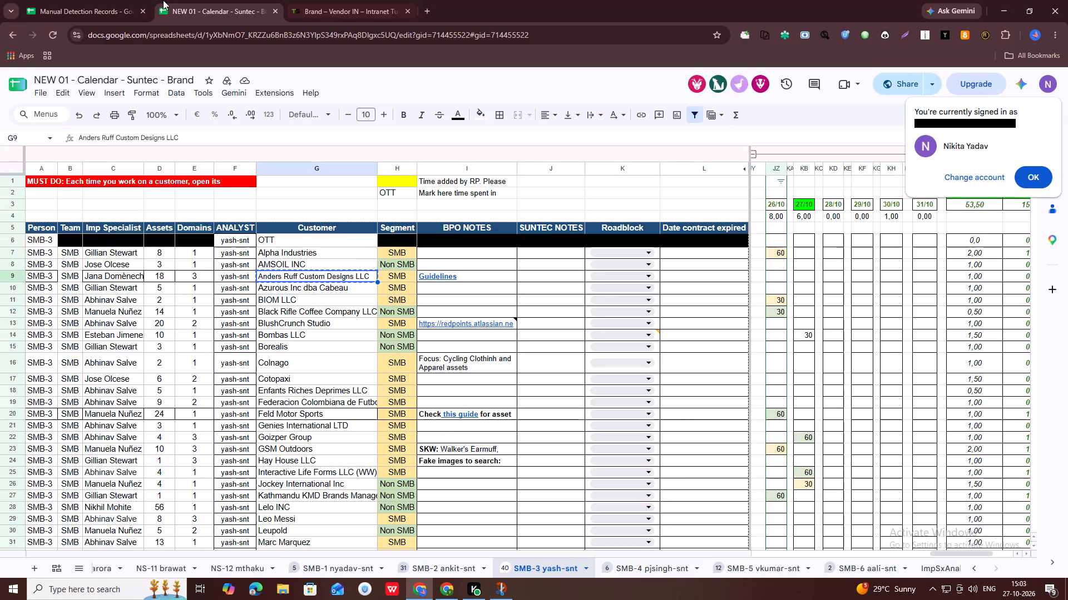
left_click(162, 0)
left_click(388, 0)
left_click(446, 180)
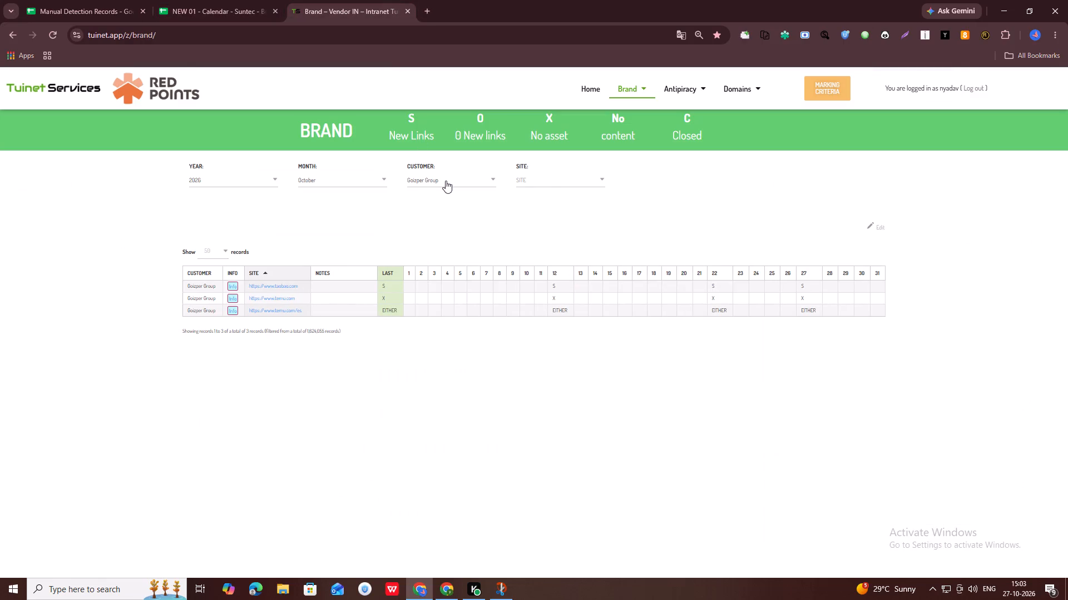
key("ctrl+v")
key("Return")
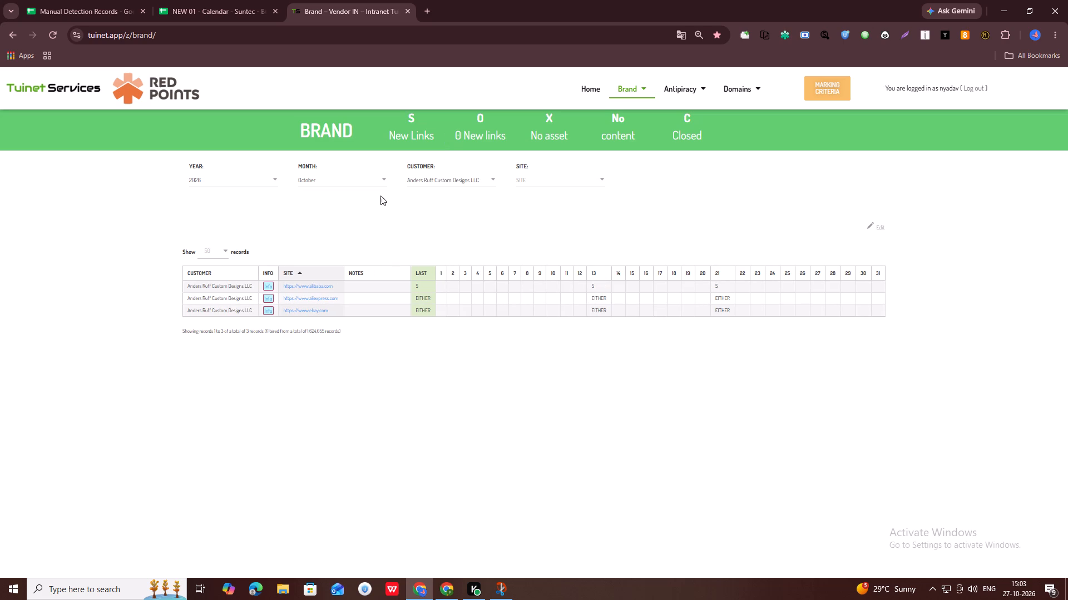
Open the Alibaba site from the Anders Ruff record in a separate tab.
middle_click(319, 287)
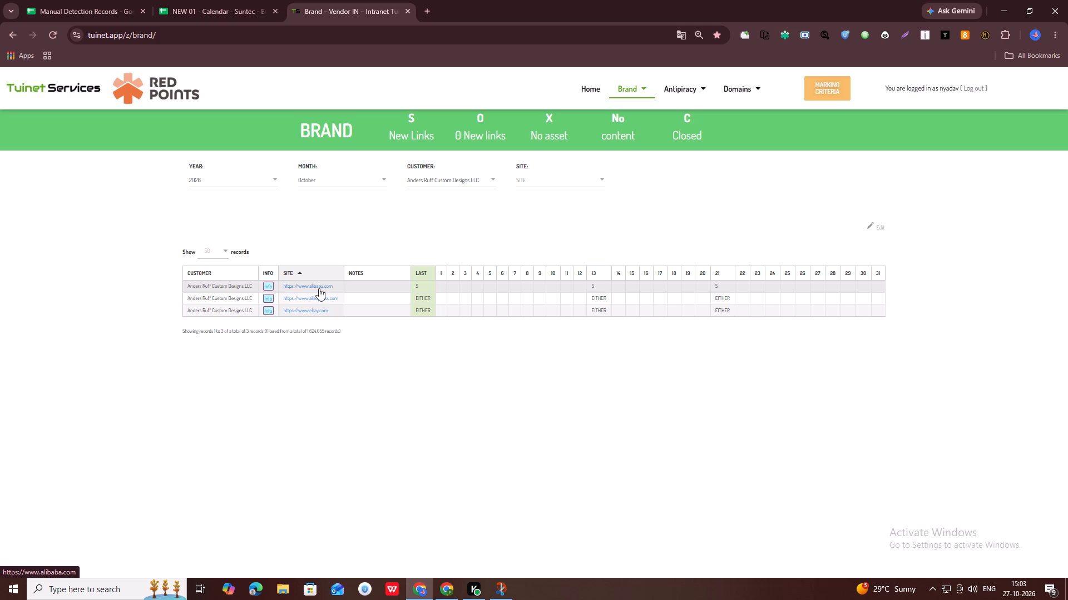
left_click(500, 0)
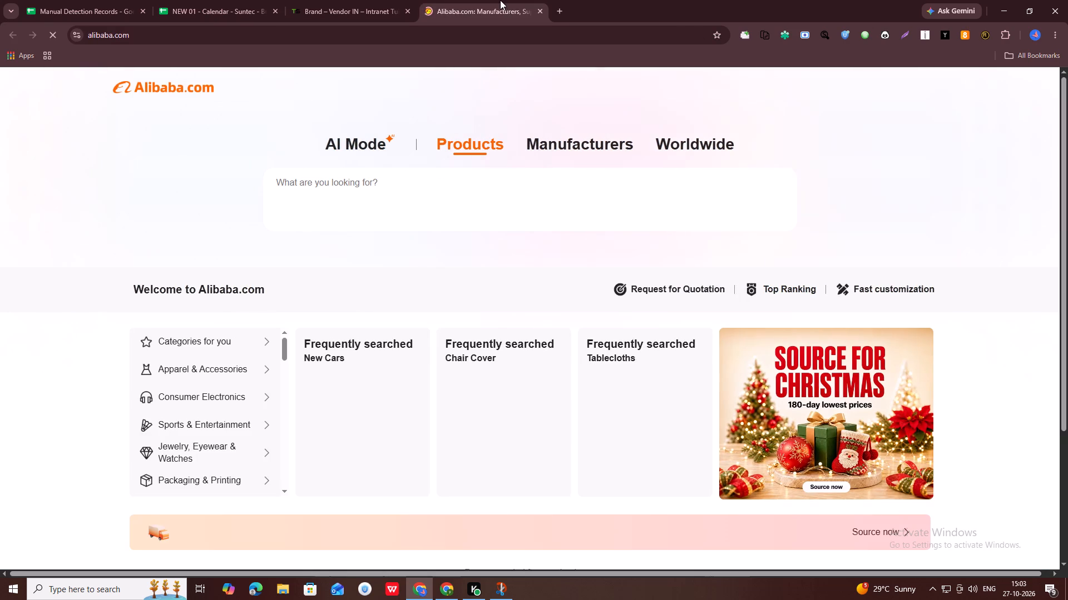
Open the Red Points backoffice official images page in a new tab and detach it into its own window.
left_click(568, 6)
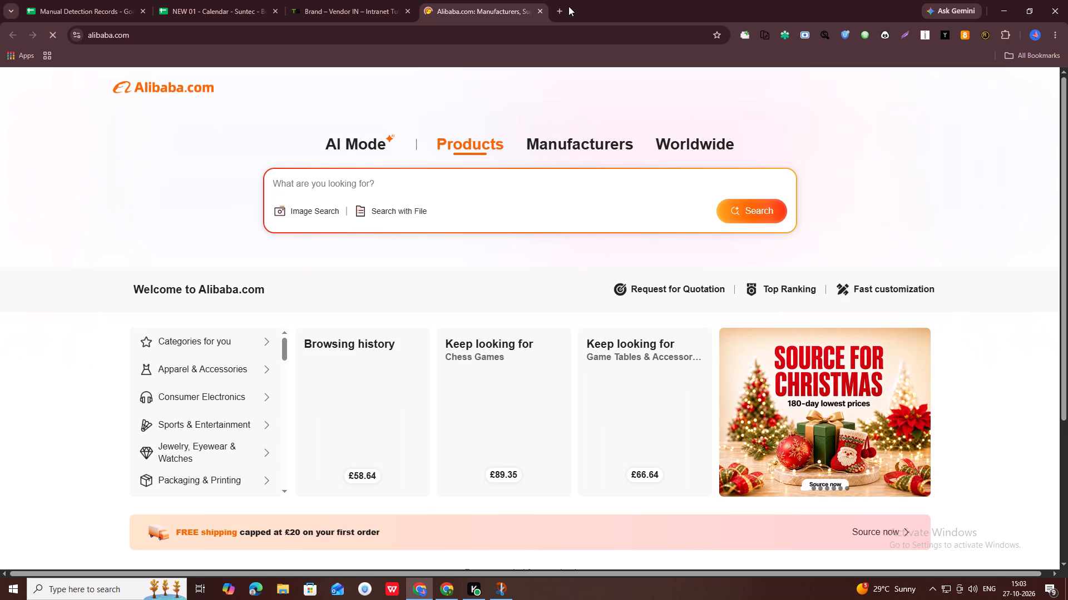
left_click(566, 6)
type("back")
key("Return")
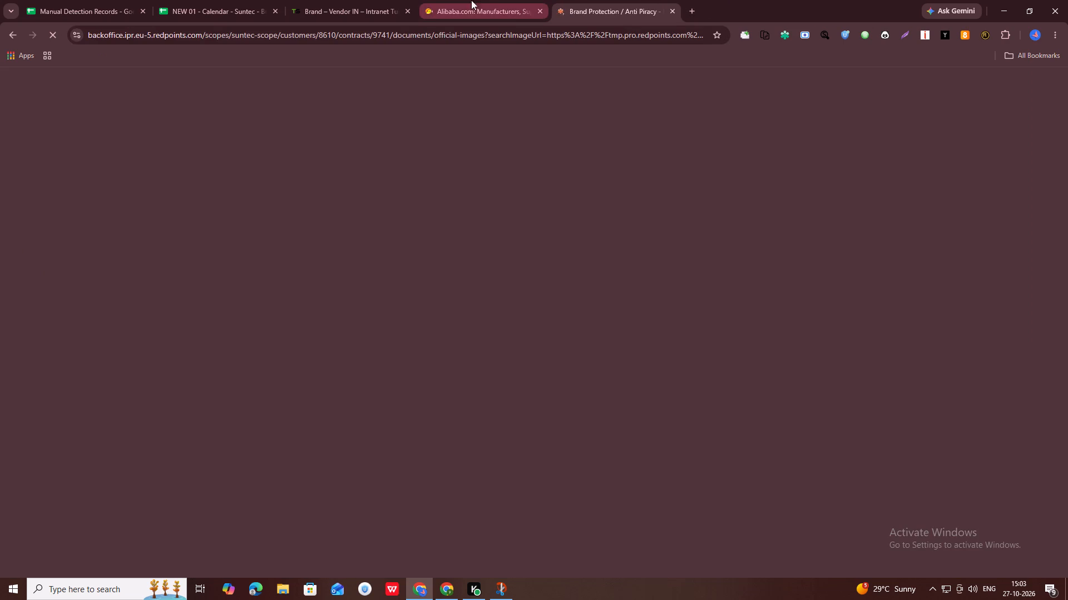
left_click_drag(449, 0, 676, 2)
left_click_drag(511, 0, 518, 53)
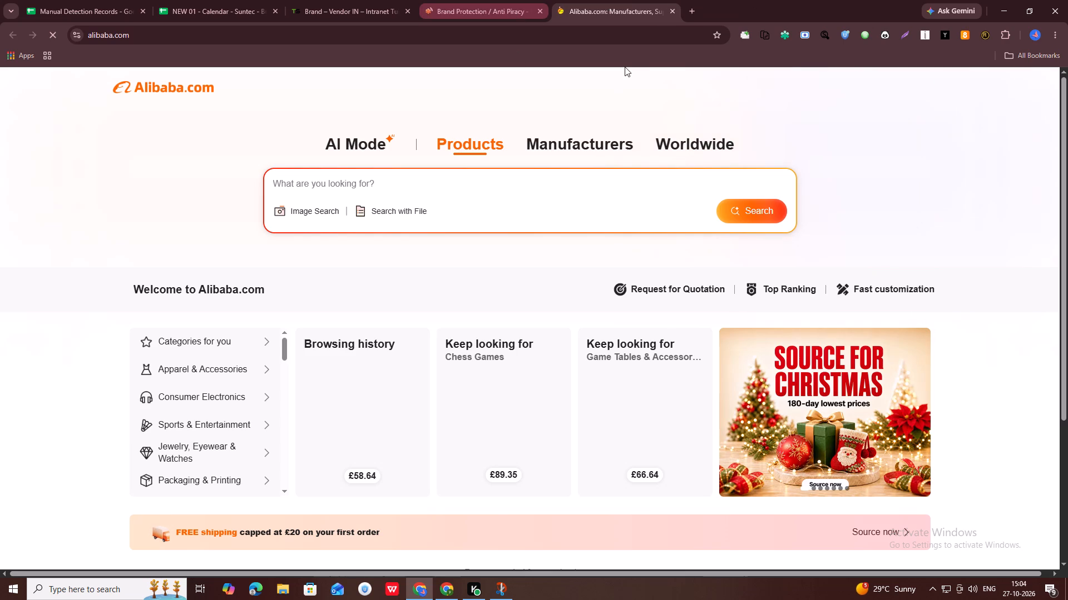
left_click(752, 67)
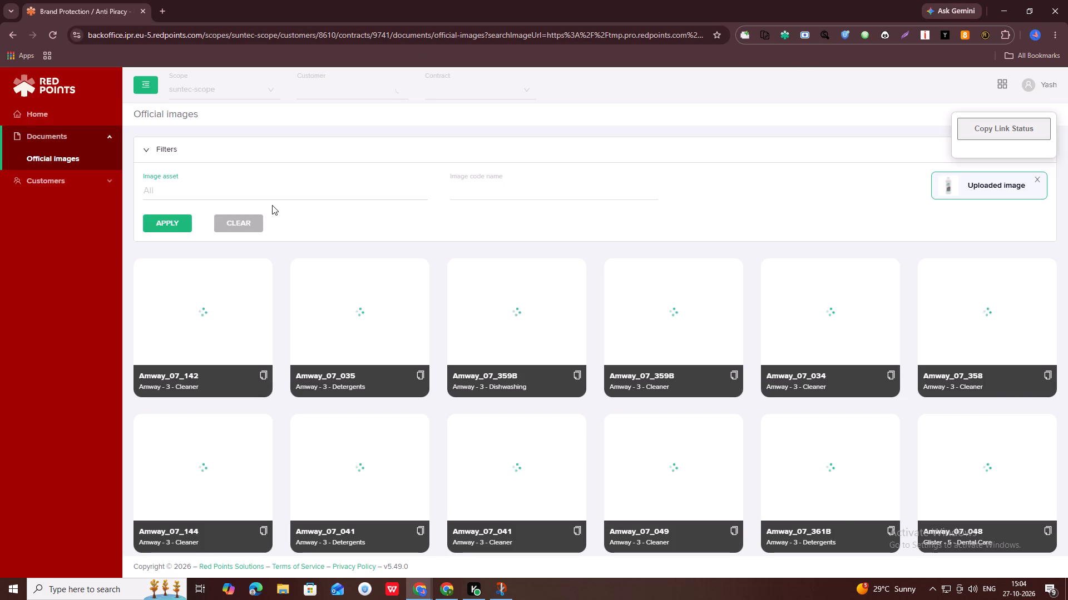
Switch the official images page to the customer Anders Ruff Custom Designs LLC.
left_click(354, 89)
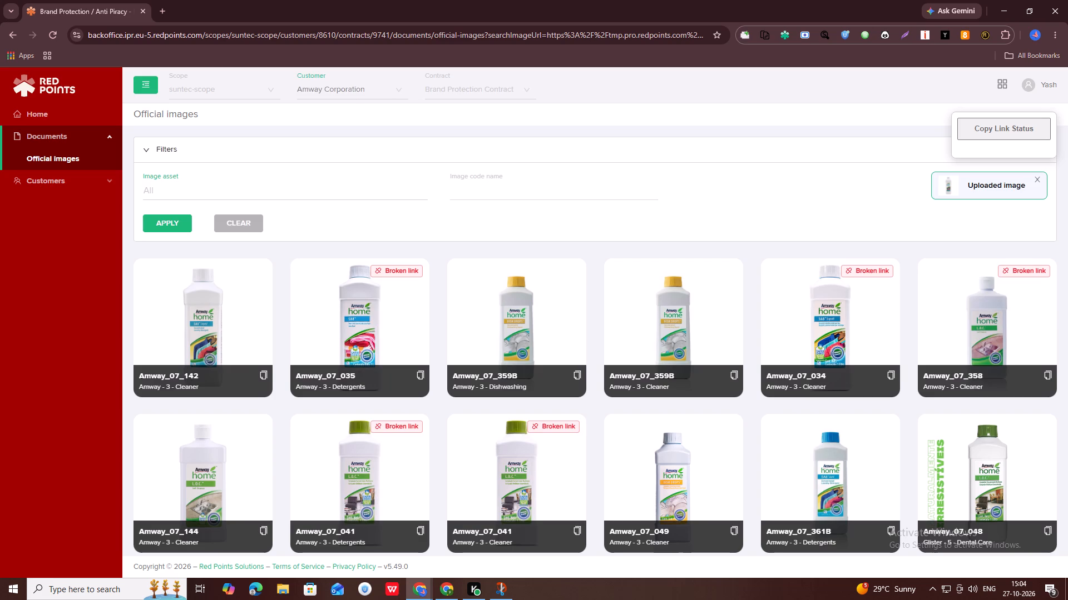
left_click(355, 94)
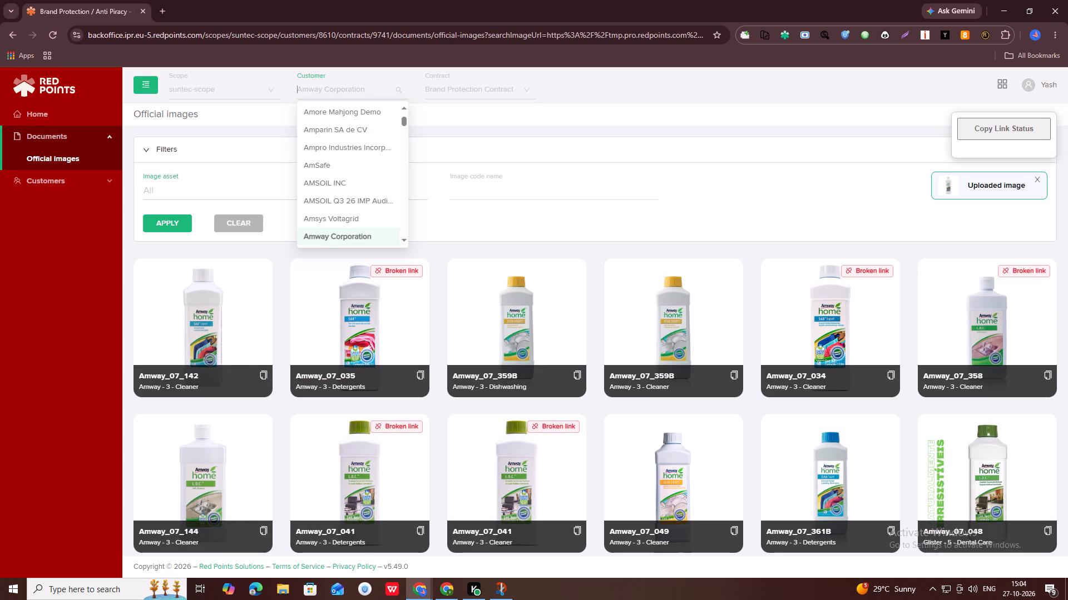
key("ctrl+v")
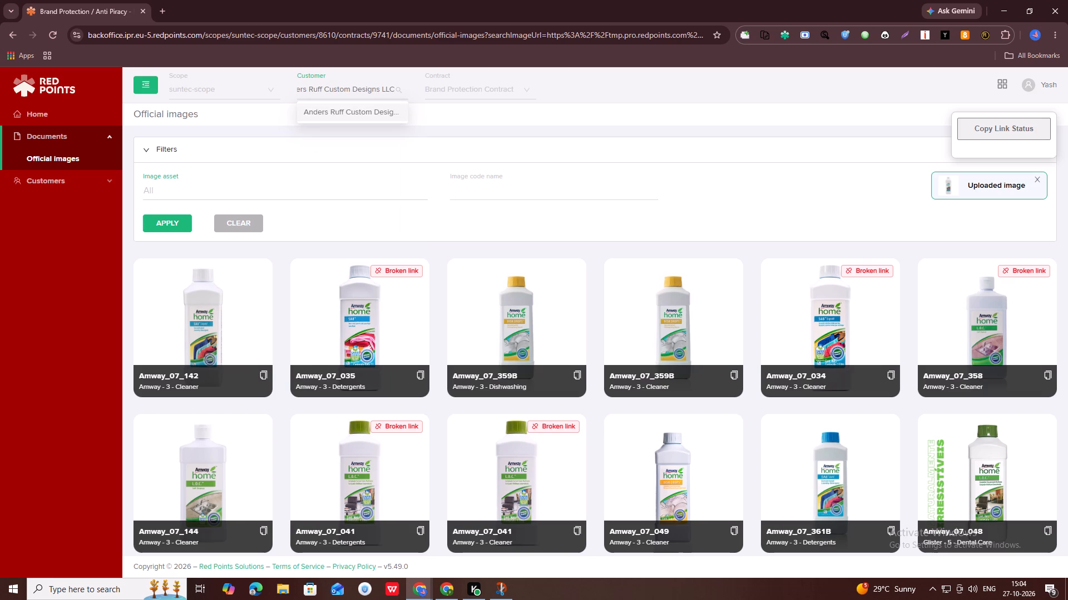
key("Return")
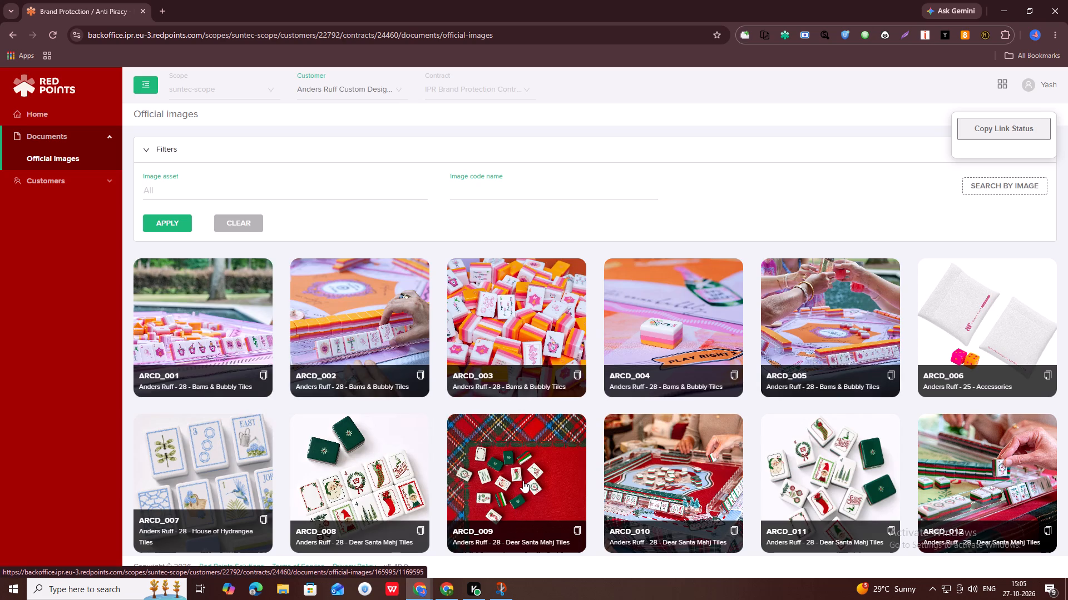
Open the official mat image ARCD_021 and run an Alibaba image search with it.
scroll(681, 395, "down", 4)
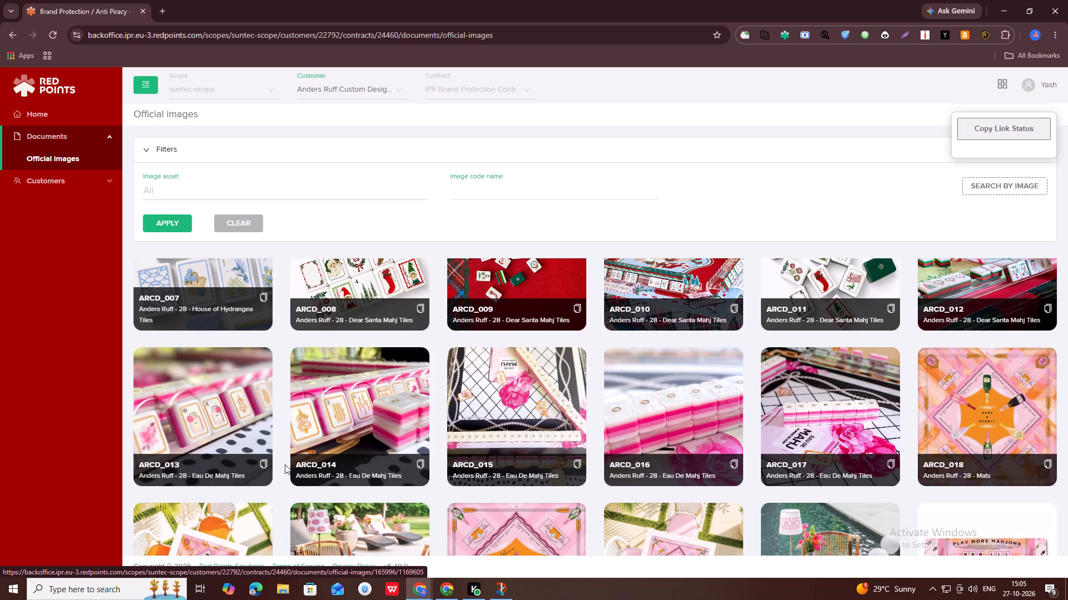
scroll(547, 446, "down", 2)
left_click(506, 436)
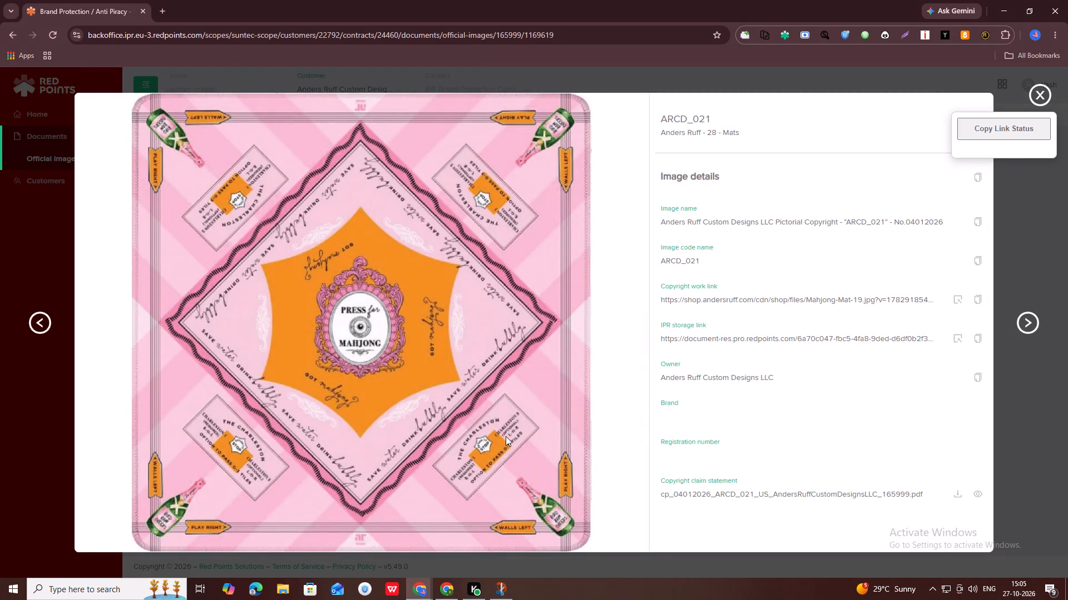
key("alt+Tab")
left_click(429, 0)
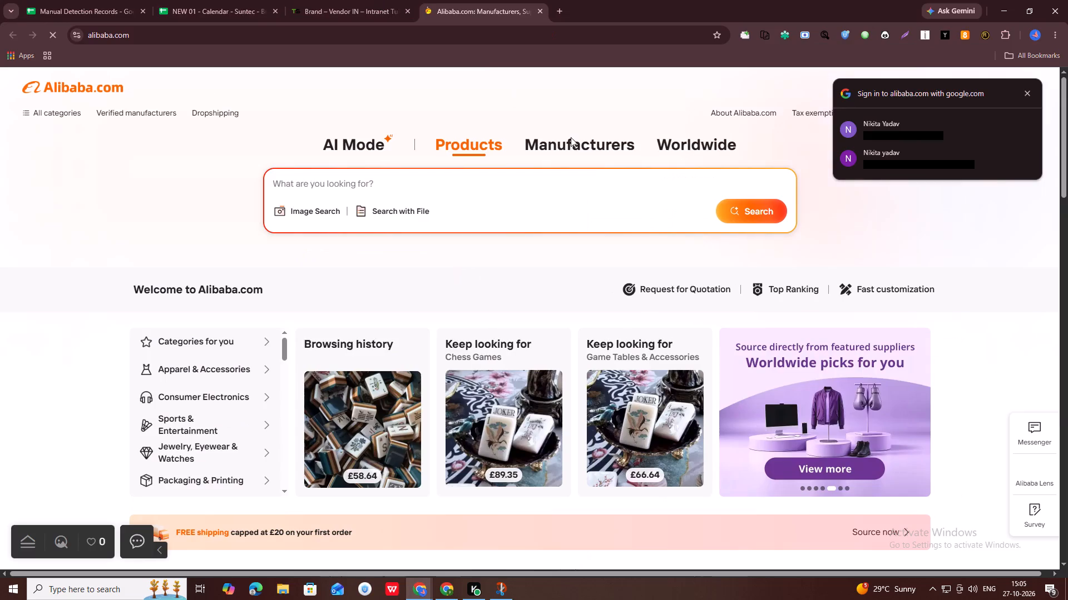
left_click(309, 212)
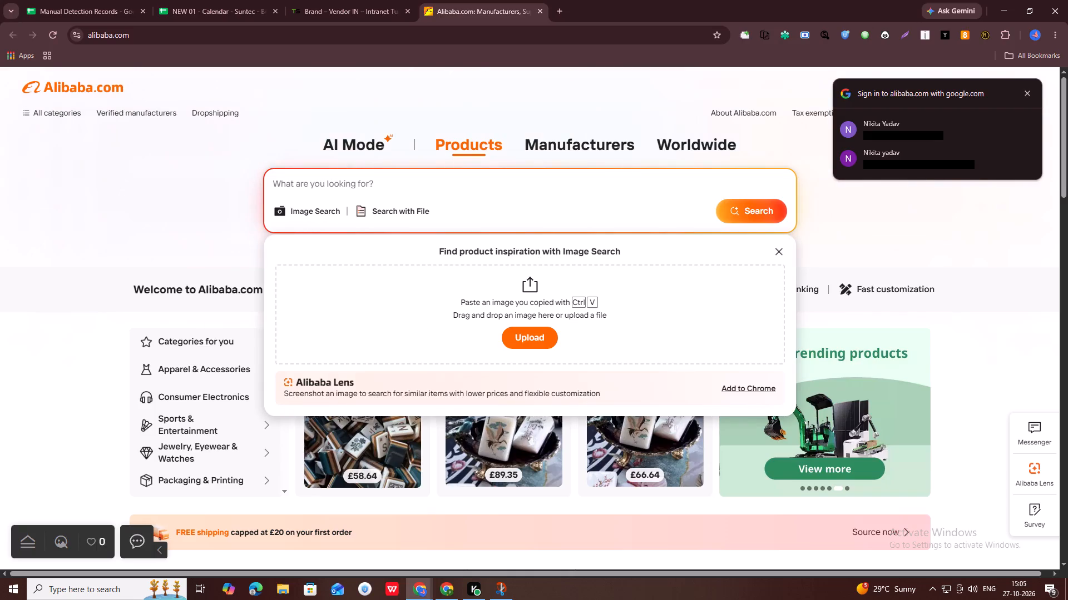
key("alt+Tab")
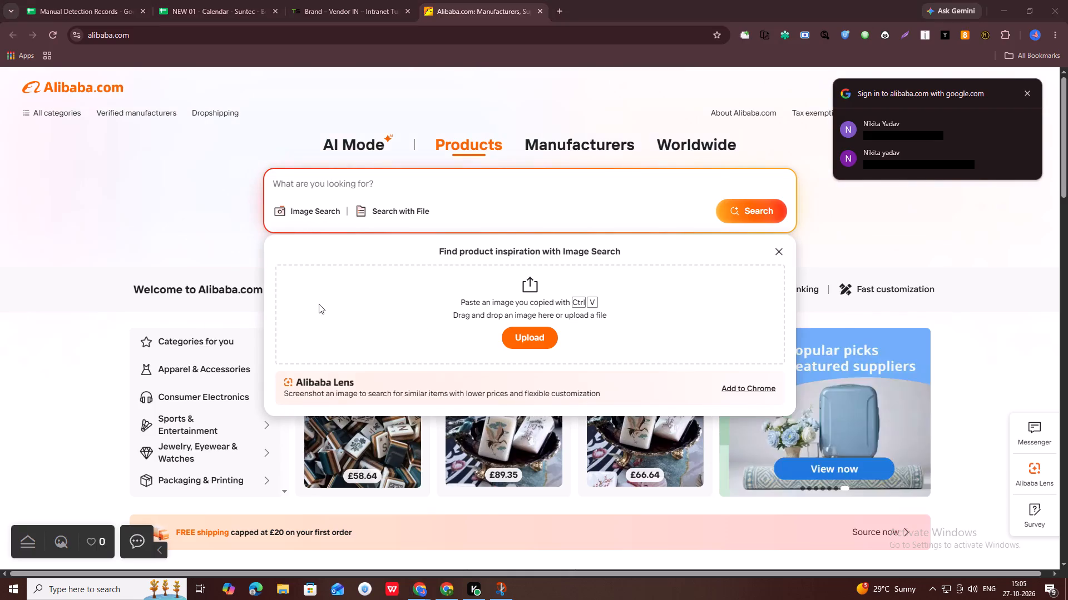
left_click_drag(319, 304, 478, 309)
key("alt+Tab")
key("alt+Tab")
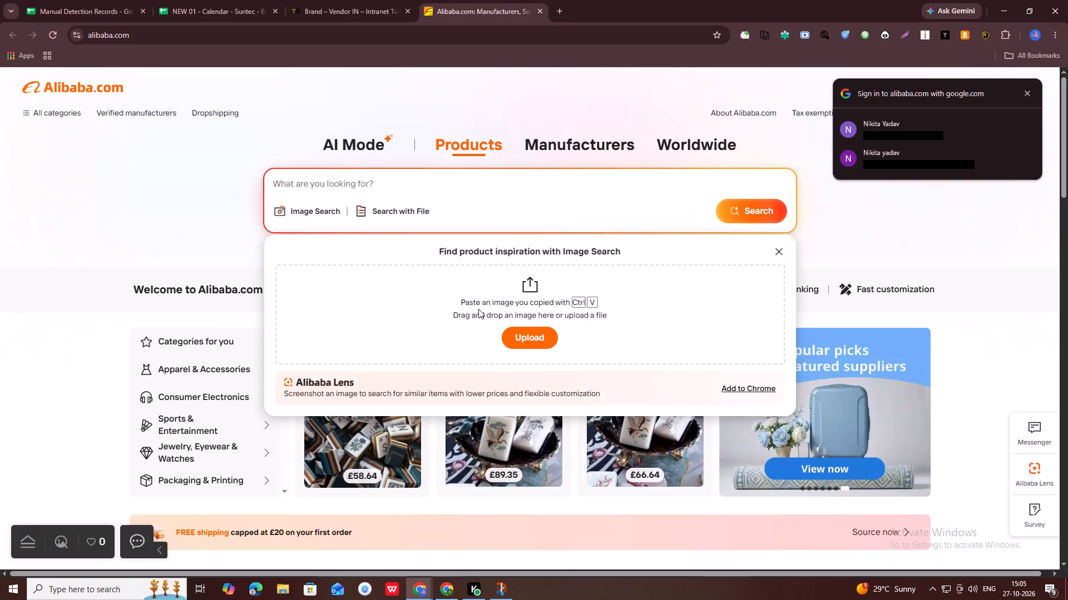
left_click_drag(421, 317, 576, 313)
key("alt+Tab")
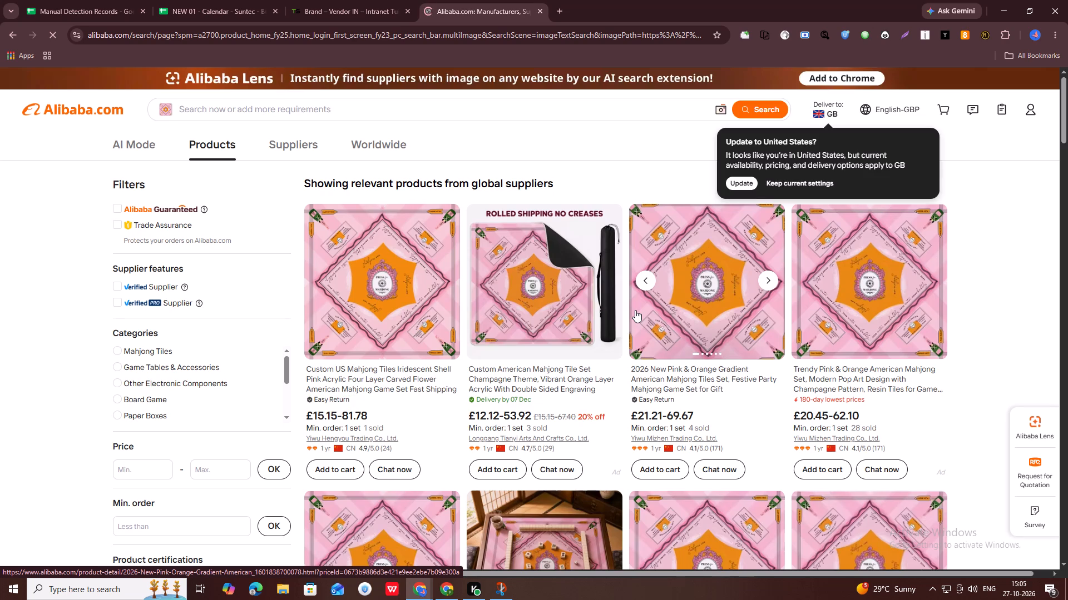
Dismiss the prompt offering to update the Alibaba delivery location to the United States.
left_click(791, 42)
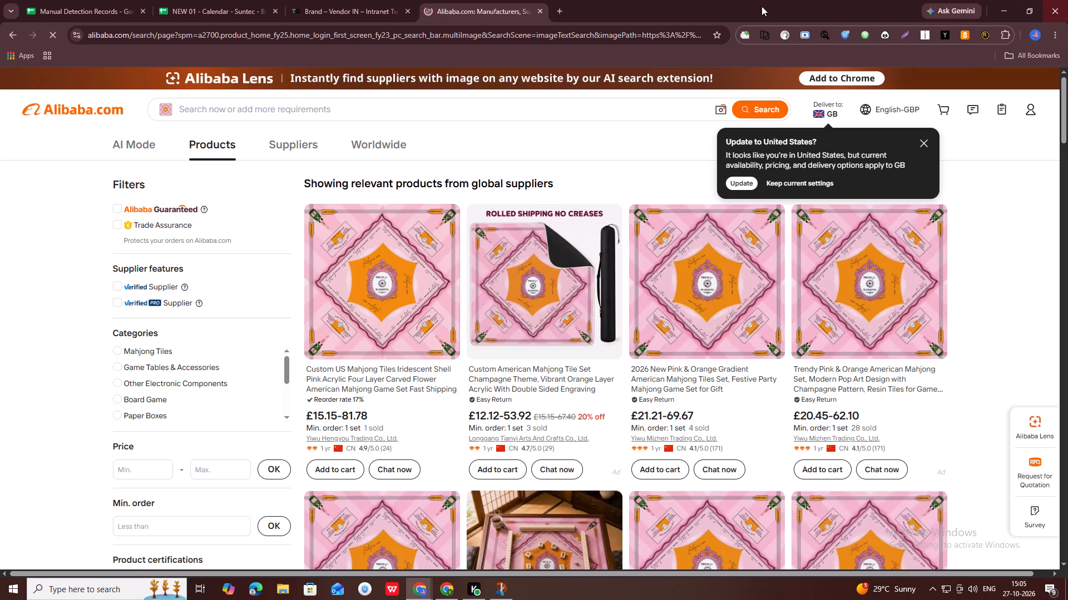
left_click(921, 146)
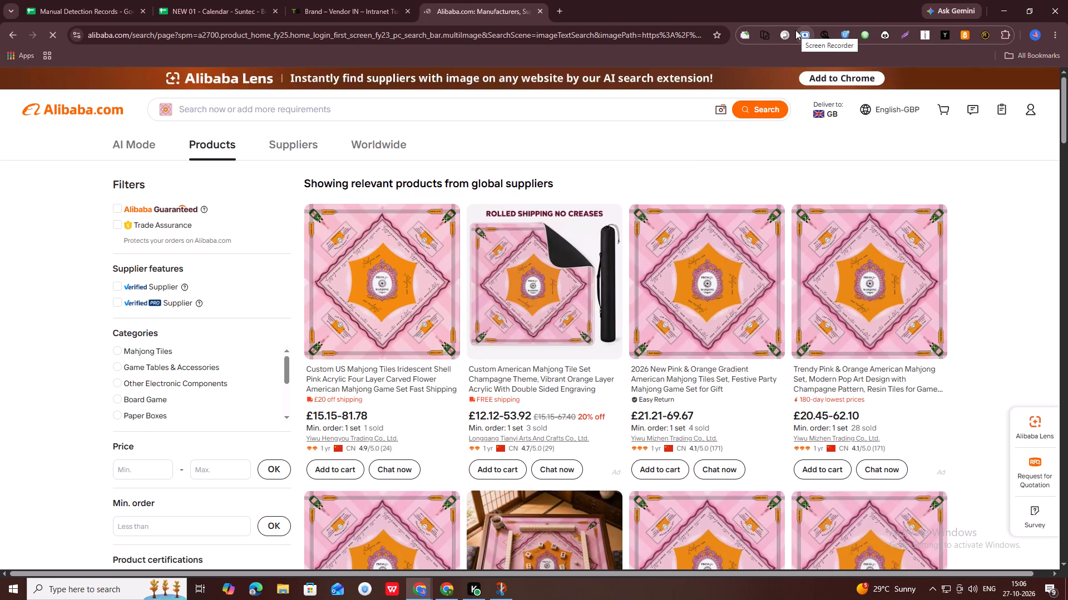
Open the RedPoints IPR Plugin and stop its current task.
left_click(776, 34)
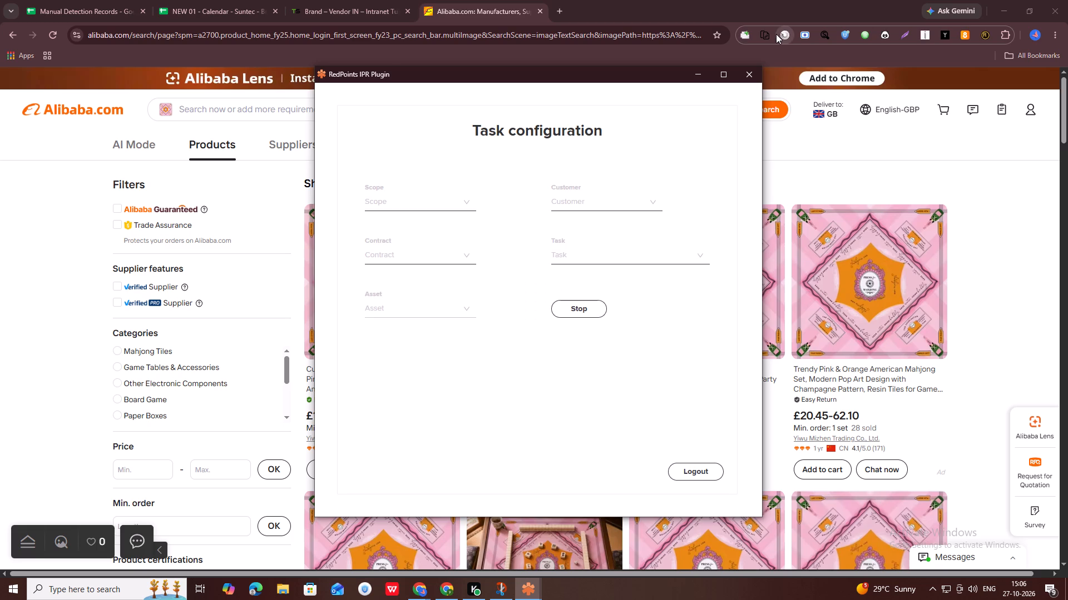
left_click(554, 318)
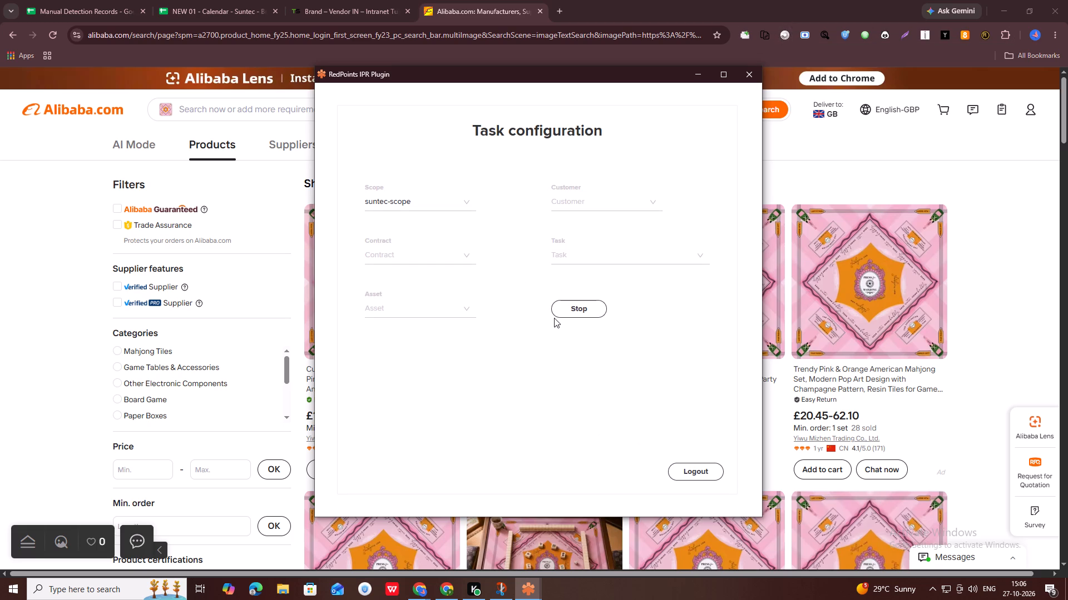
left_click(570, 310)
Start a Detection task in the plugin for Anders Ruff Custom Designs LLC, IPR Brand Protection contract, asset Anders Ruff - 28 - Mats, and close its window.
left_click(624, 199)
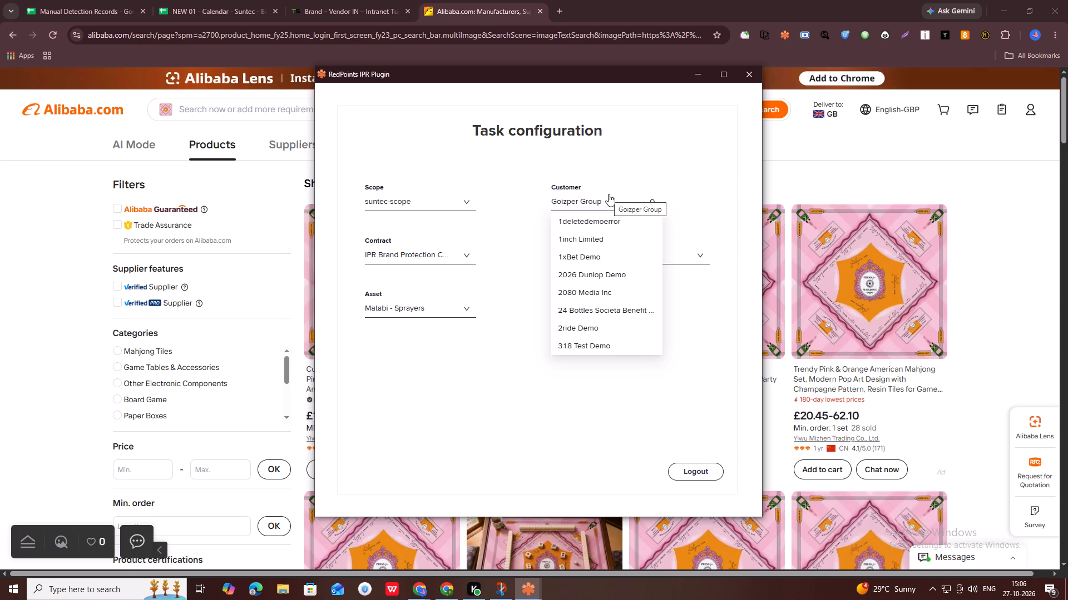
key("ctrl+v")
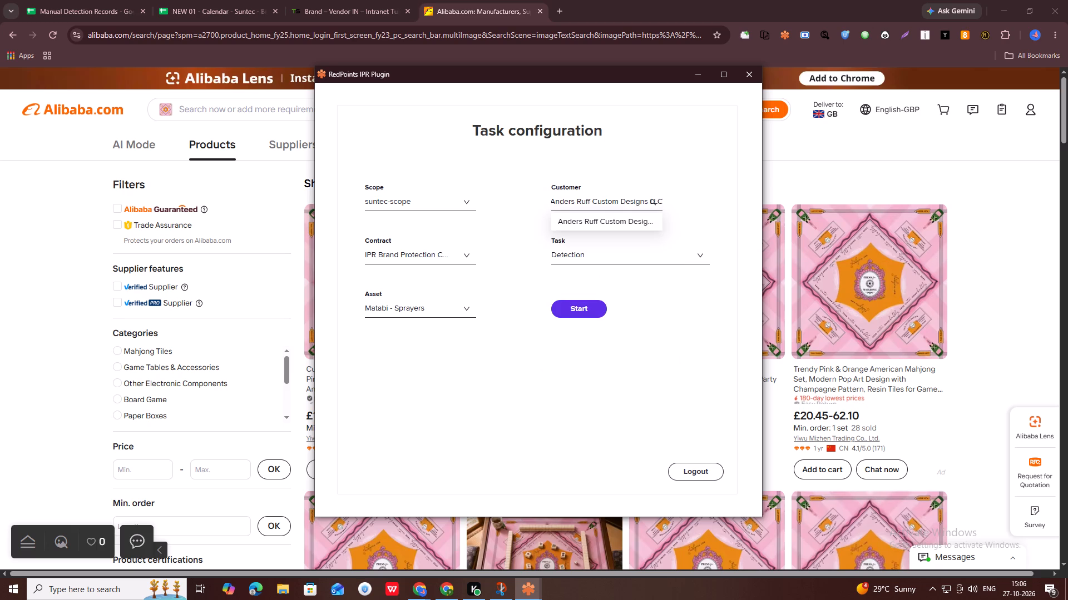
key("Return")
left_click(407, 256)
left_click(412, 276)
left_click(421, 291)
left_click(425, 299)
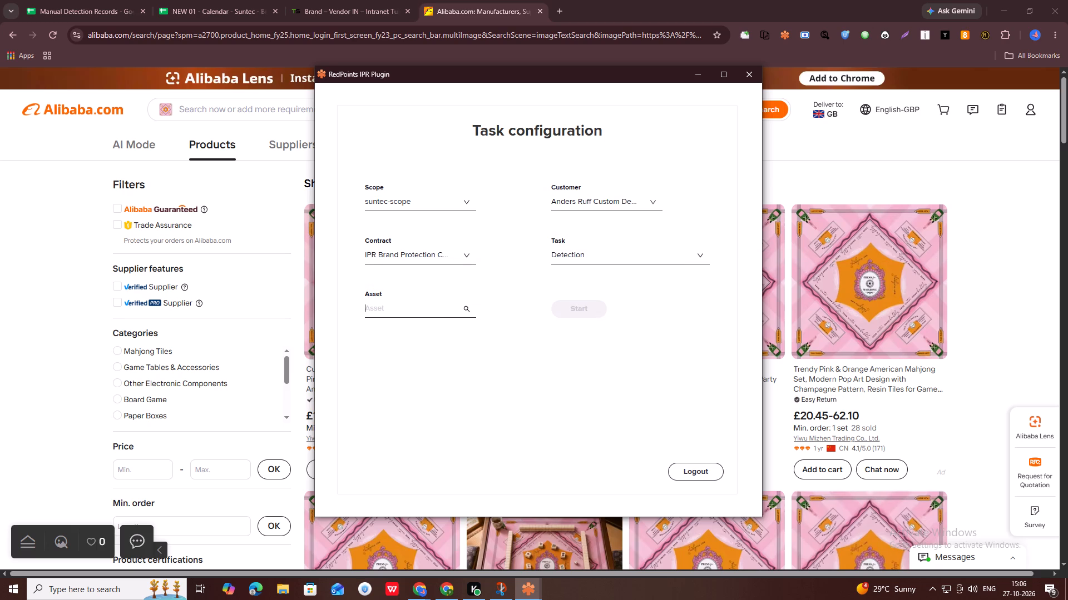
type("mat")
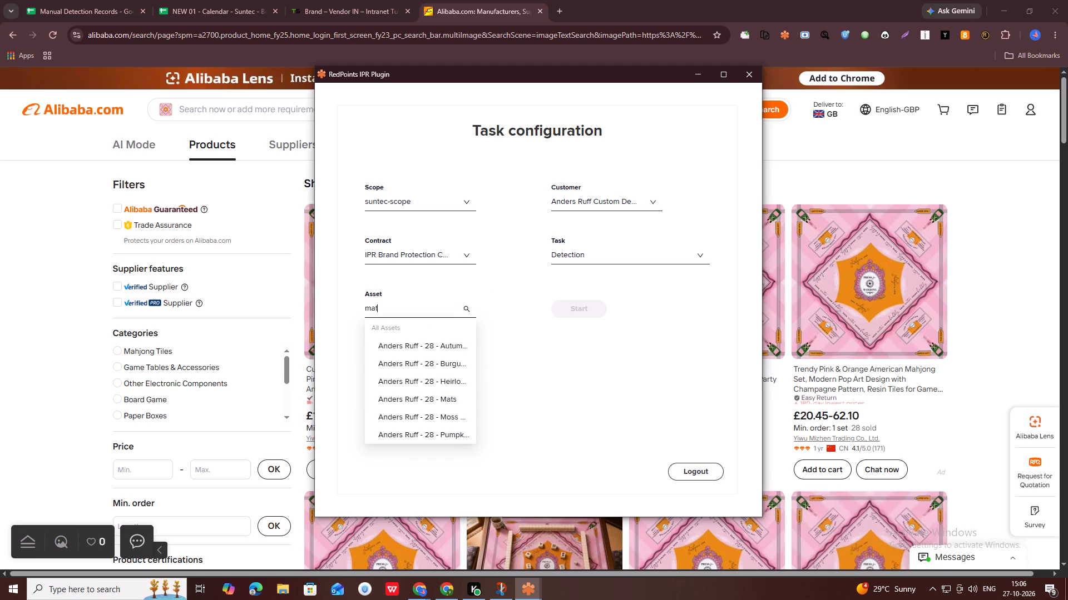
left_click(440, 400)
left_click(585, 309)
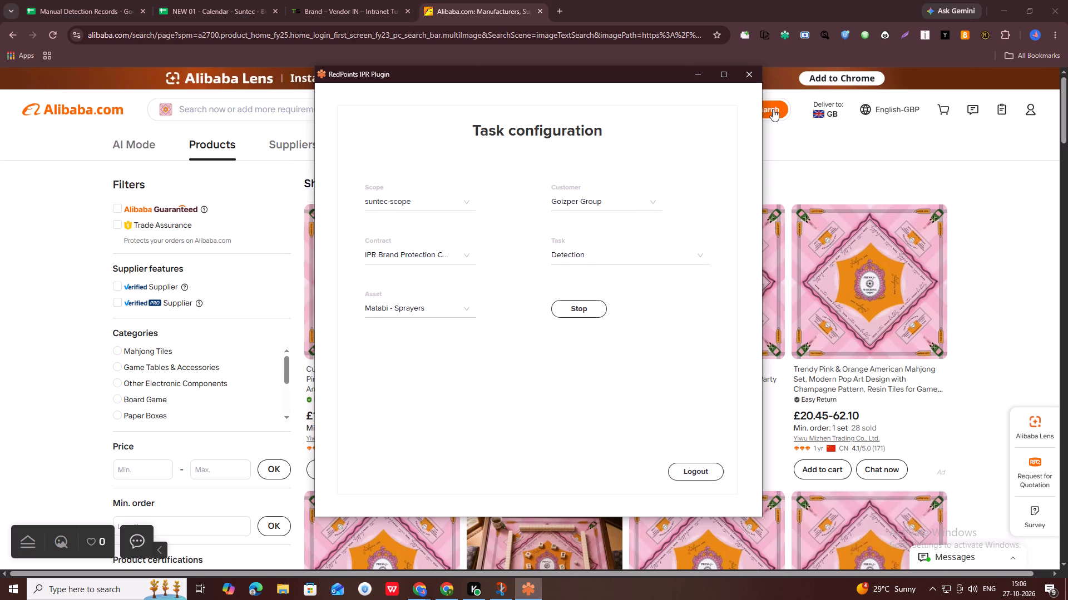
left_click(748, 81)
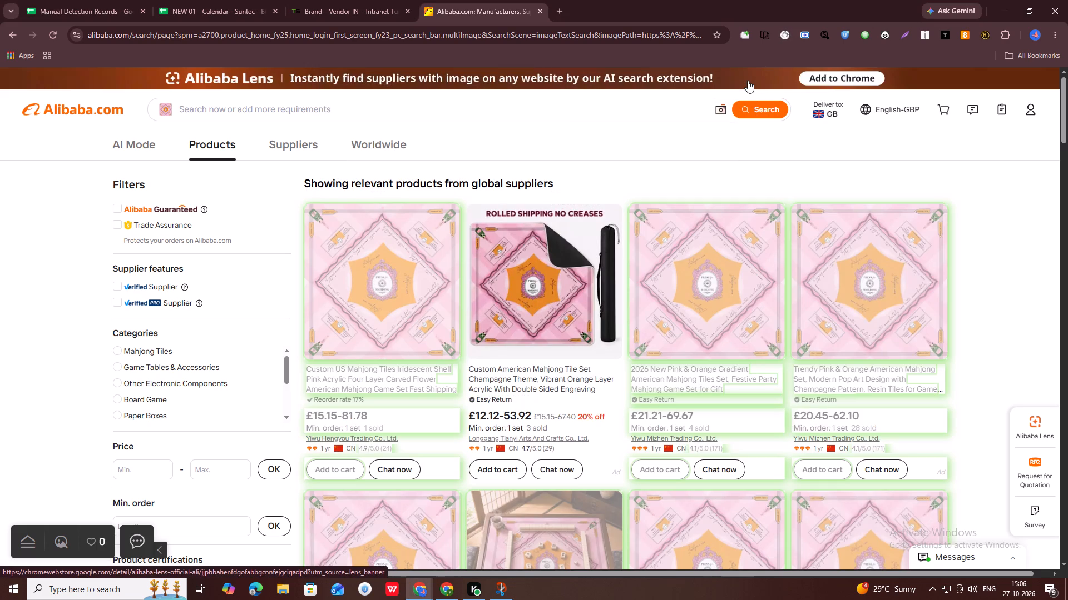
Examine the unflagged mahjong listings in the Alibaba results against the official mat image ARCD_021.
scroll(730, 108, "down", 10)
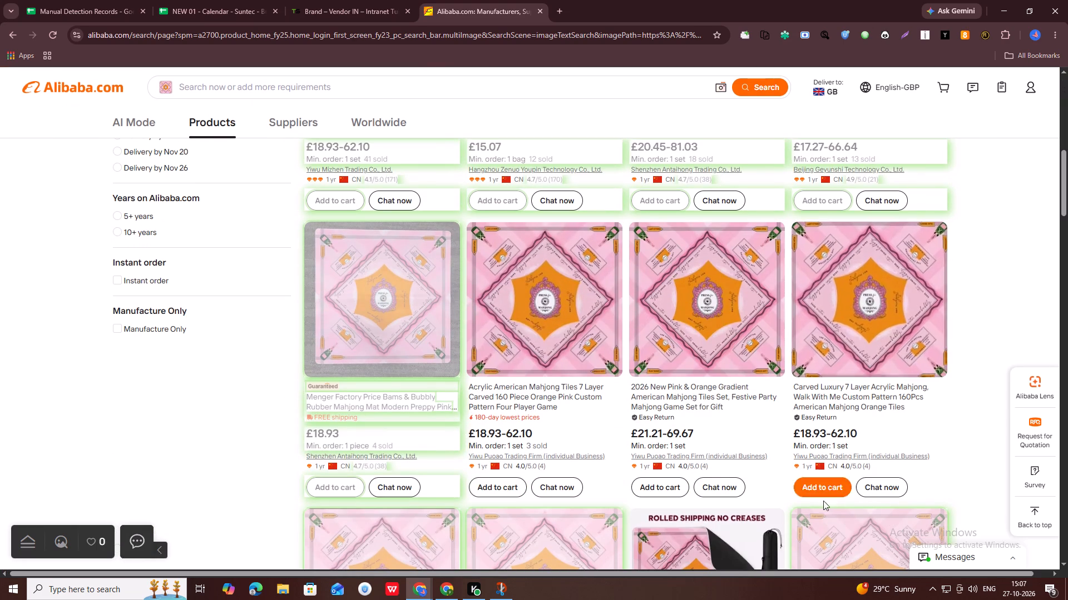
scroll(871, 438, "down", 2)
scroll(871, 438, "up", 2)
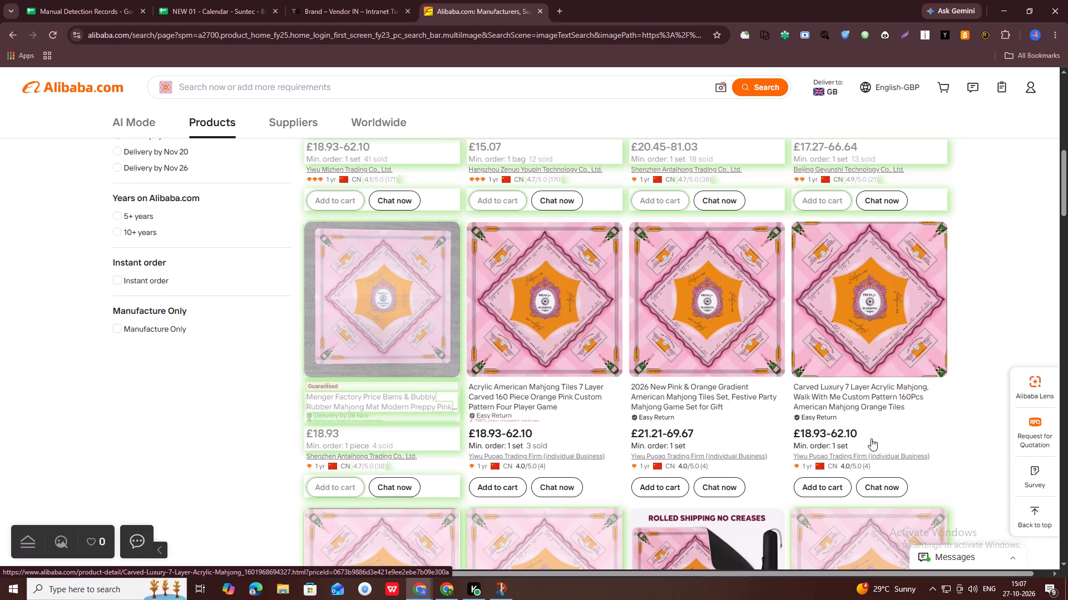
key("alt+Tab")
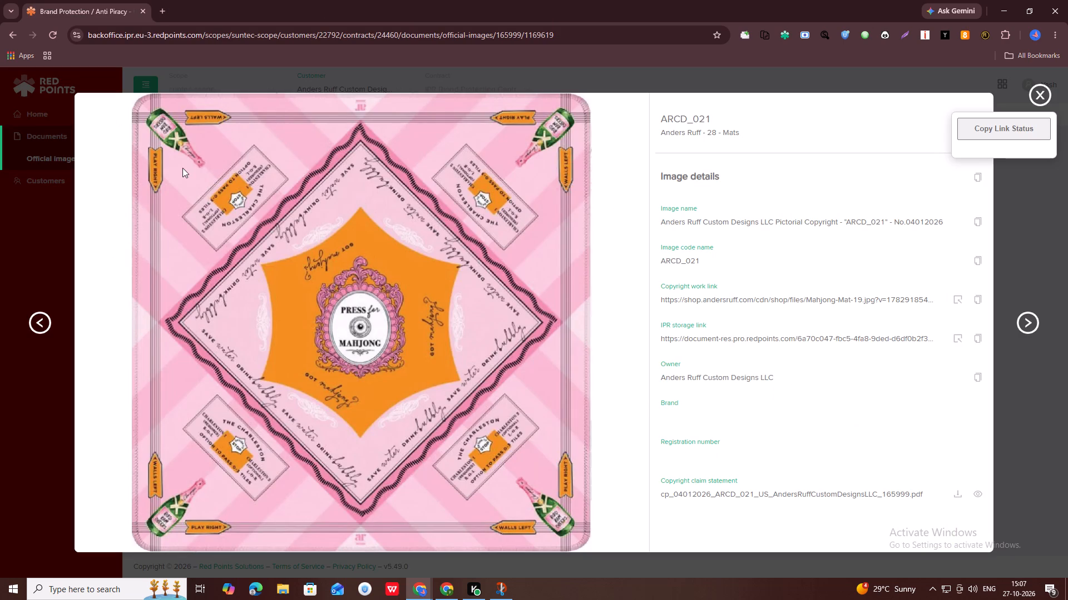
key("alt+Tab")
key("alt+Tab")
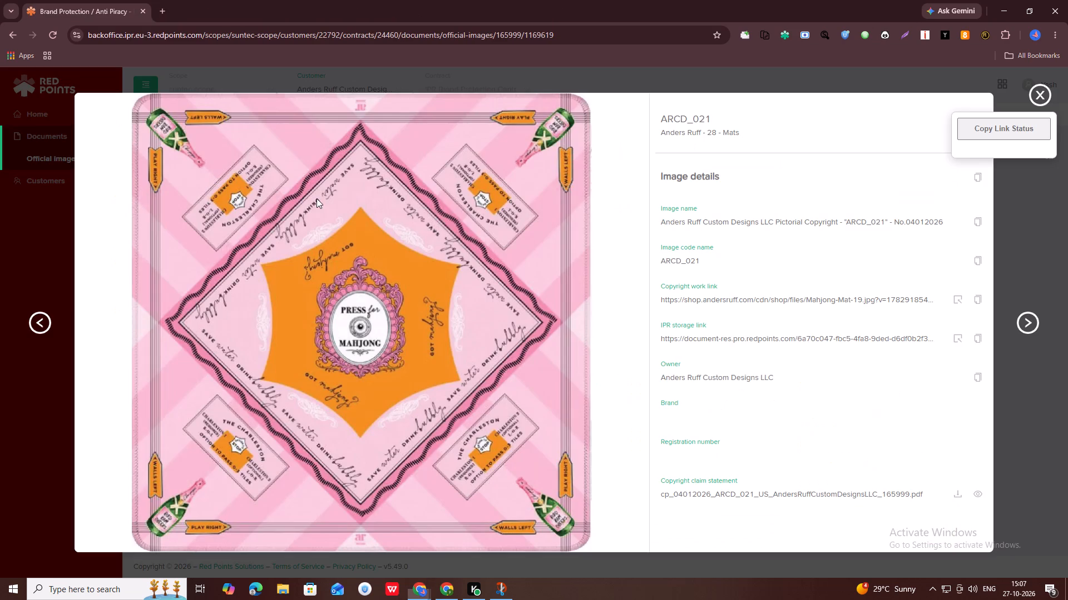
key("alt+Tab")
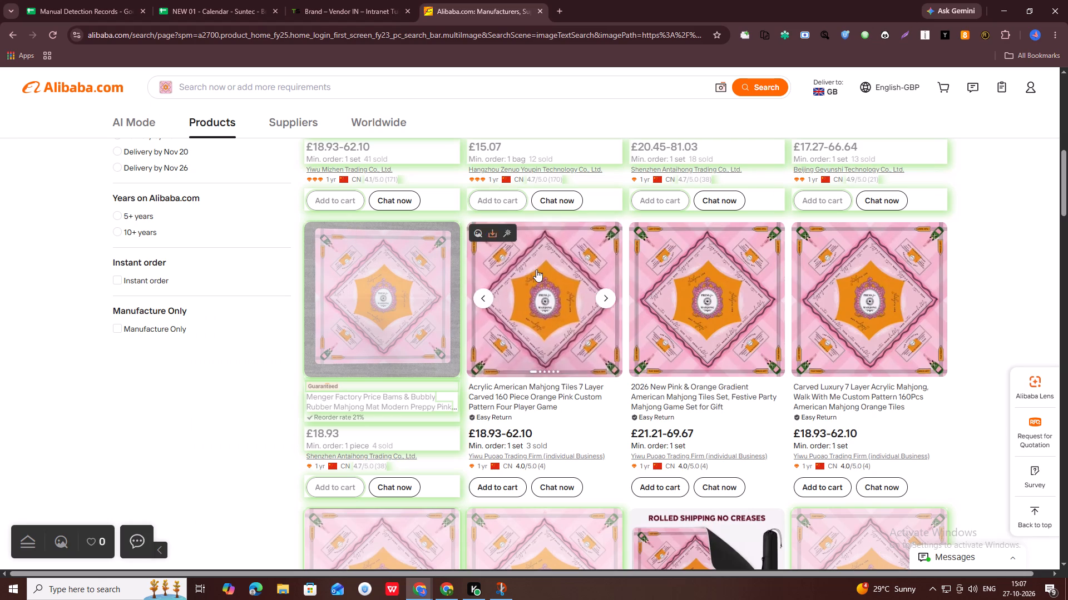
key("alt+Tab")
key("alt+Tab")
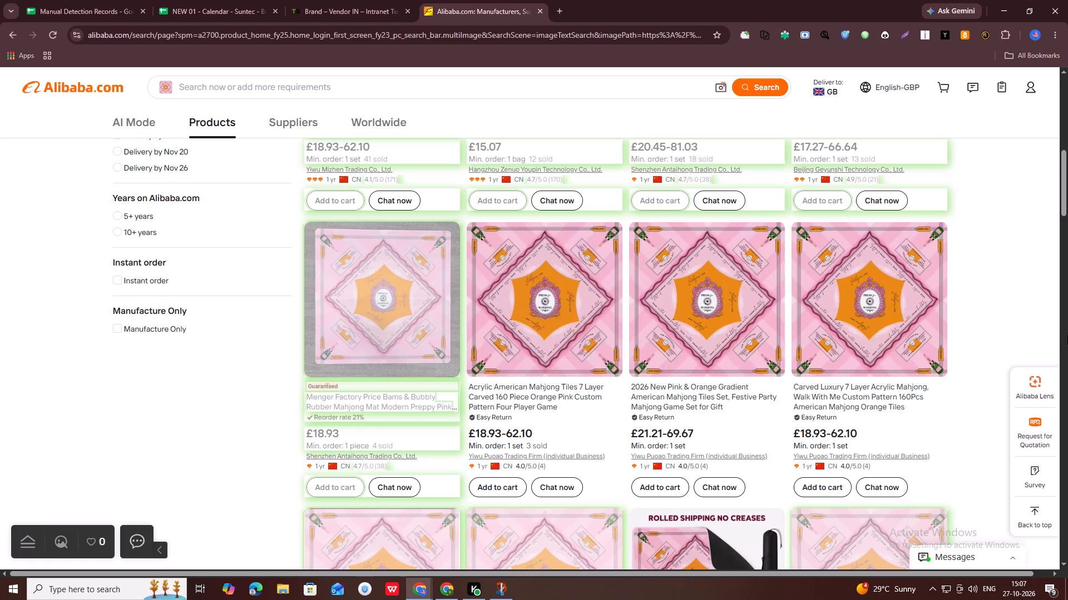
key("alt+Tab")
key("alt+Tab")
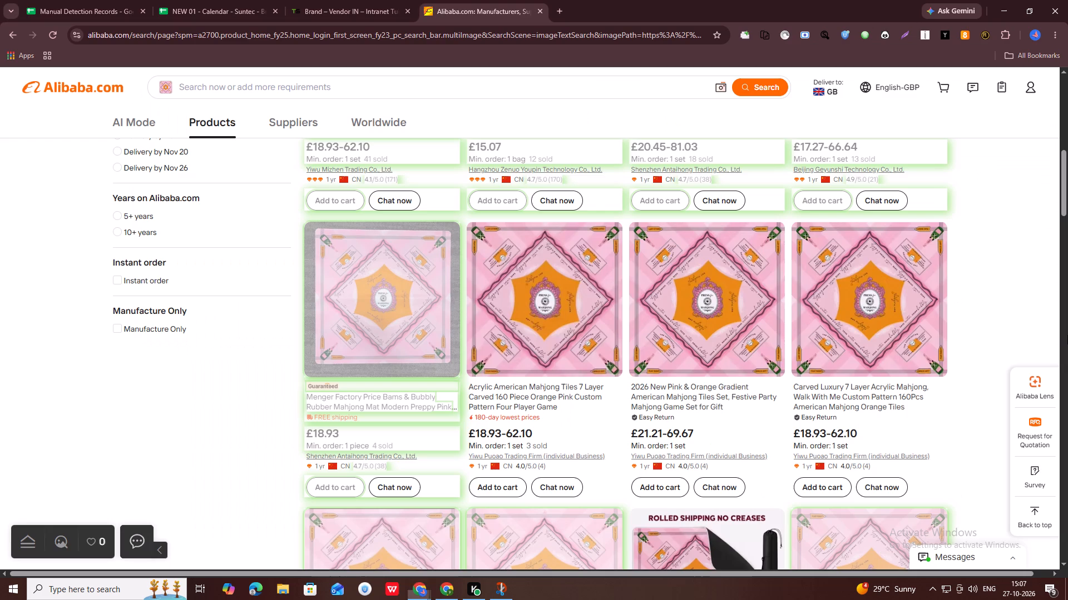
key("alt+Tab")
key("alt+Tab")
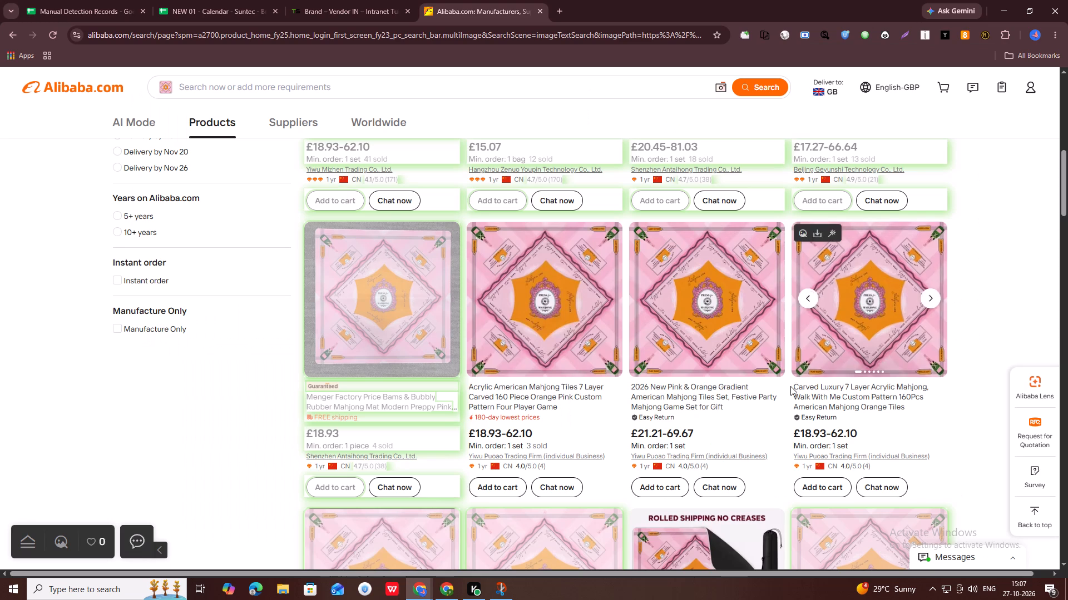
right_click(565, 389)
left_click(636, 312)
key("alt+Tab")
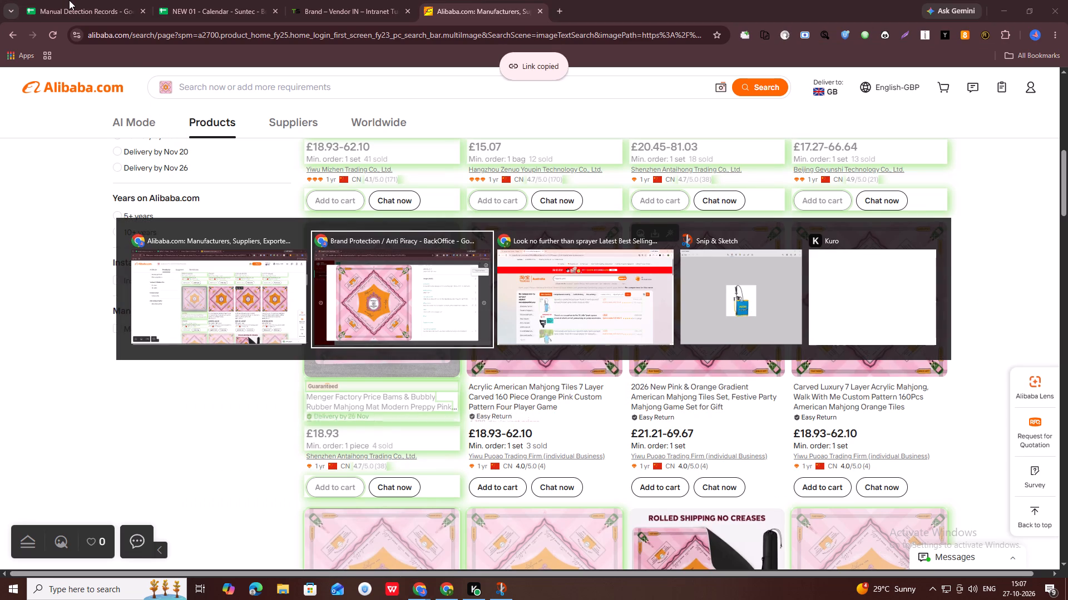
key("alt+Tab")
Detach the Alibaba search results tab into its own window.
left_click_drag(457, 0, 460, 56)
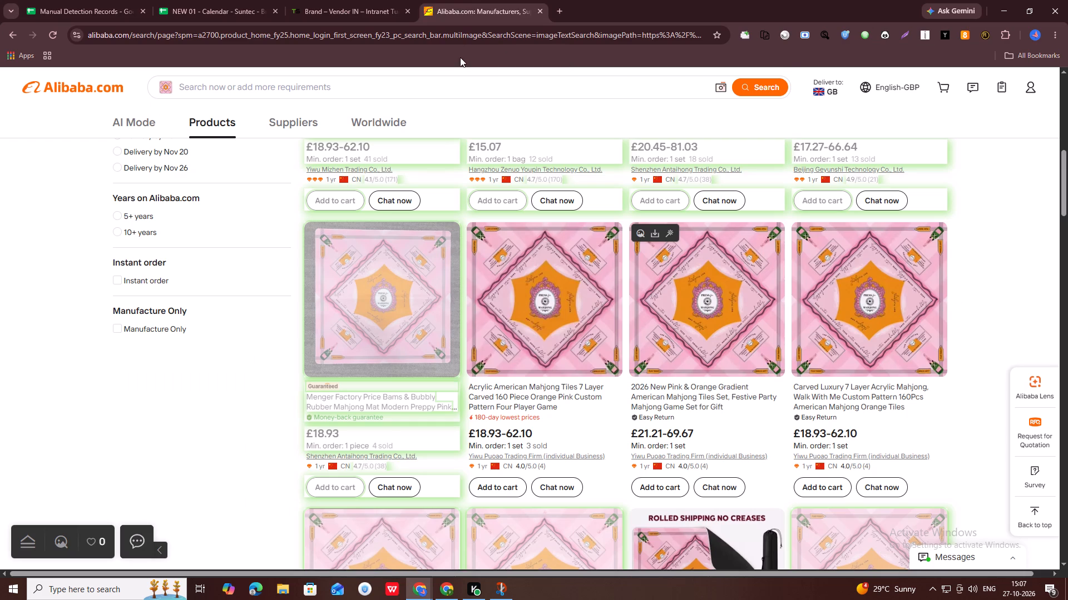
left_click(736, 70)
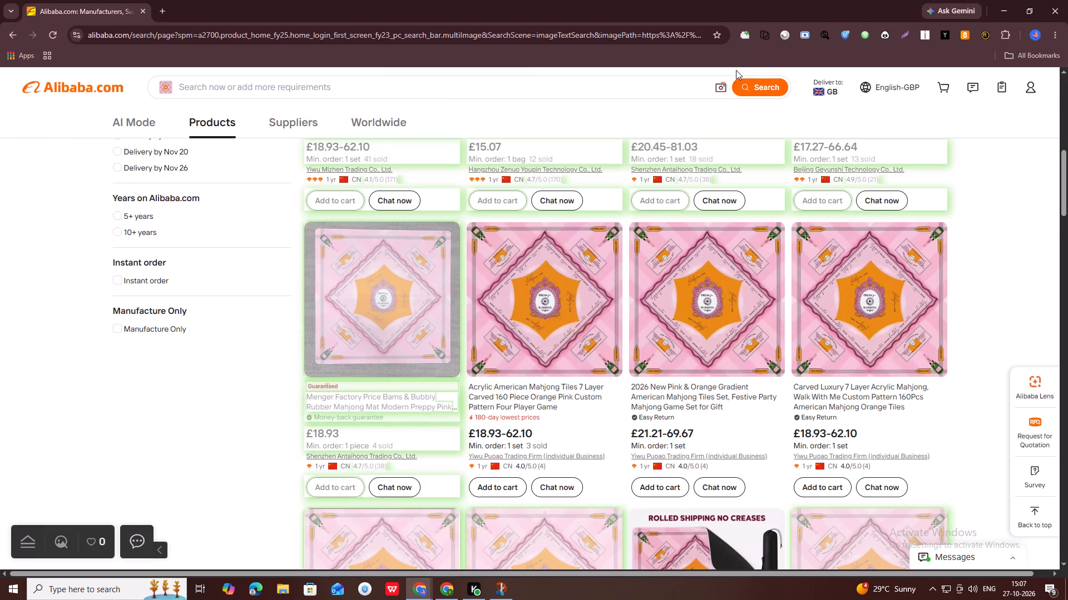
Copy the link of the "Acrylic American Mahjong Tiles 7 Layer" listing.
right_click(526, 389)
left_click_drag(602, 299, 603, 307)
key("alt+Tab")
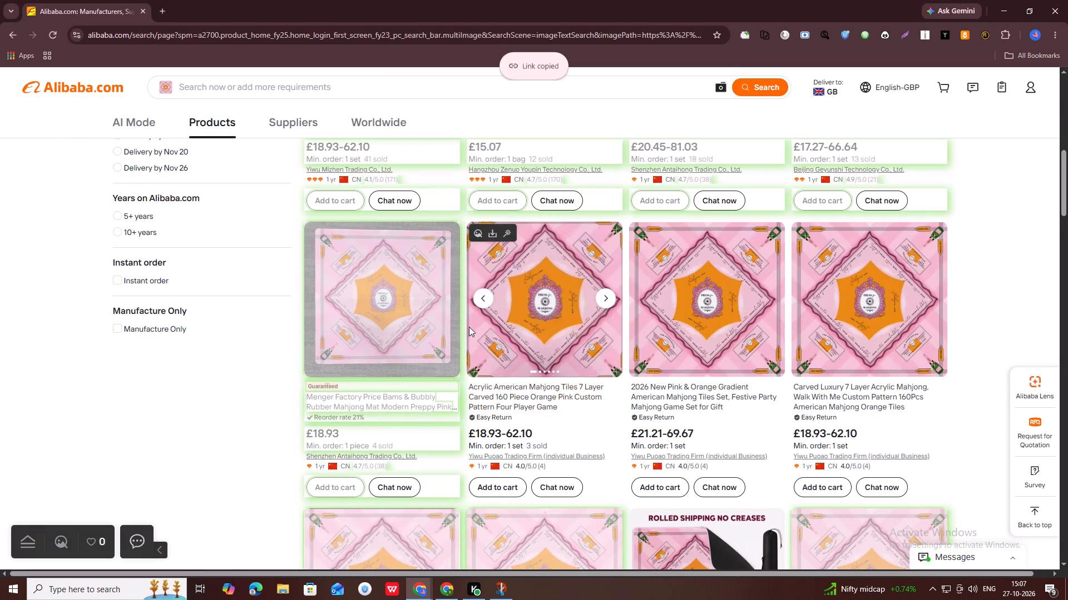
In the Manual Detection Records sheet, enter "Matabi sprayers" as the asset name for the Taobao link in row 76413.
left_click(196, 0)
left_click(107, 3)
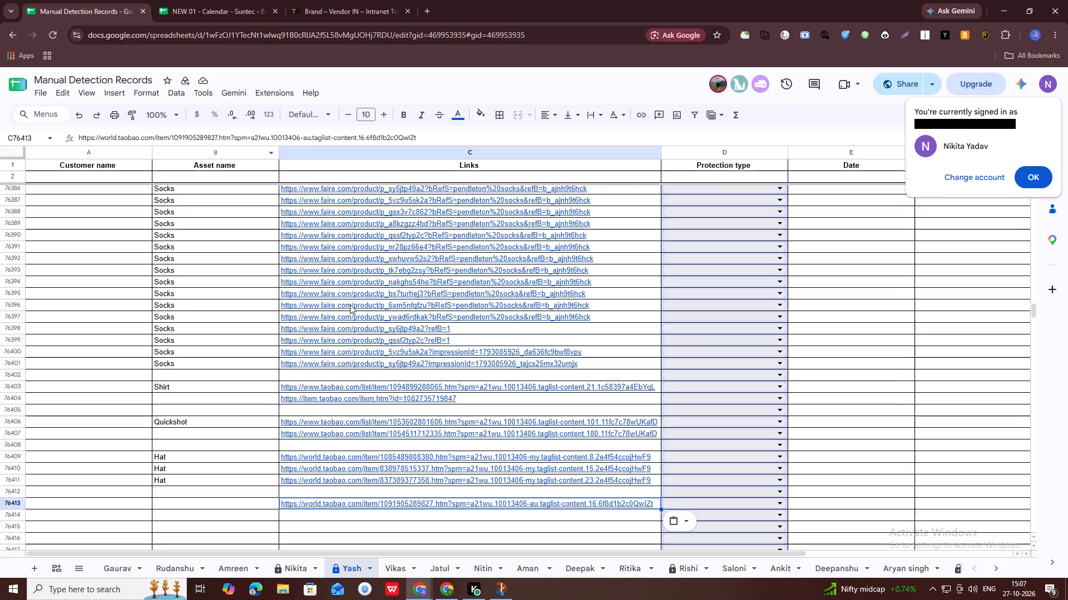
scroll(372, 379, "down", 2)
scroll(330, 415, "down", 1)
left_click(249, 335)
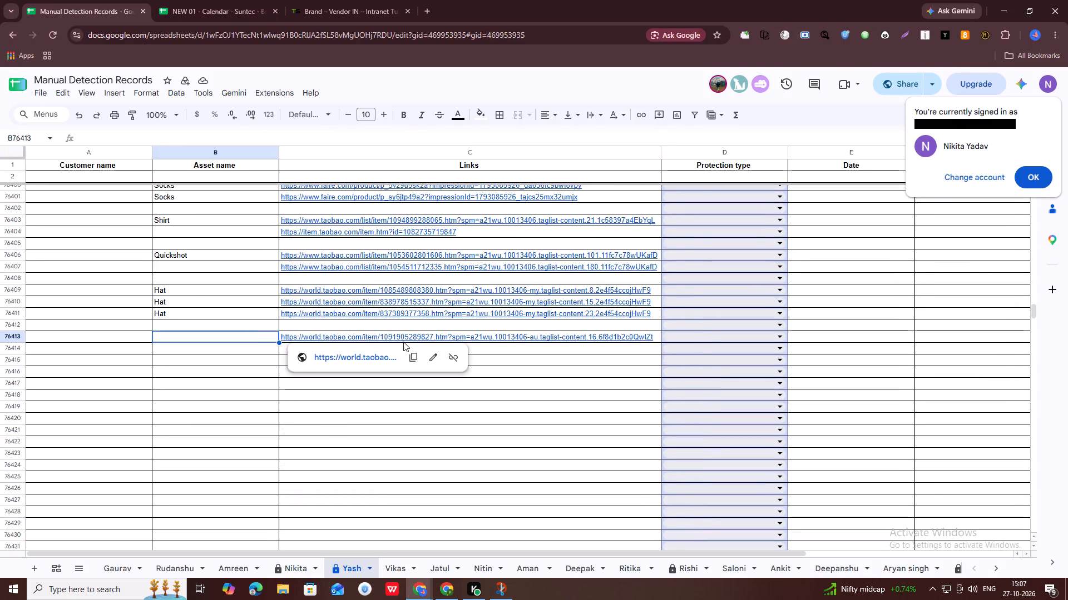
type("Matab")
type("i sprayers")
key("space")
key("Return")
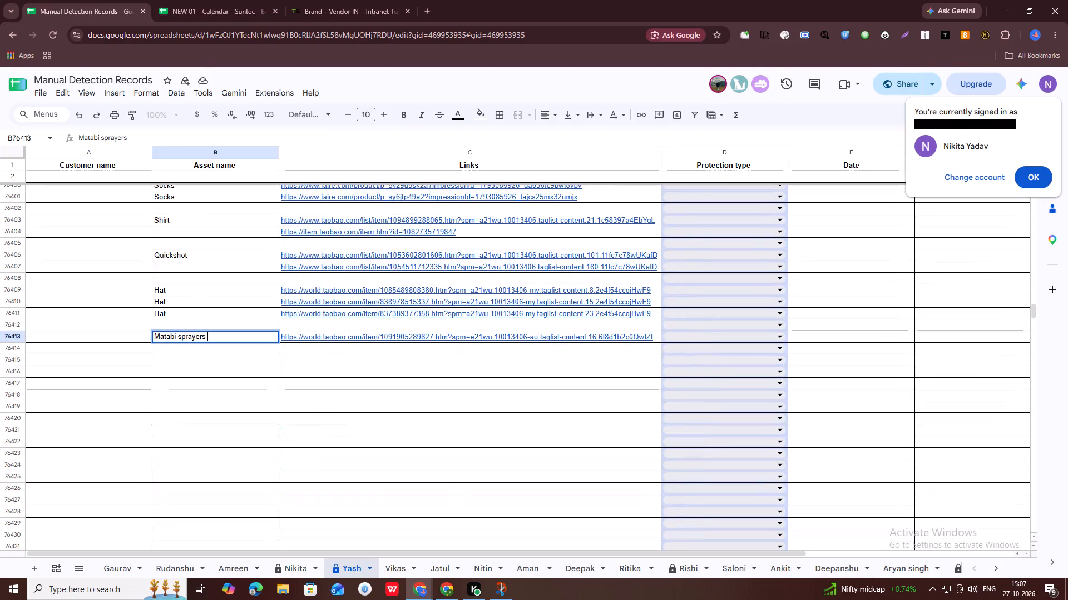
Paste the copied Alibaba listing link into the Links column at row 76415.
key("Down")
key("Right")
key("ctrl+v")
key("alt+Tab")
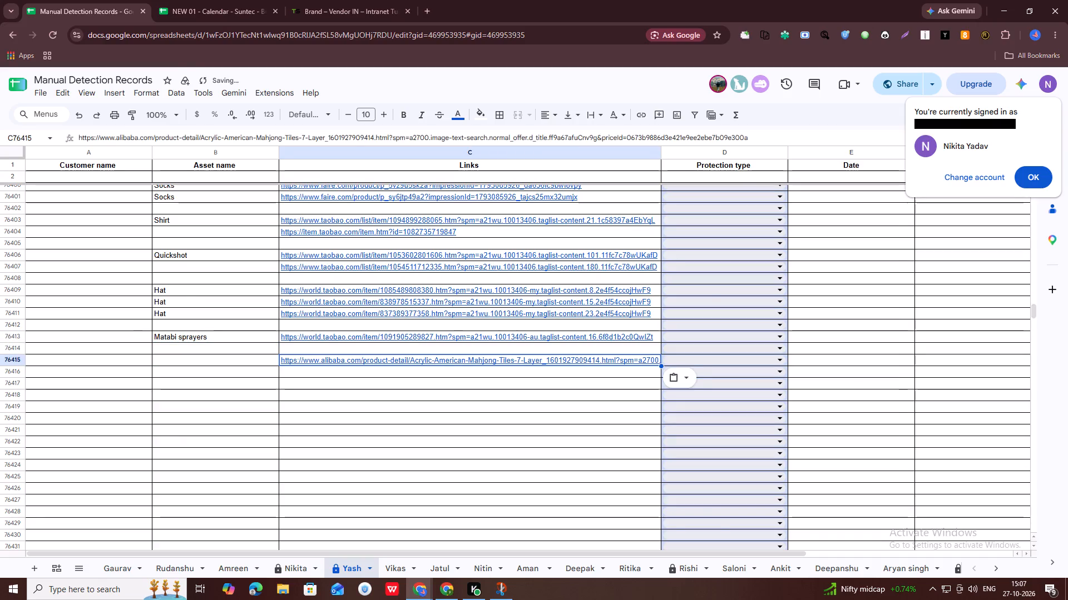
Copy the link of the "2026 New Pink & Orange Gradient" listing without a flag into the Links column at row 76416.
right_click(715, 394)
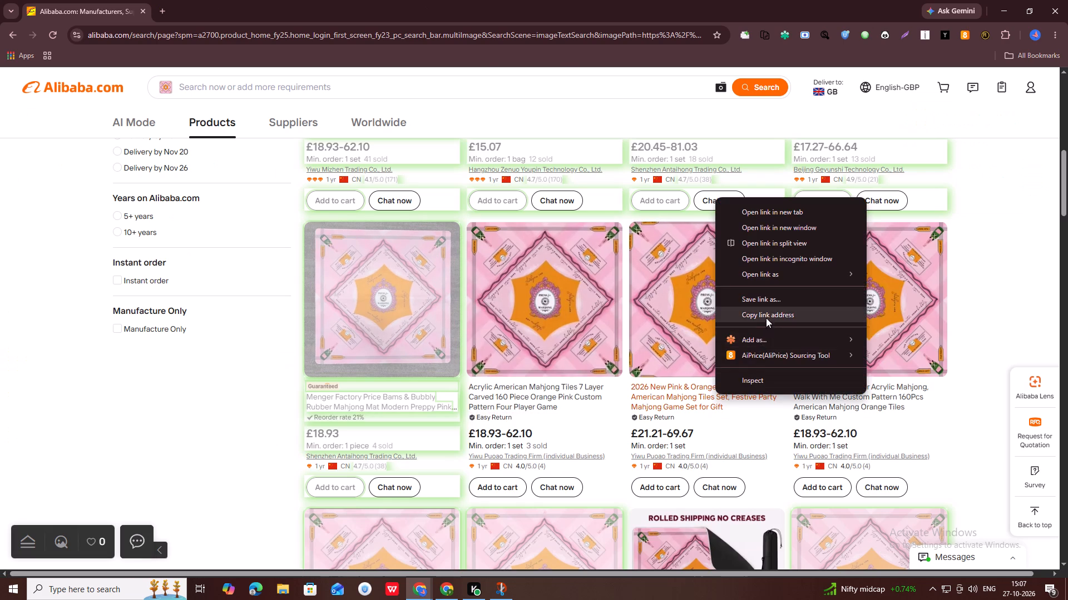
left_click(766, 318)
key("alt+Tab")
key("Down")
key("ctrl+v")
key("alt+Tab")
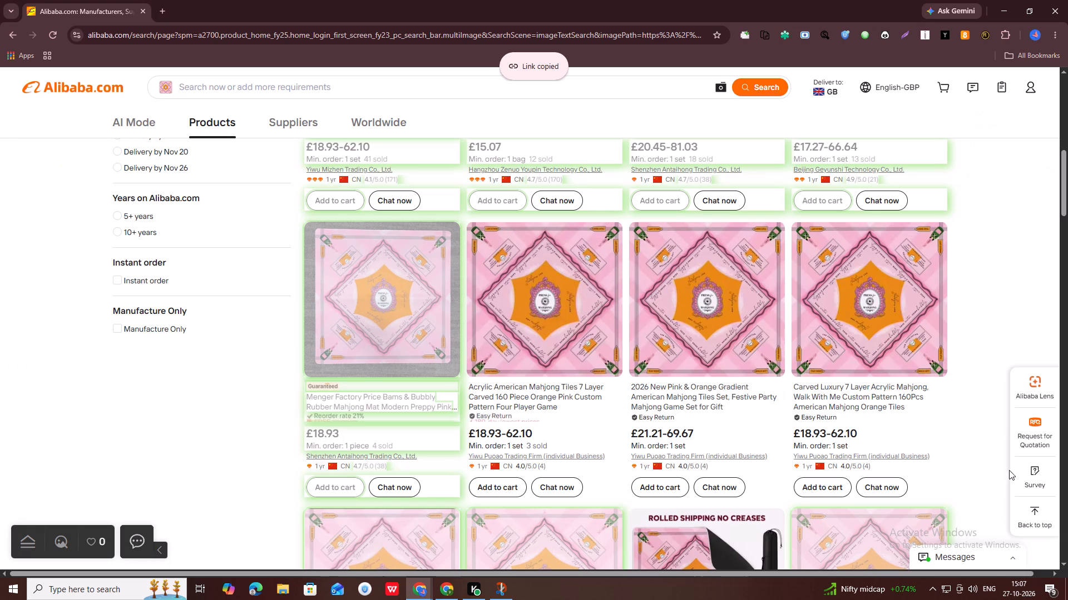
Copy the link of the "Carved Luxury 7 Layer Acrylic Mahjong" listing into the Links column at row 76417.
right_click(879, 394)
left_click(907, 313)
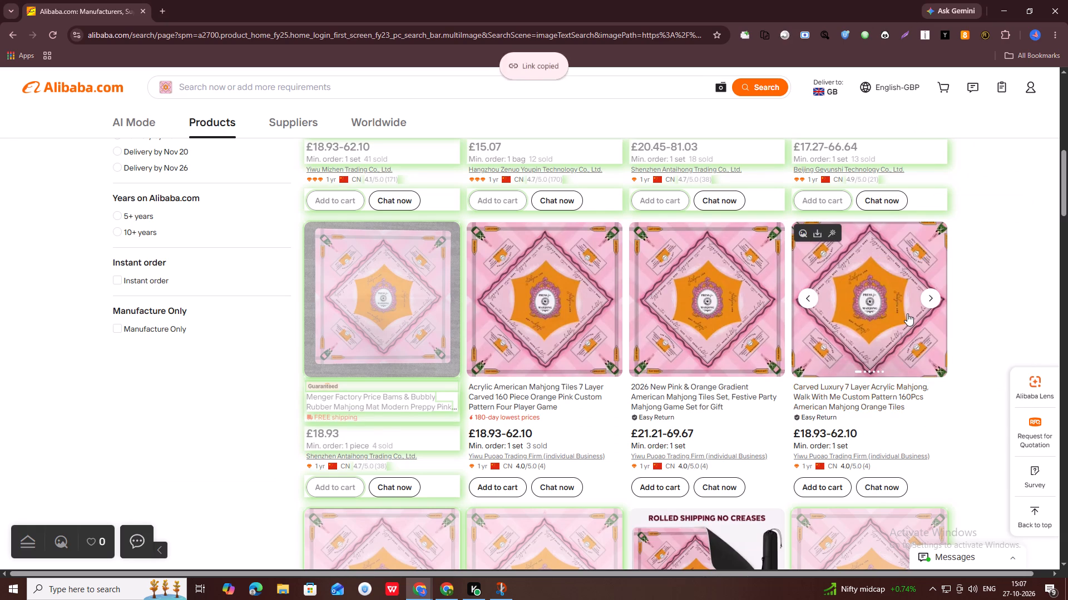
key("alt+Tab")
key("Down")
key("ctrl+v")
key("alt+Tab")
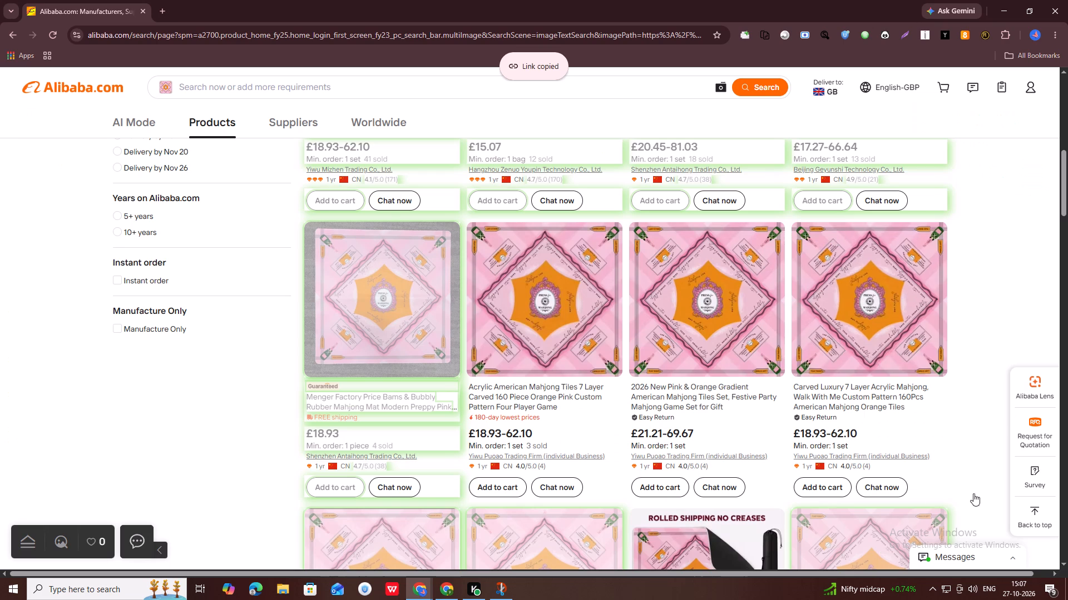
Copy the link of the Alibaba listing "American Mahjong Set Laser Engraved Orange" into the Links column at row 76418.
key("alt+Tab")
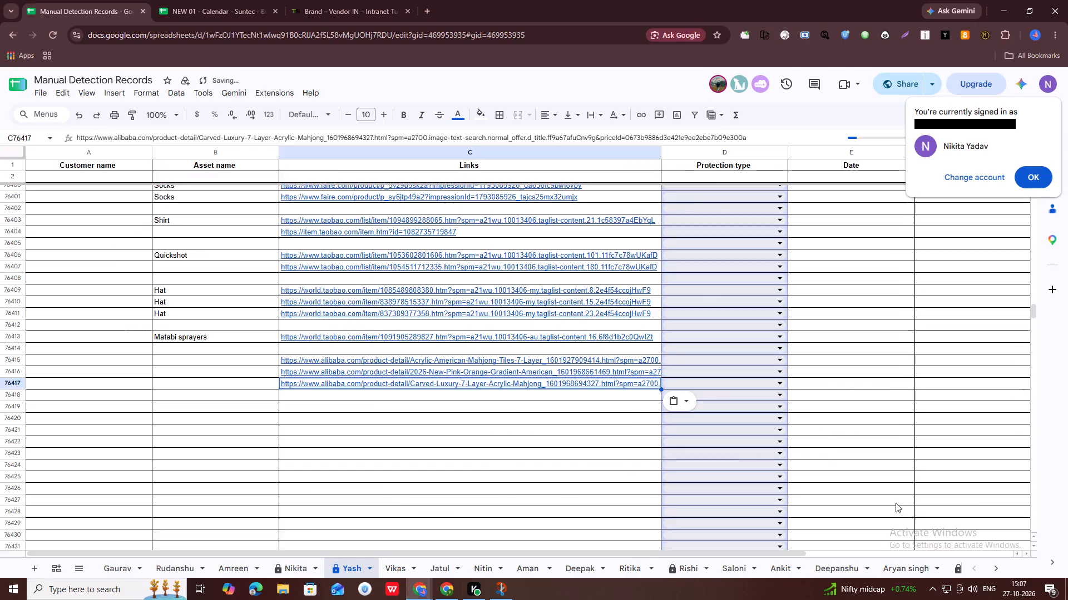
key("alt+Tab")
key("alt+Tab")
key("alt+Tab")
key("alt+Tab")
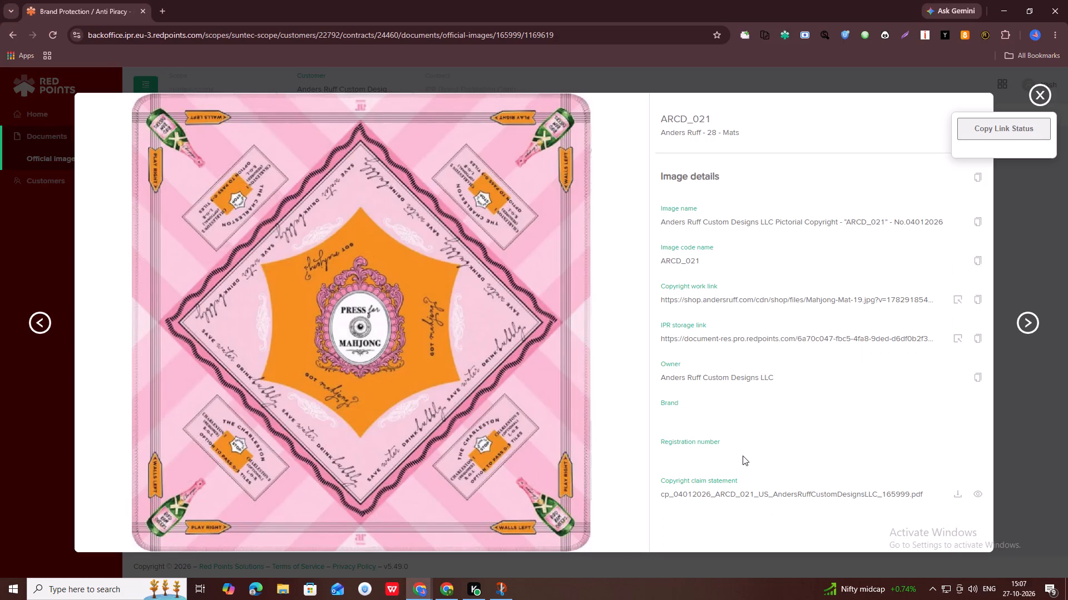
scroll(611, 422, "down", 8)
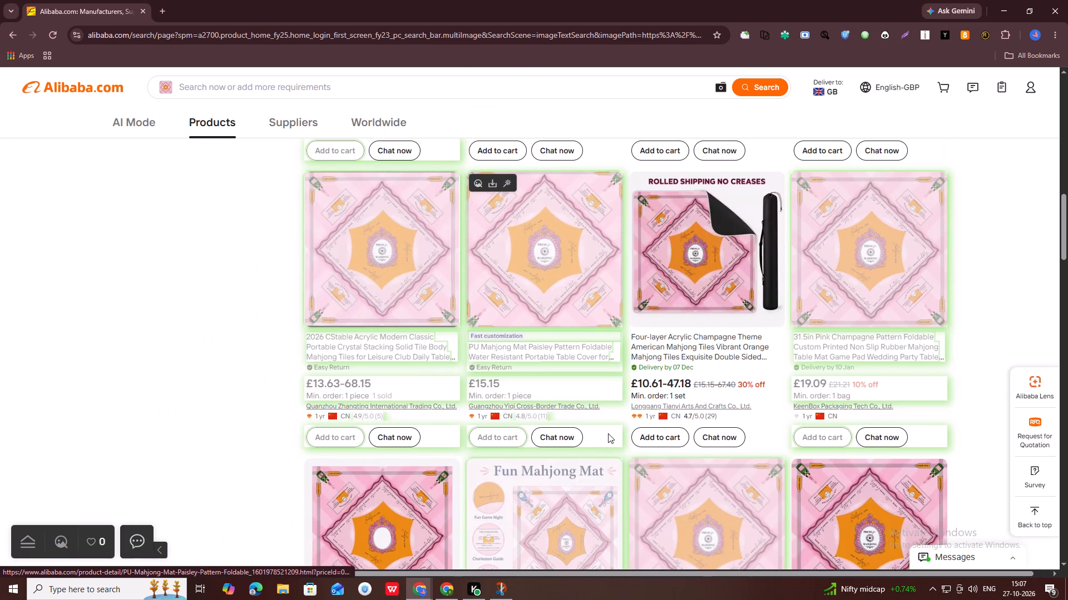
scroll(405, 529, "down", 2)
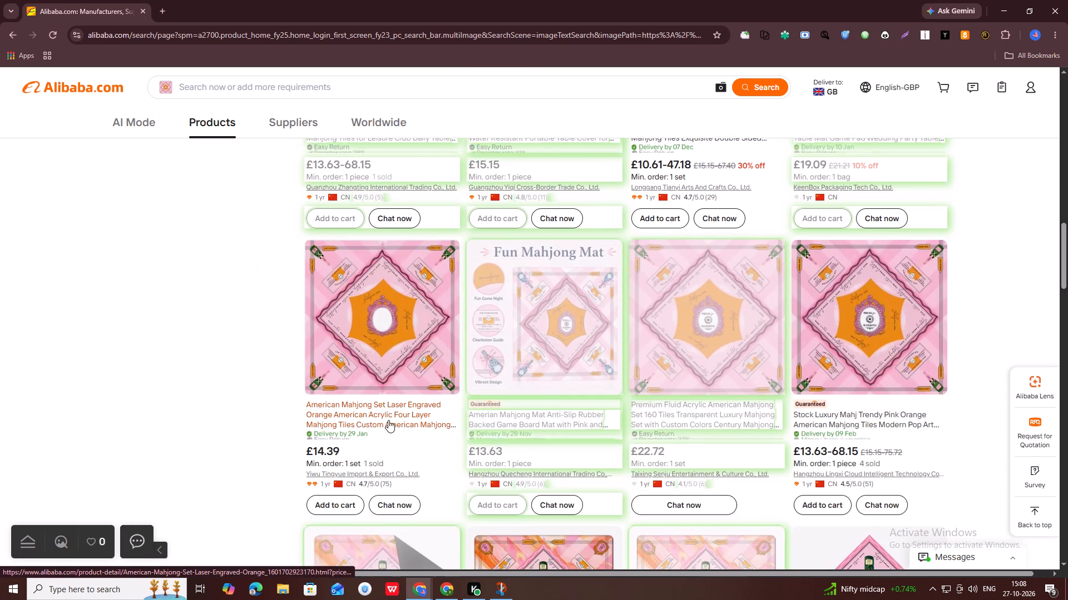
right_click(388, 420)
left_click(458, 339)
key("alt+Tab")
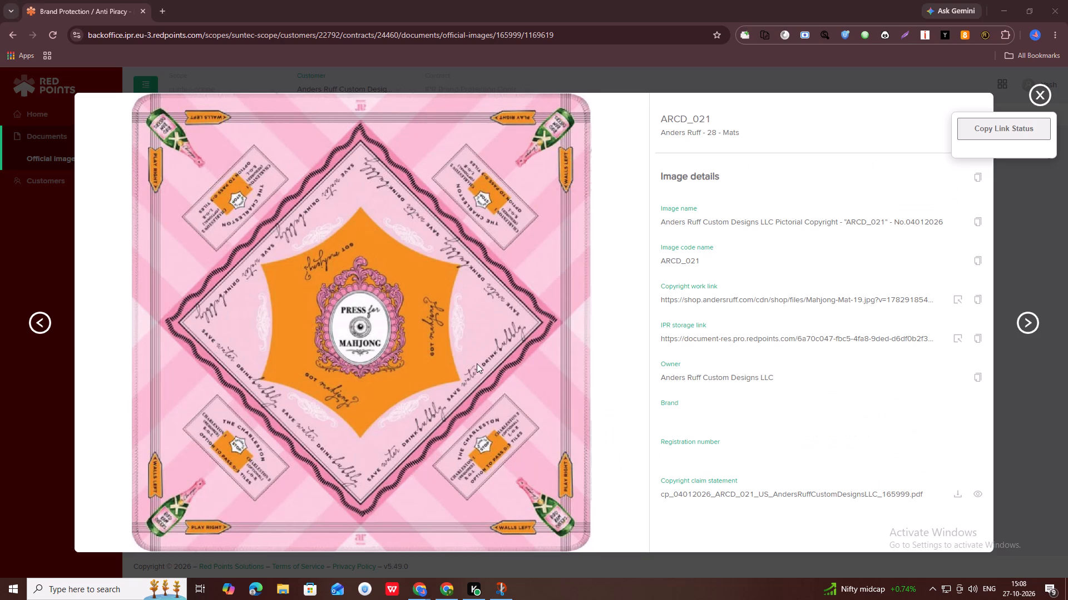
key("alt+Tab")
key("alt+Tab")
key("alt+Tab")
key("alt+Tab")
key("alt+Tab")
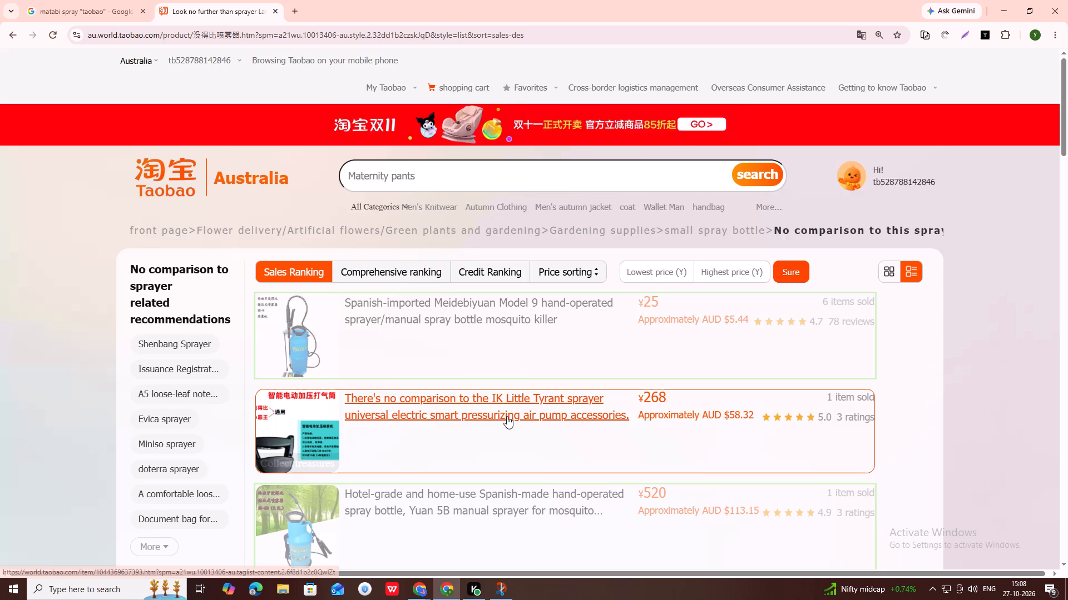
key("alt+Tab")
key("alt+Tab")
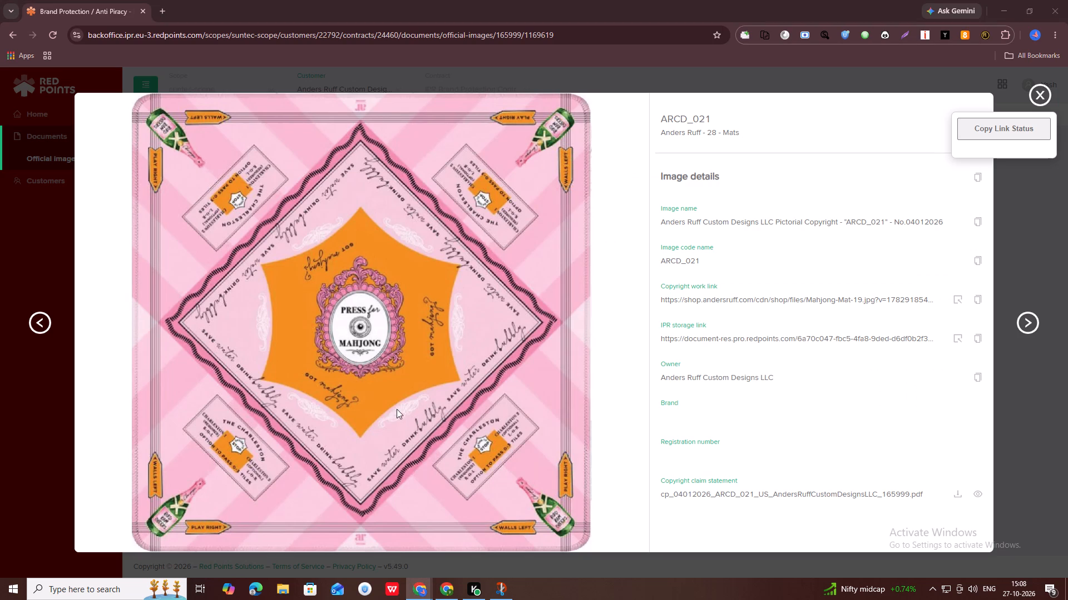
left_click(329, 403, "alt")
left_click(366, 399)
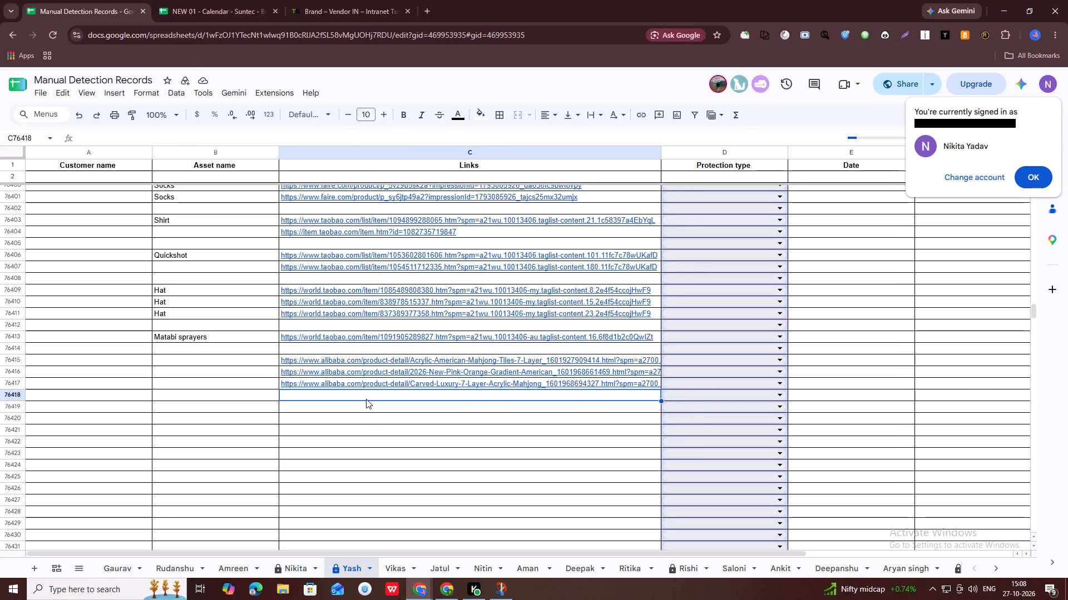
key("ctrl+v")
Copy the link of the Alibaba listing "Stock Luxury Mahj Trendy Pink Orange" into the Links column at row 76419.
key("super+Tab")
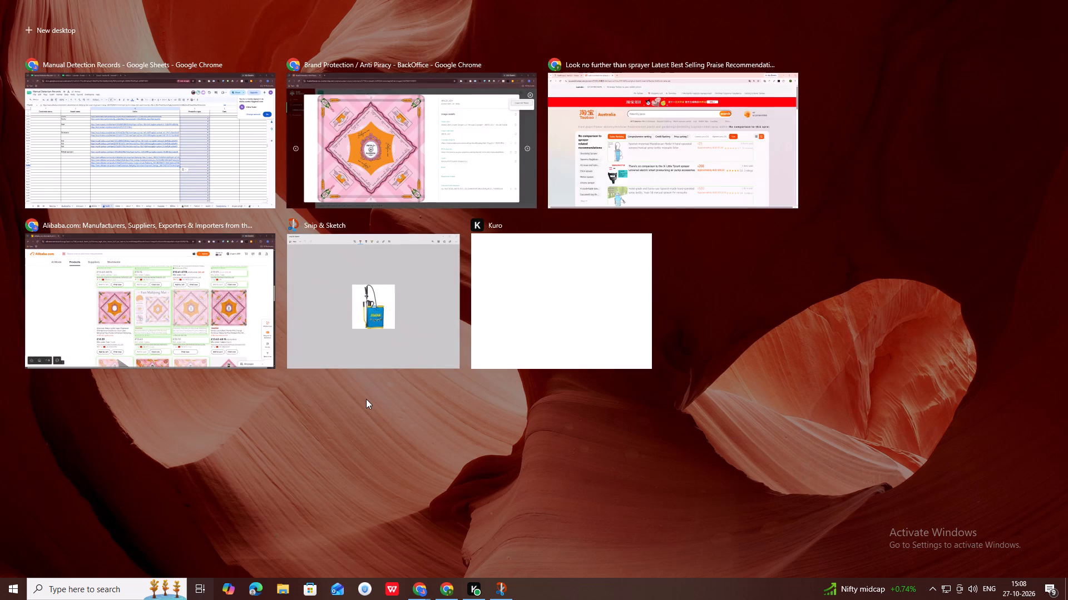
left_click(180, 176)
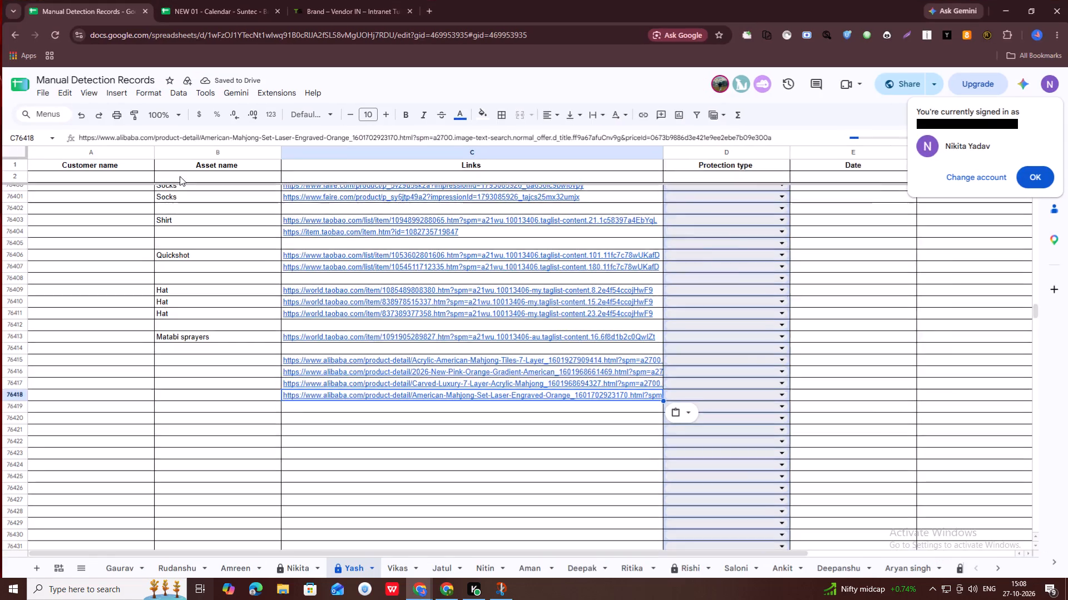
key("alt+Tab")
left_click(349, 364, "alt")
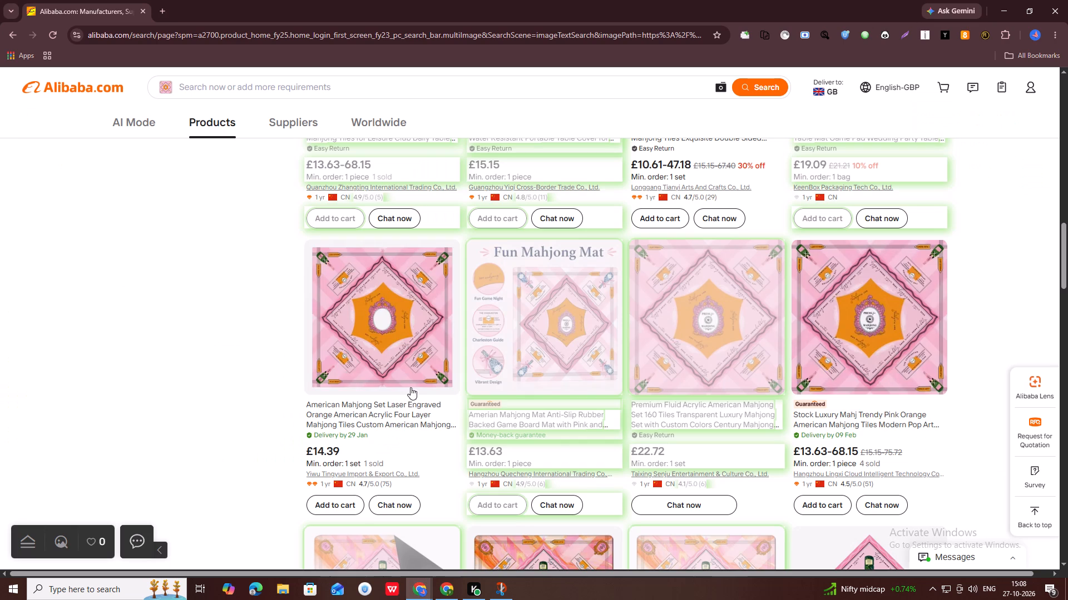
right_click(848, 424)
left_click(907, 341)
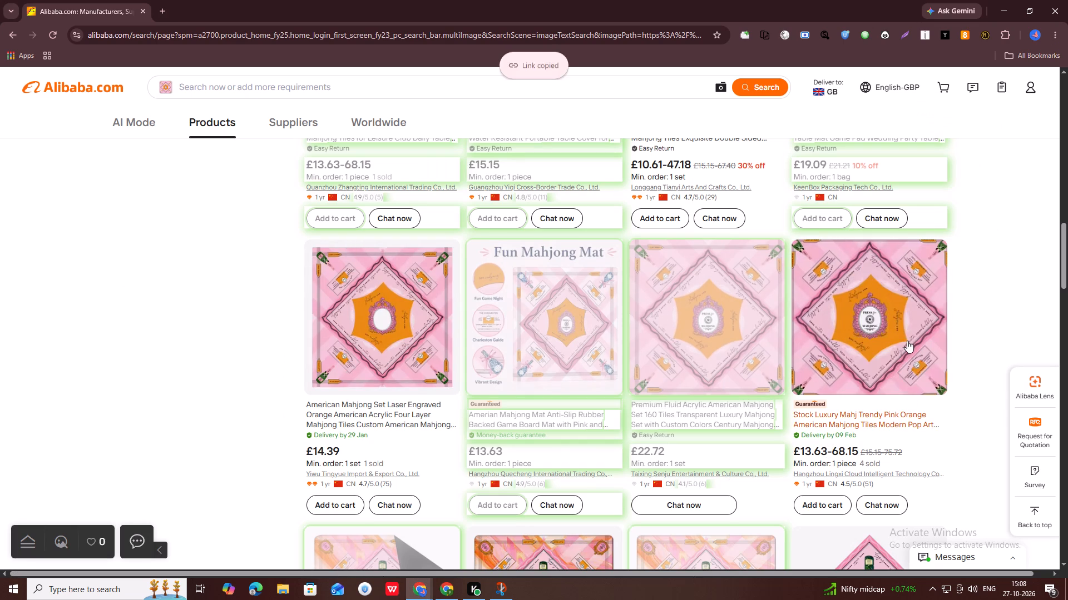
key("alt+Tab")
left_click(518, 407)
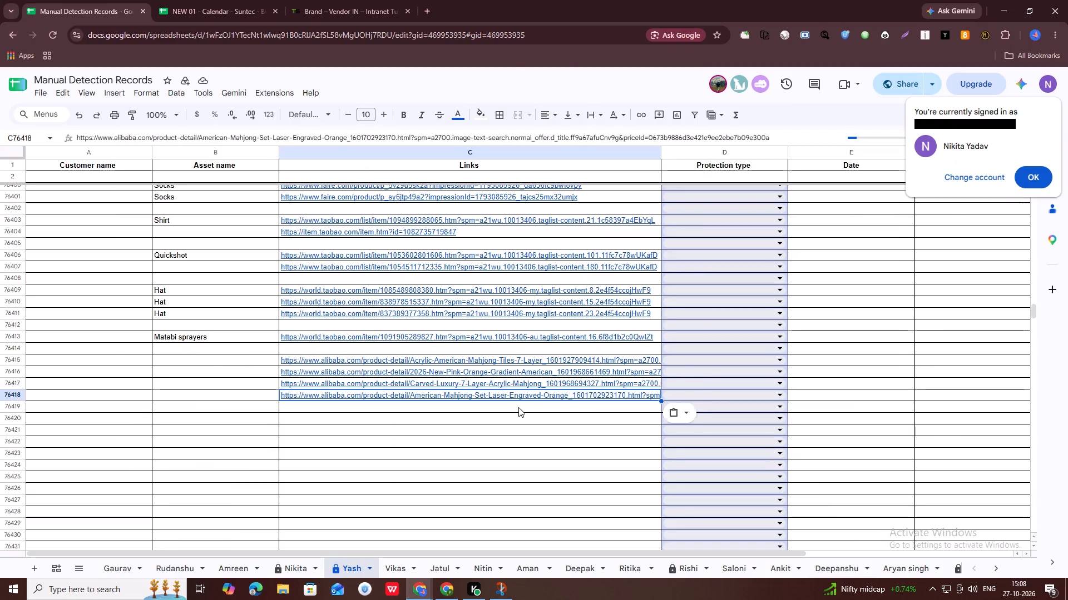
key("ctrl+v")
Look through the rest of the Alibaba image search results for unflagged listings that copy the ARCD_021 mat design.
key("alt+Tab")
scroll(518, 407, "down", 2)
scroll(561, 423, "down", 4)
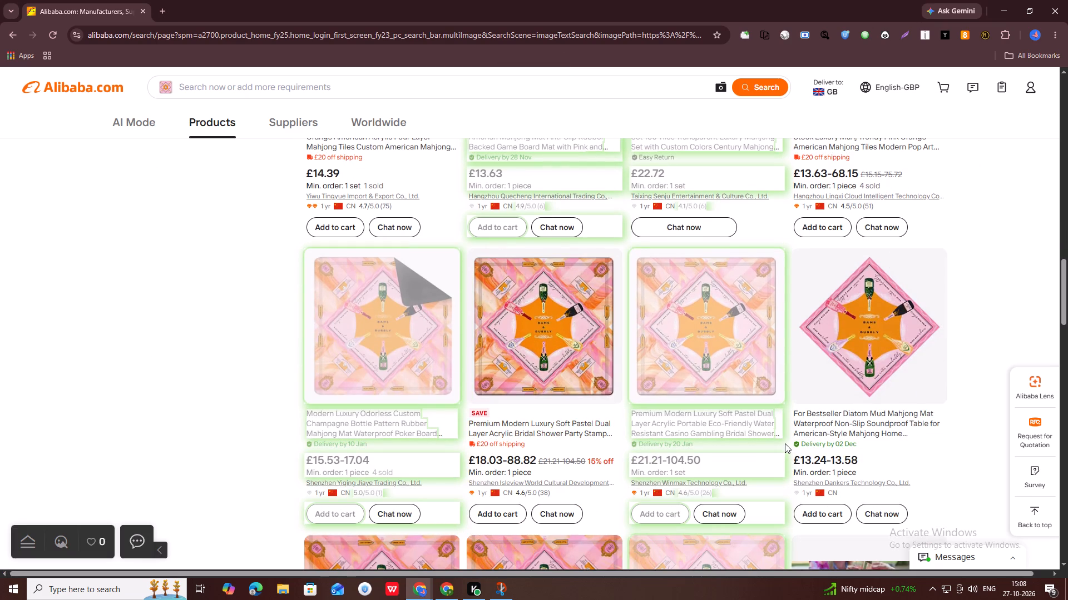
scroll(644, 433, "down", 3)
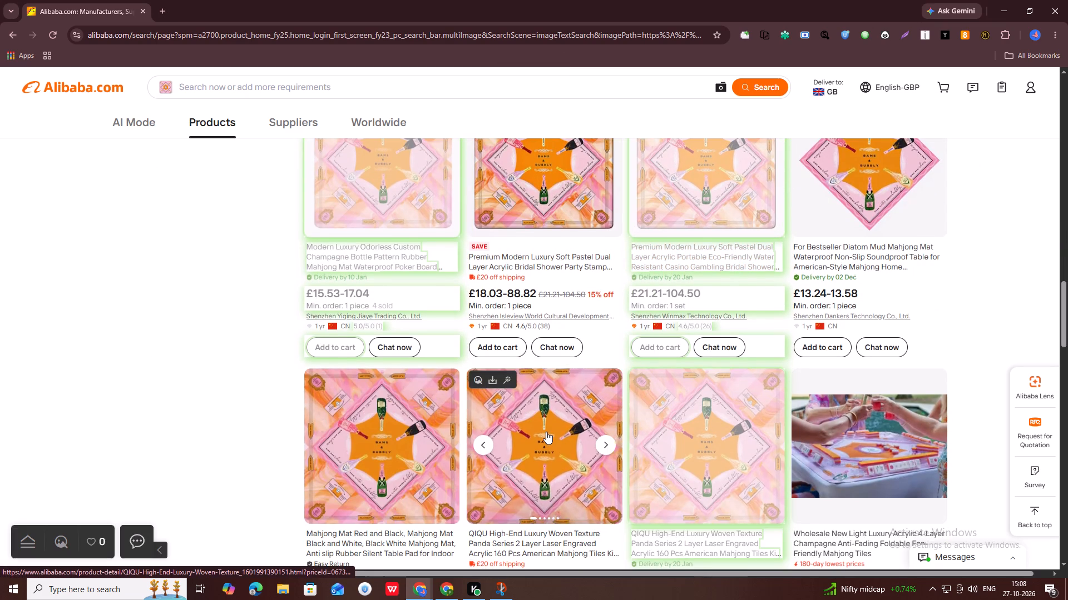
scroll(546, 432, "down", 4)
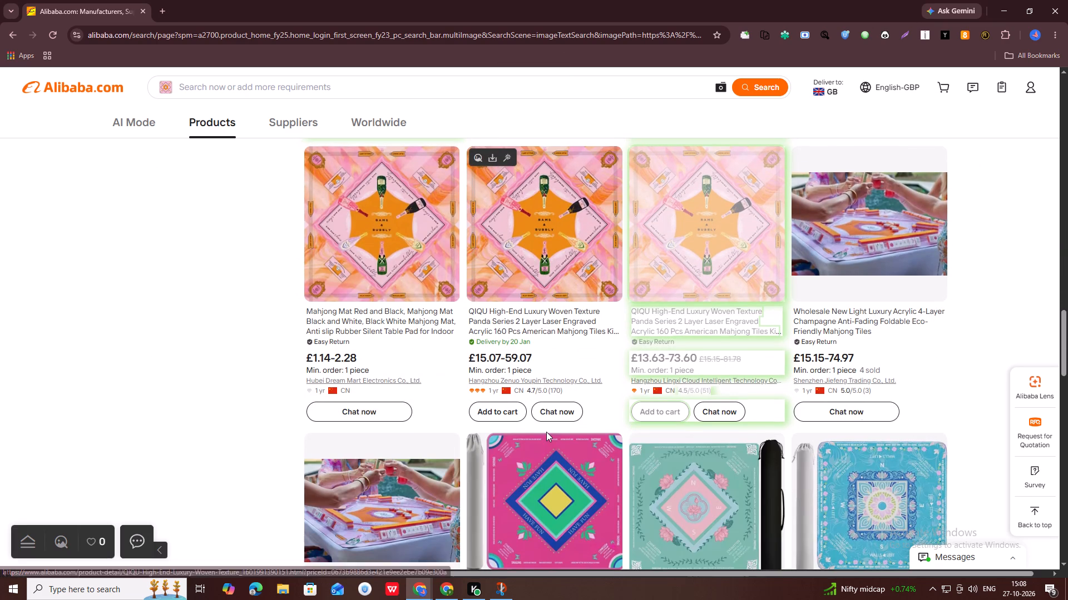
scroll(546, 432, "up", 3)
scroll(546, 432, "down", 2)
scroll(546, 432, "up", 3)
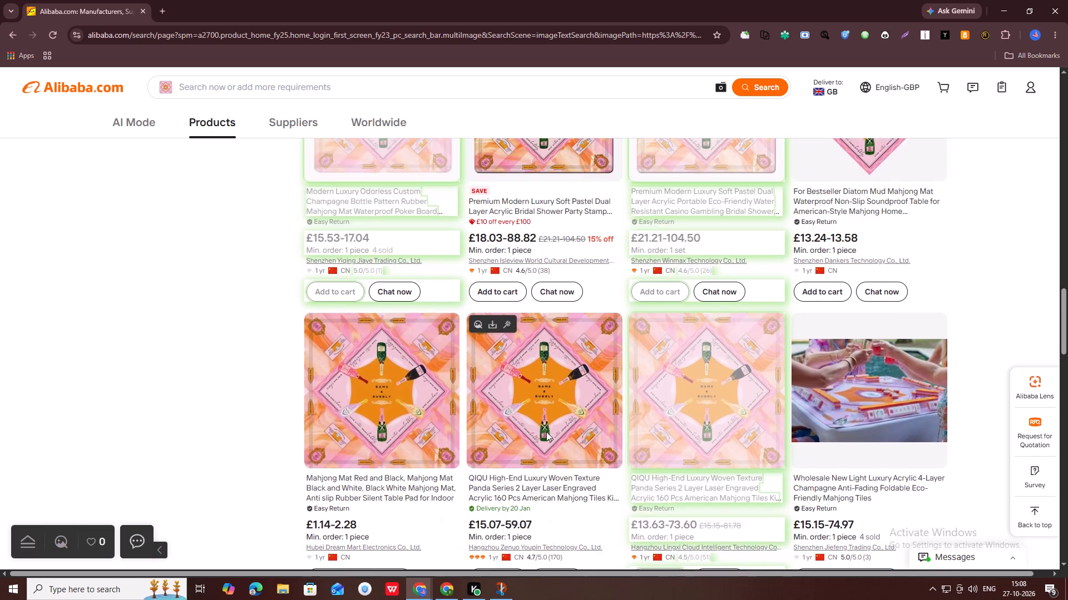
scroll(546, 432, "up", 1)
scroll(546, 432, "down", 1)
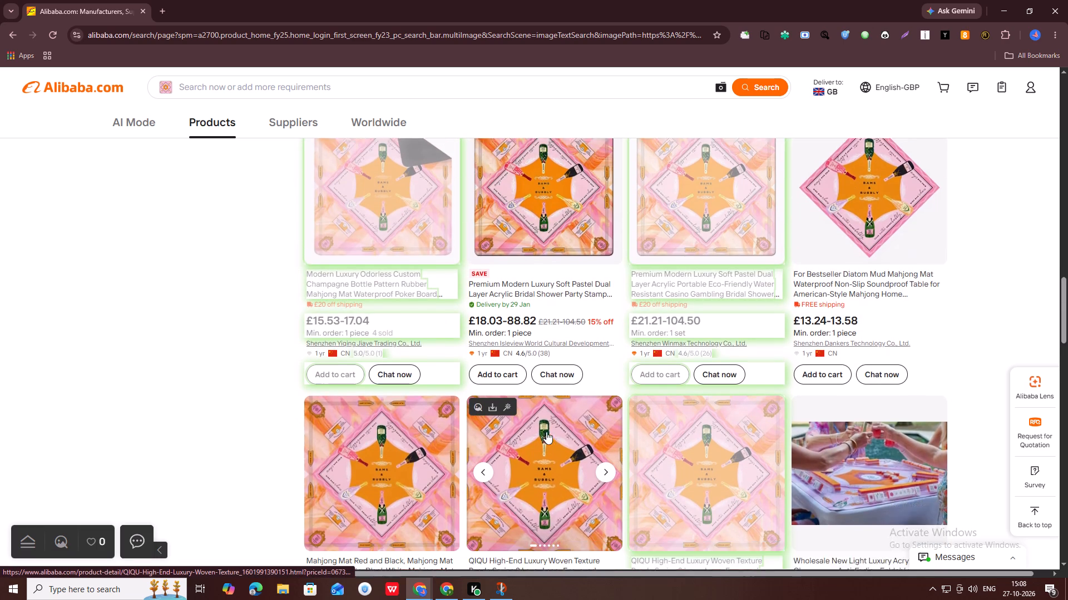
scroll(546, 432, "down", 15)
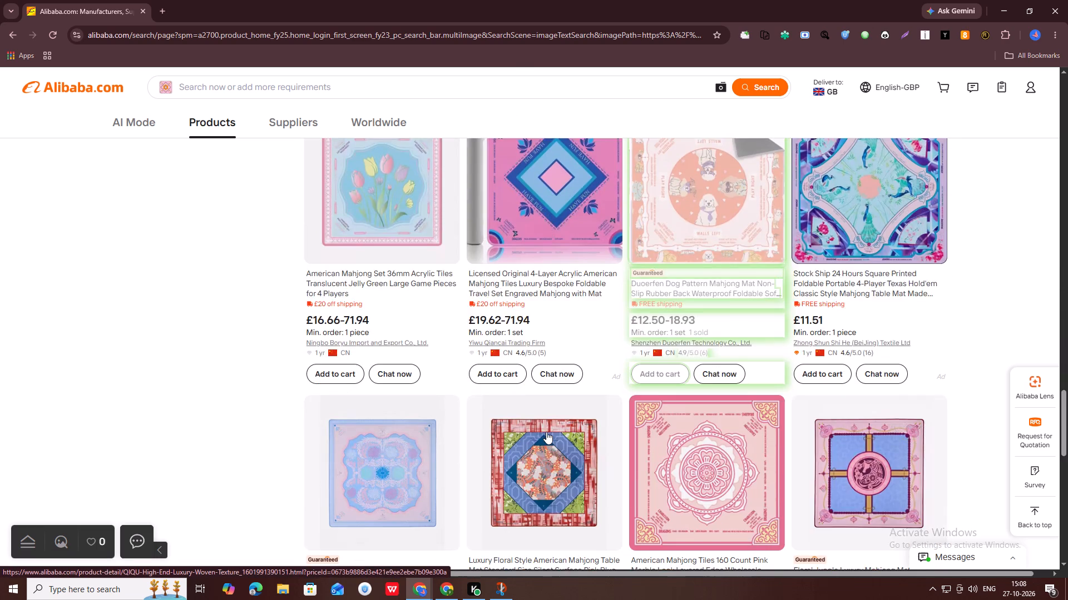
scroll(546, 432, "down", 5)
scroll(546, 432, "up", 1)
scroll(546, 432, "down", 19)
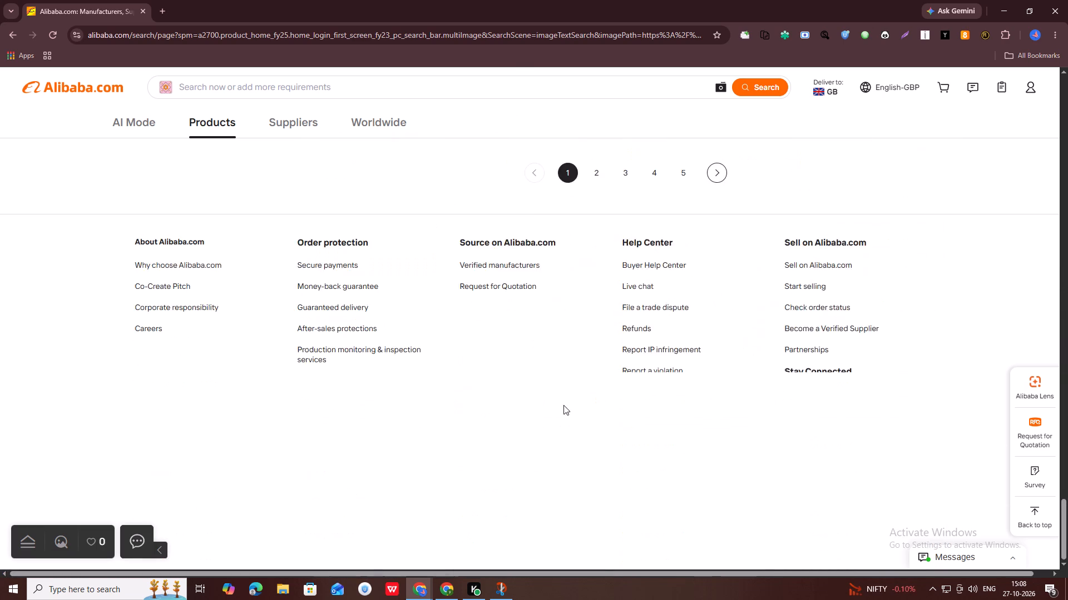
scroll(563, 405, "up", 20)
scroll(563, 405, "up", 11)
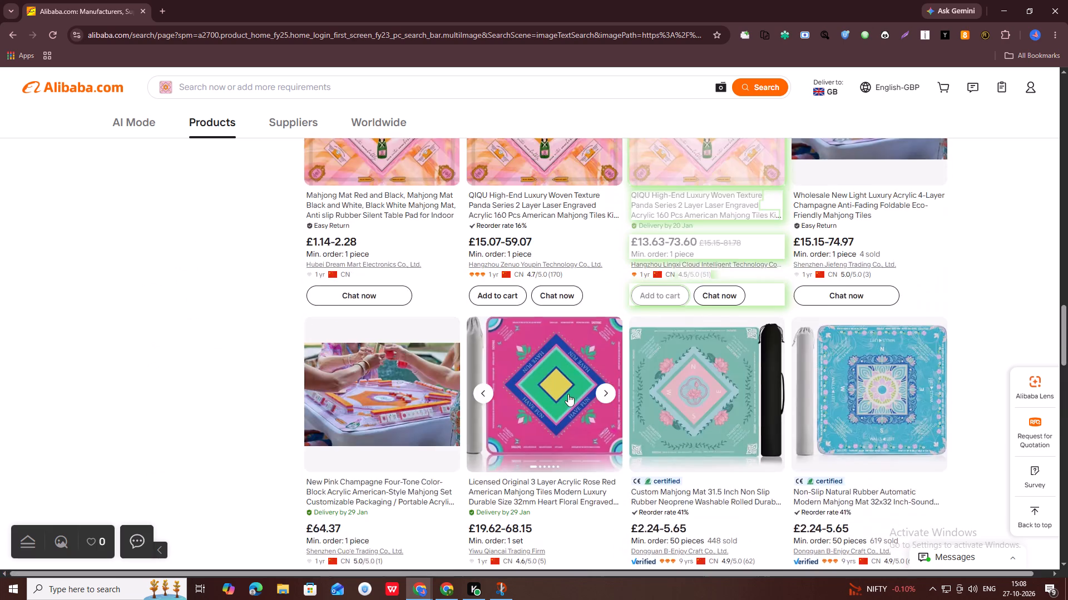
scroll(568, 394, "up", 10)
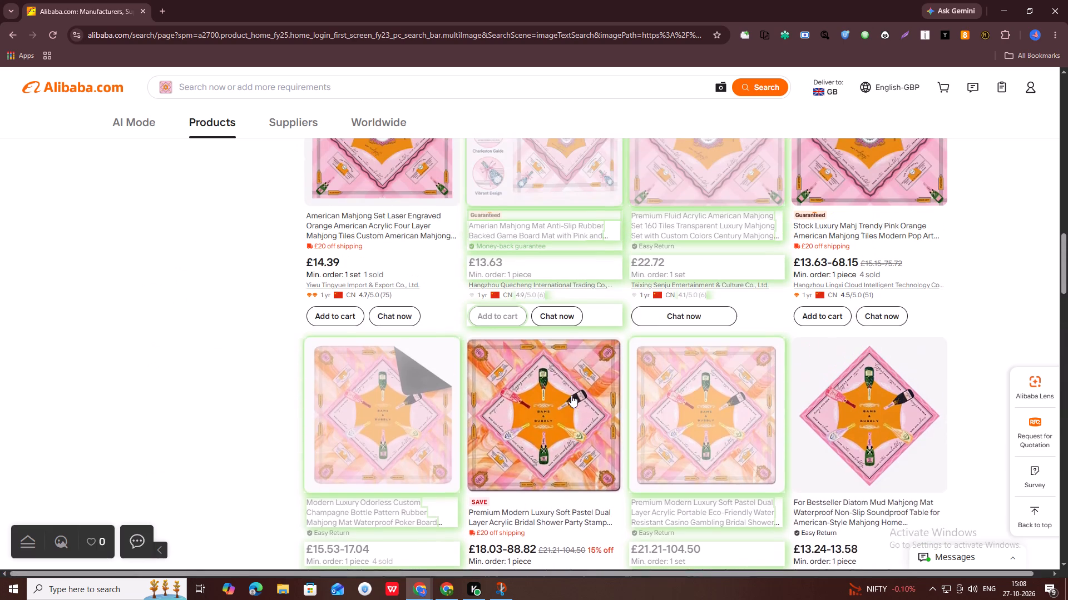
scroll(571, 395, "up", 1)
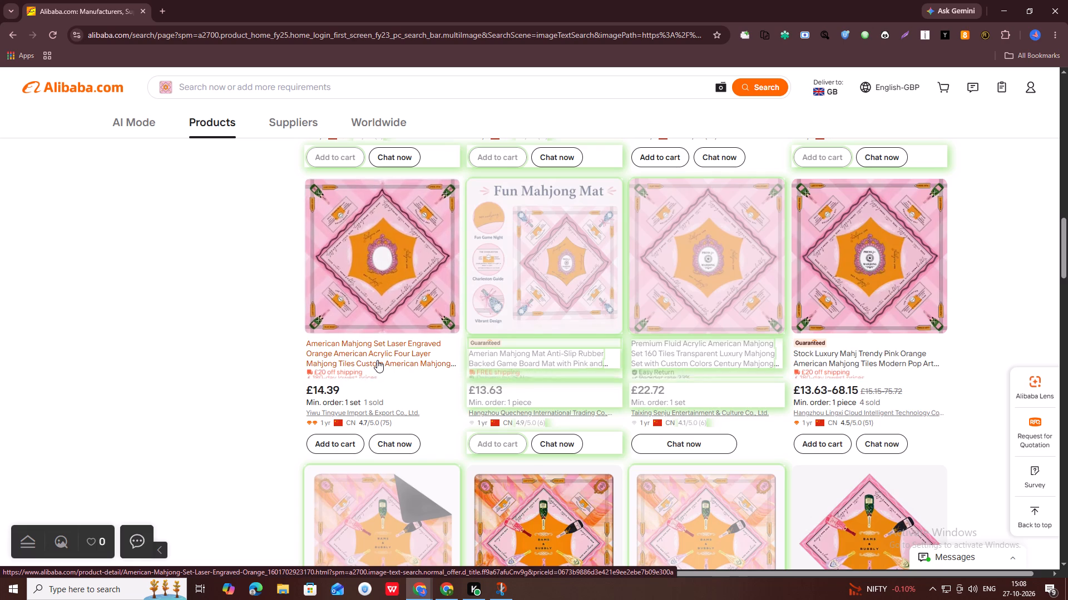
Check the links logged in rows 76418 and 76419 of the sheet against the matching Alibaba listings.
key("alt+Tab")
left_click(533, 429)
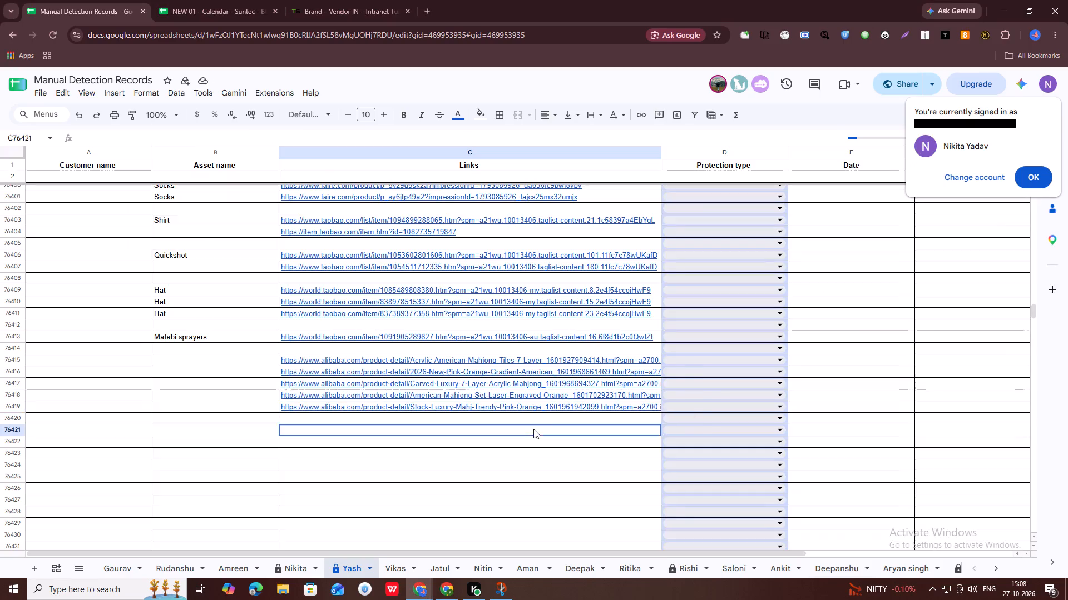
left_click(576, 405)
key("Up")
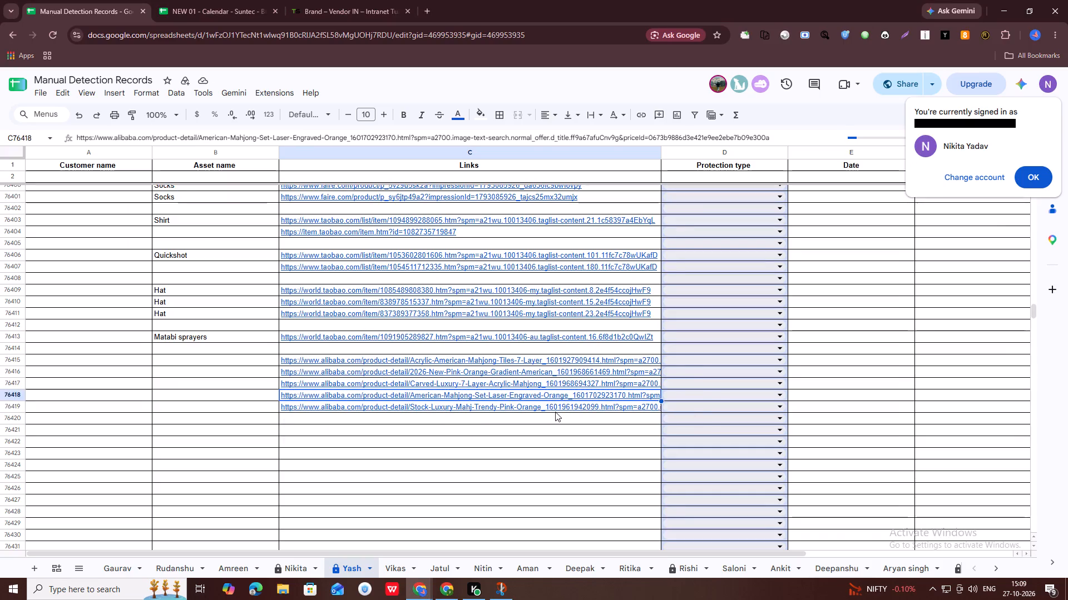
key("Down")
key("alt+Tab")
scroll(874, 380, "down", 2)
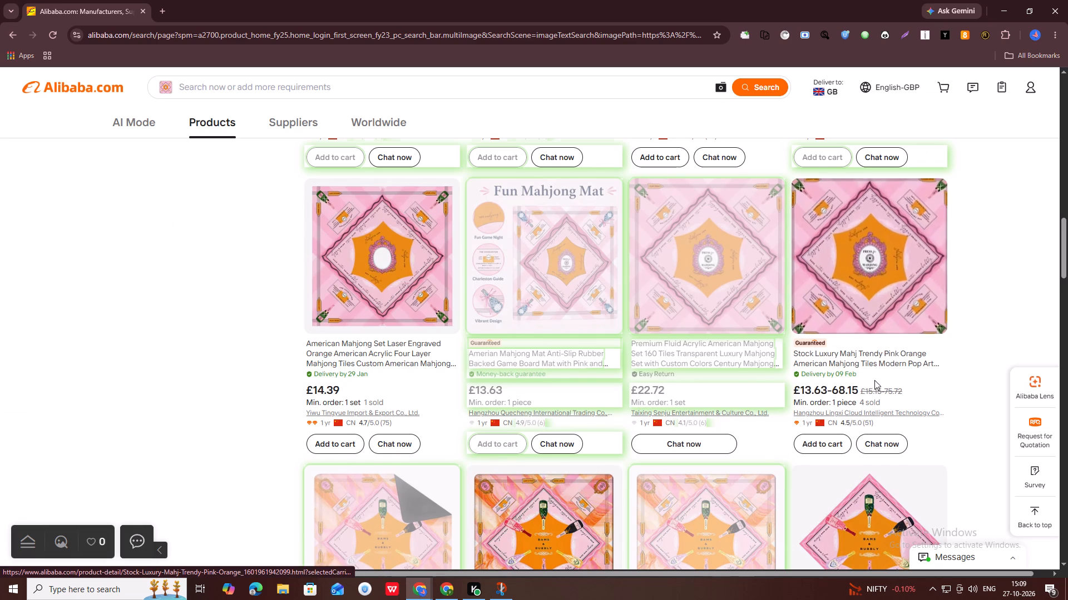
scroll(769, 381, "down", 2)
Switch to the Red Points BackOffice and close the ARCD_021 image details.
key("alt+Tab")
left_click(781, 230, "alt")
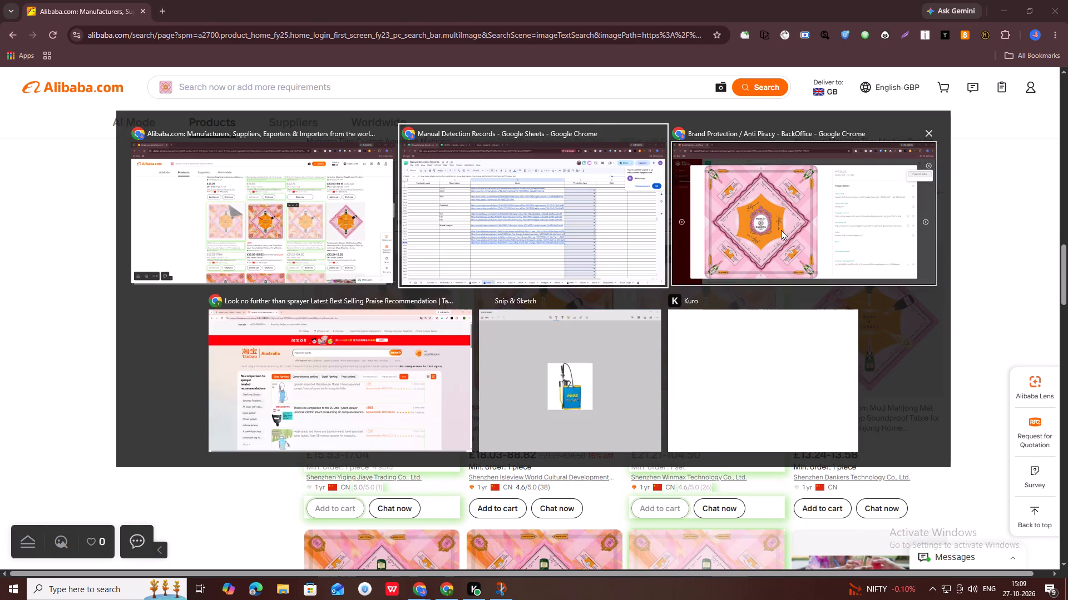
key("Escape")
left_click(1036, 88)
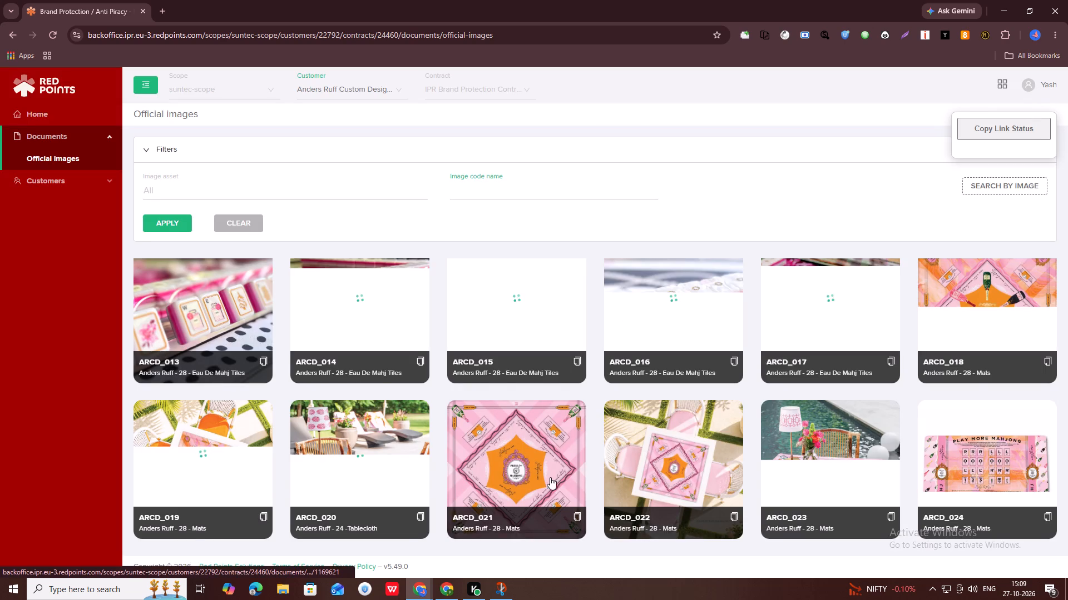
Look through Anders Ruff's official images for the champagne-bottle mat and open the details of ARCD_018.
scroll(591, 459, "up", 1)
scroll(591, 459, "down", 4)
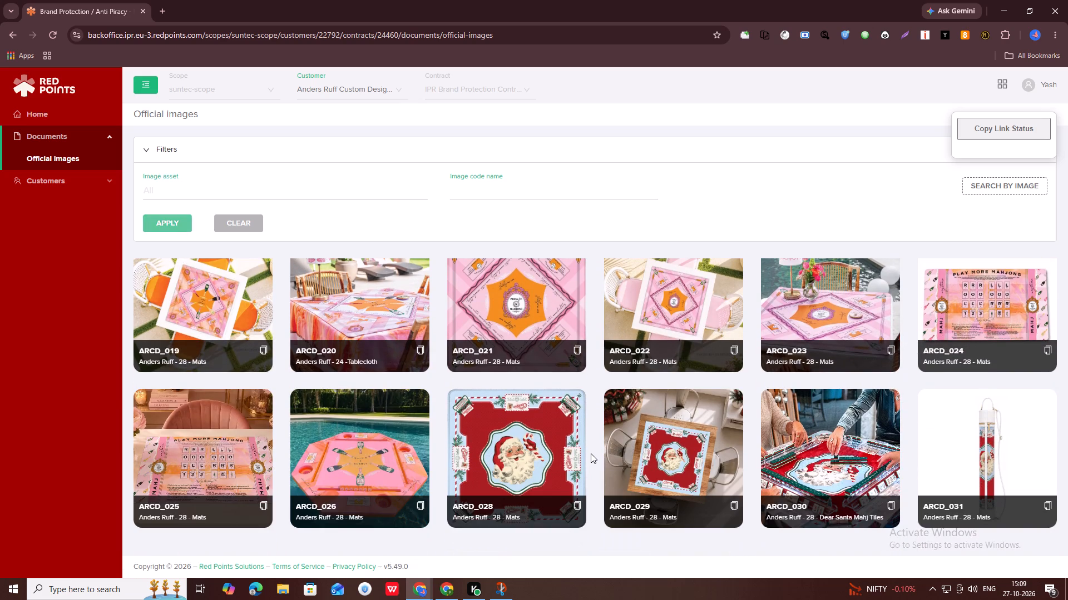
scroll(591, 453, "down", 4)
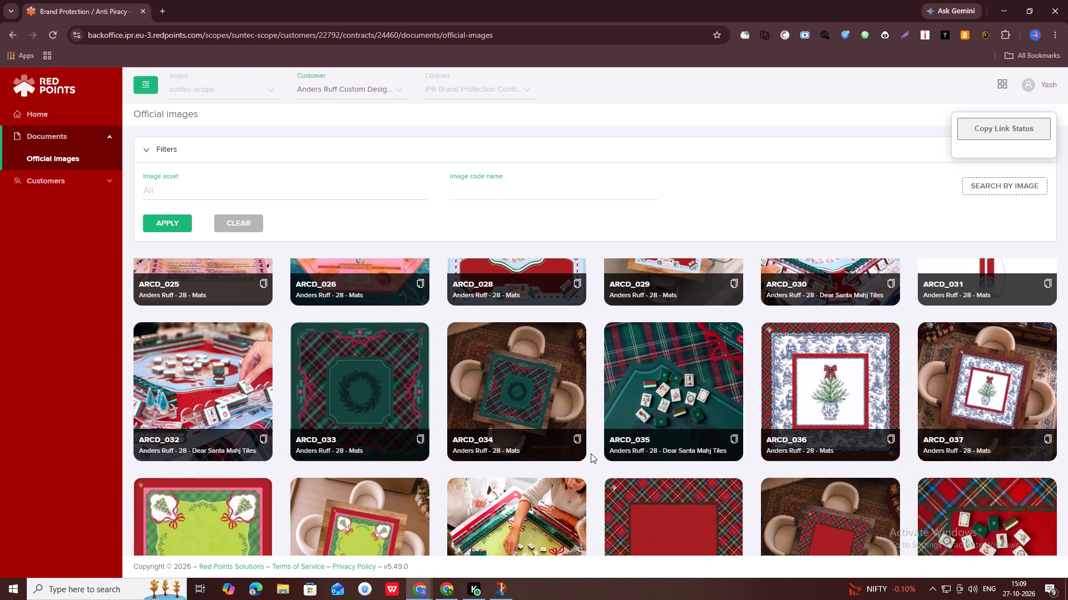
scroll(591, 453, "down", 2)
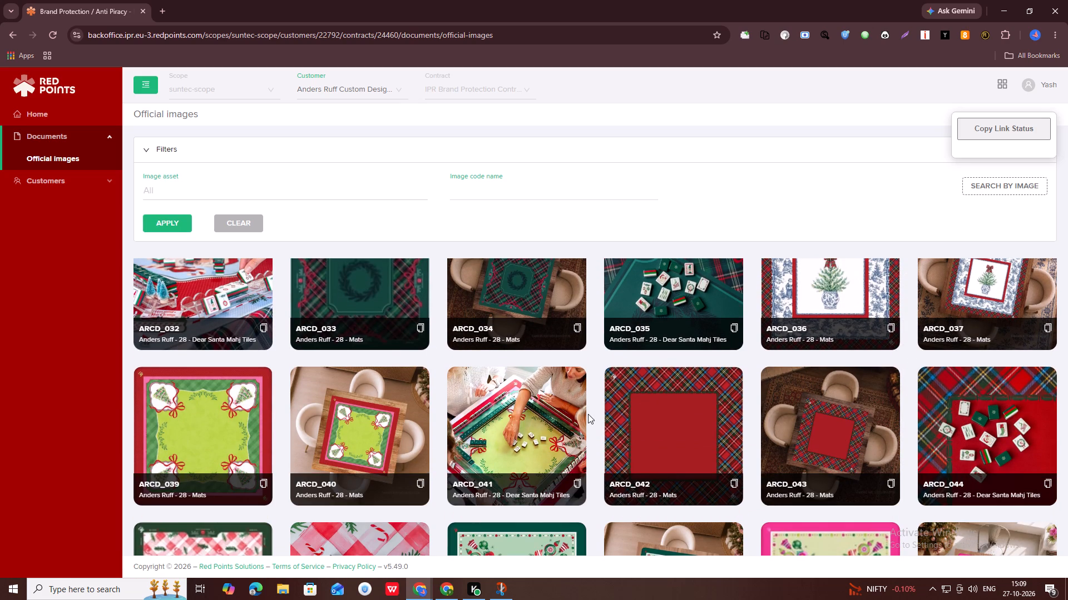
scroll(444, 441, "down", 4)
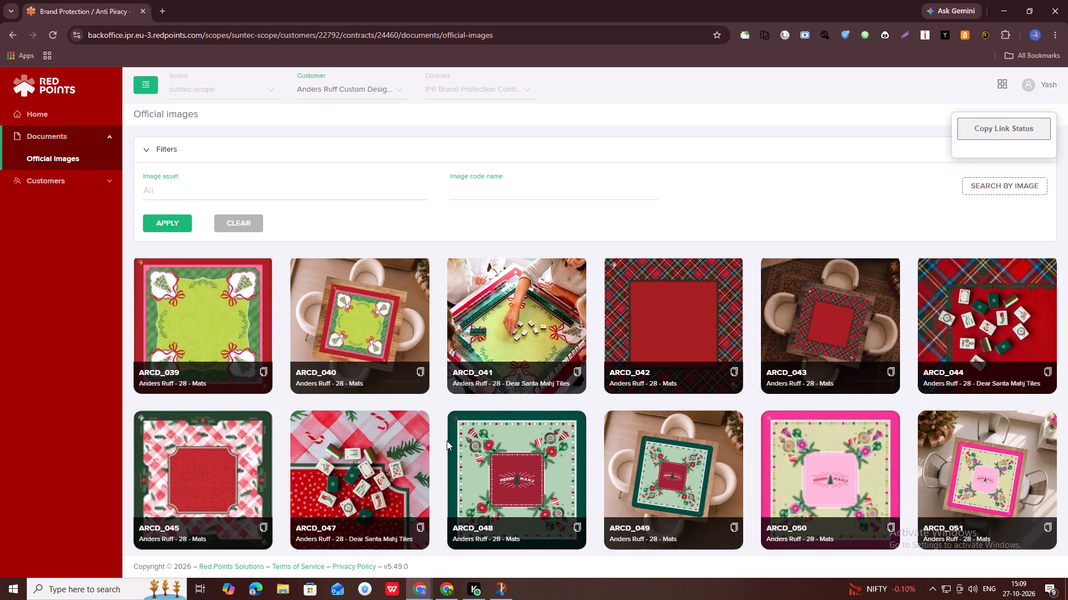
scroll(447, 441, "down", 4)
scroll(447, 441, "up", 6)
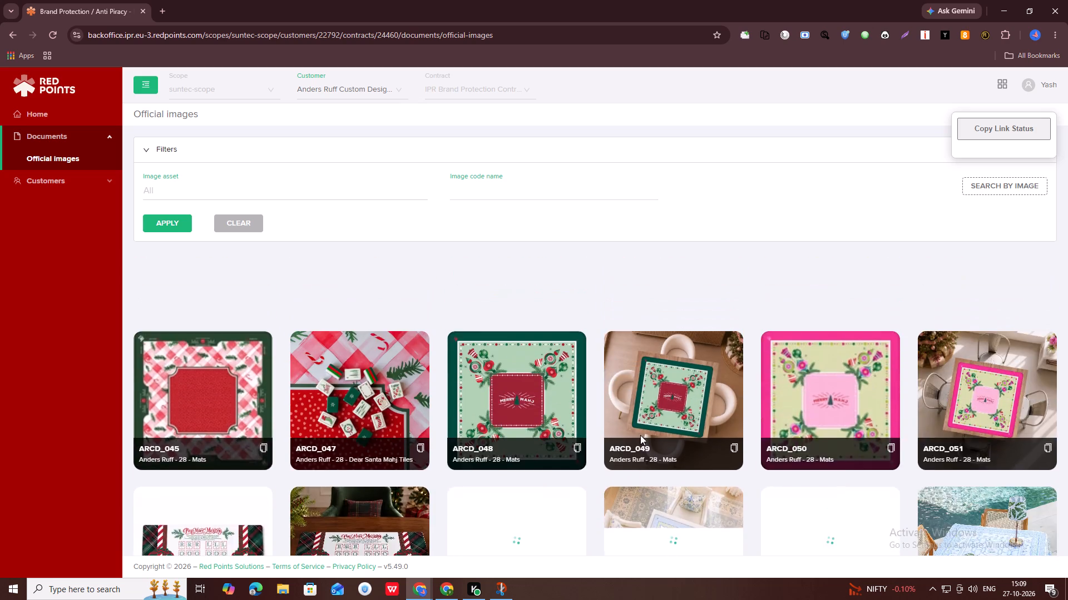
scroll(640, 435, "up", 4)
scroll(640, 434, "down", 1)
scroll(640, 434, "up", 1)
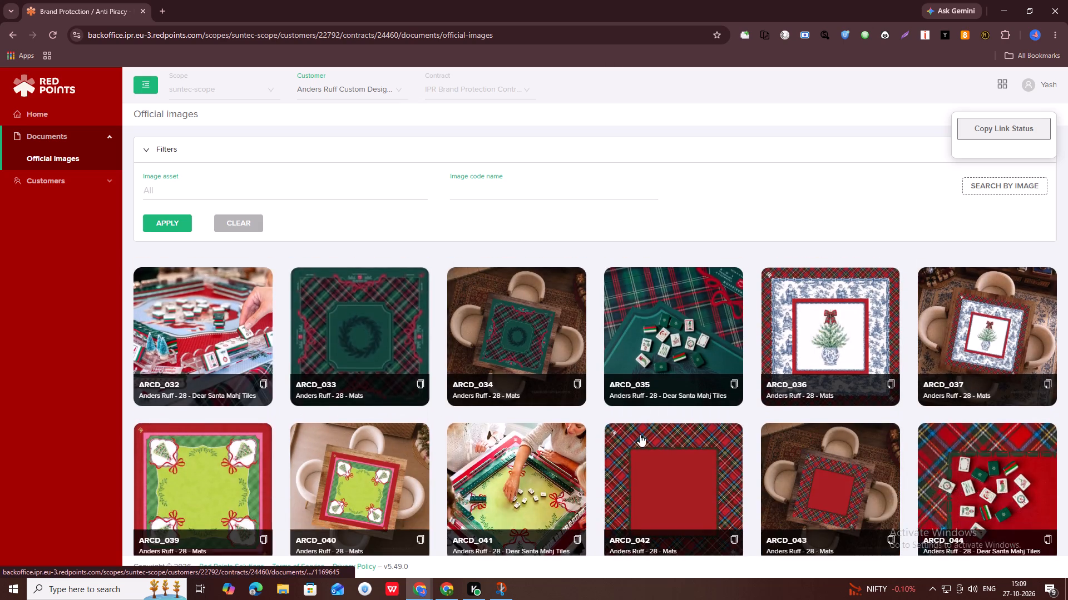
scroll(640, 434, "up", 5)
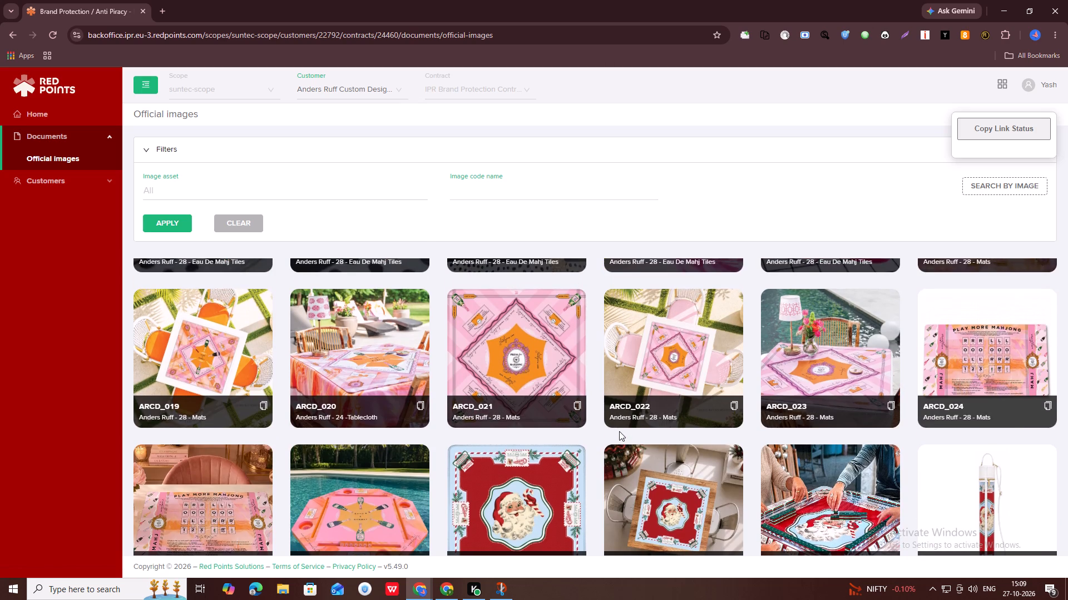
scroll(619, 431, "up", 3)
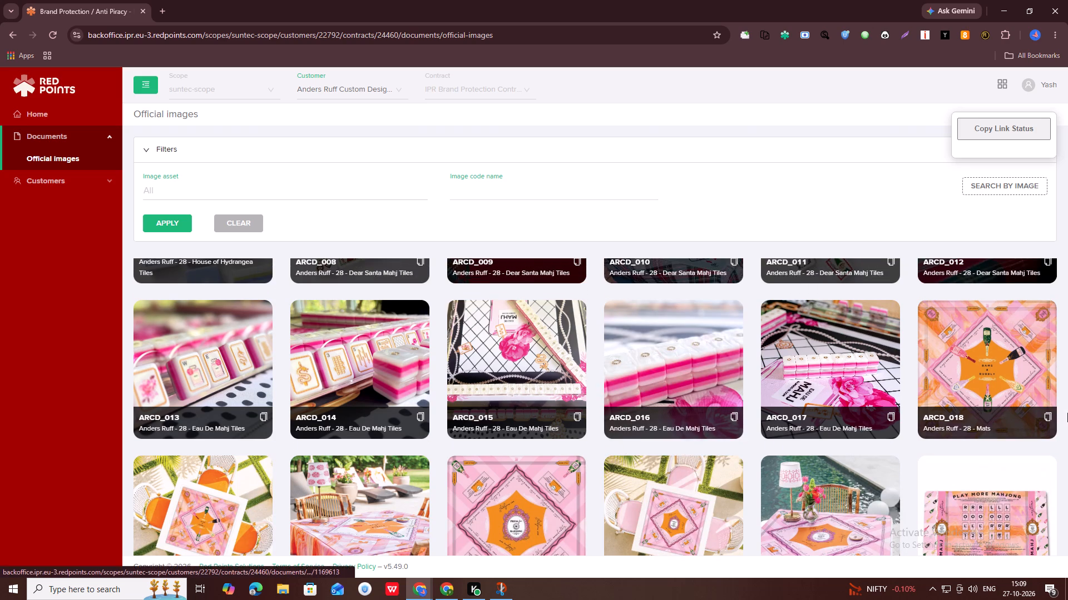
left_click(1005, 373)
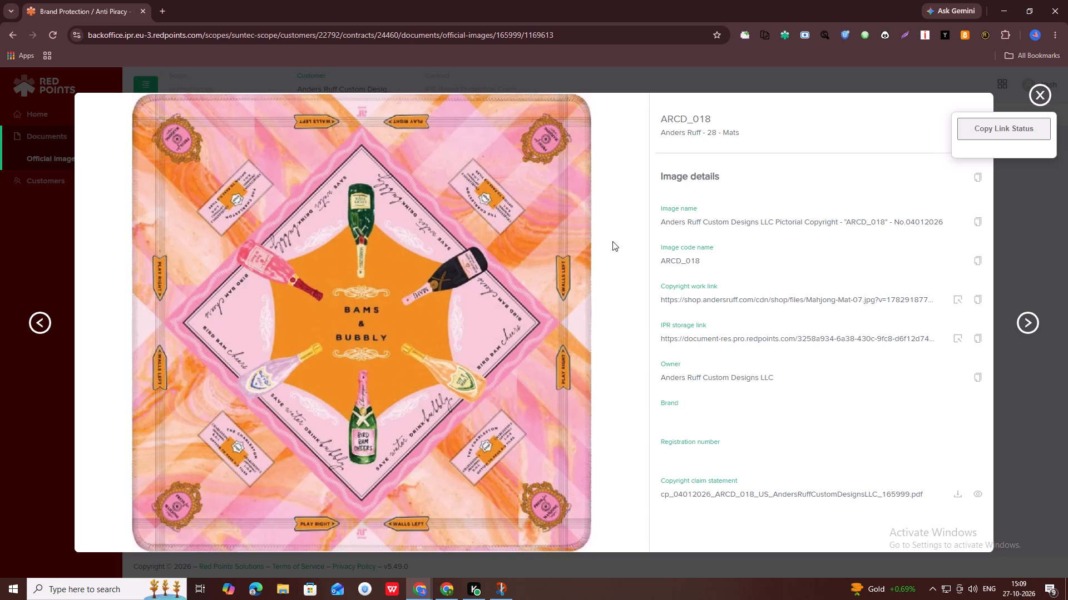
Compare the ARCD_018 "Bams & Bubbly" mat design with the unflagged champagne-bottle mats in the Alibaba image search results.
key("alt+Tab")
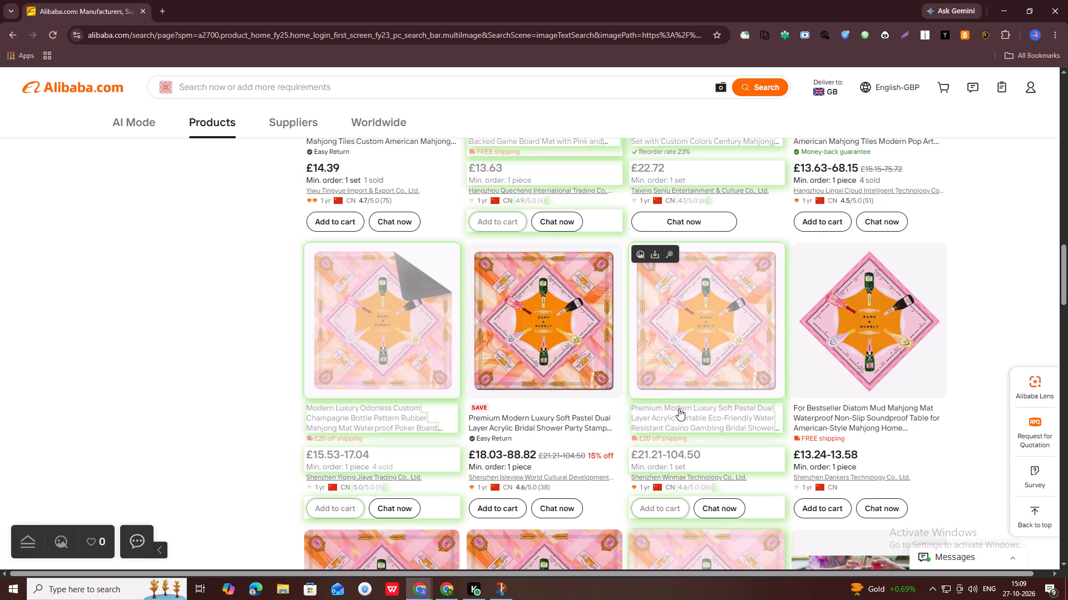
key("alt+Tab")
key("alt+Tab")
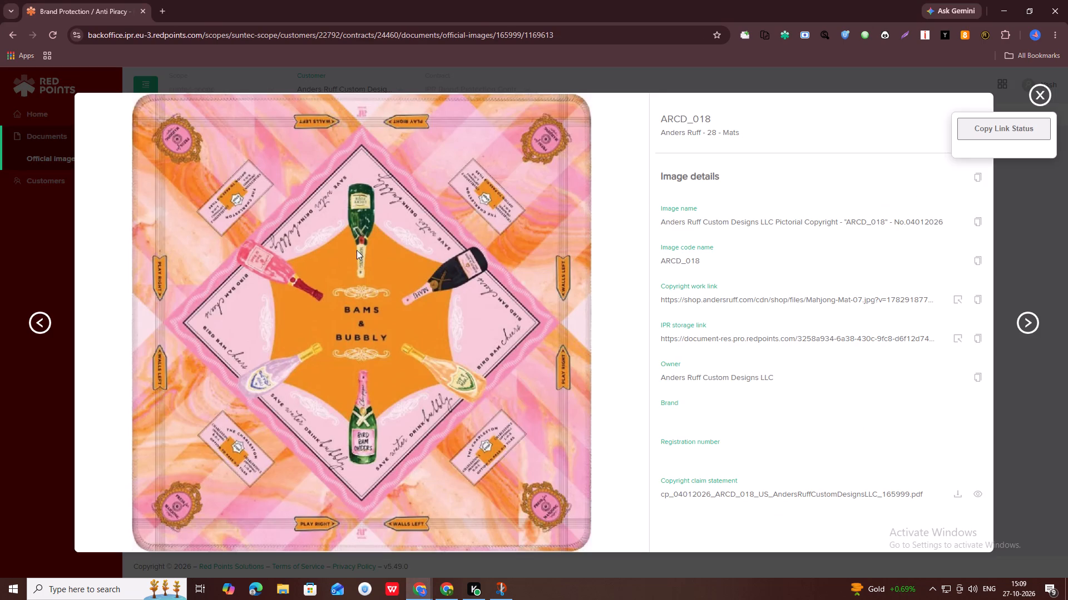
key("alt+Tab")
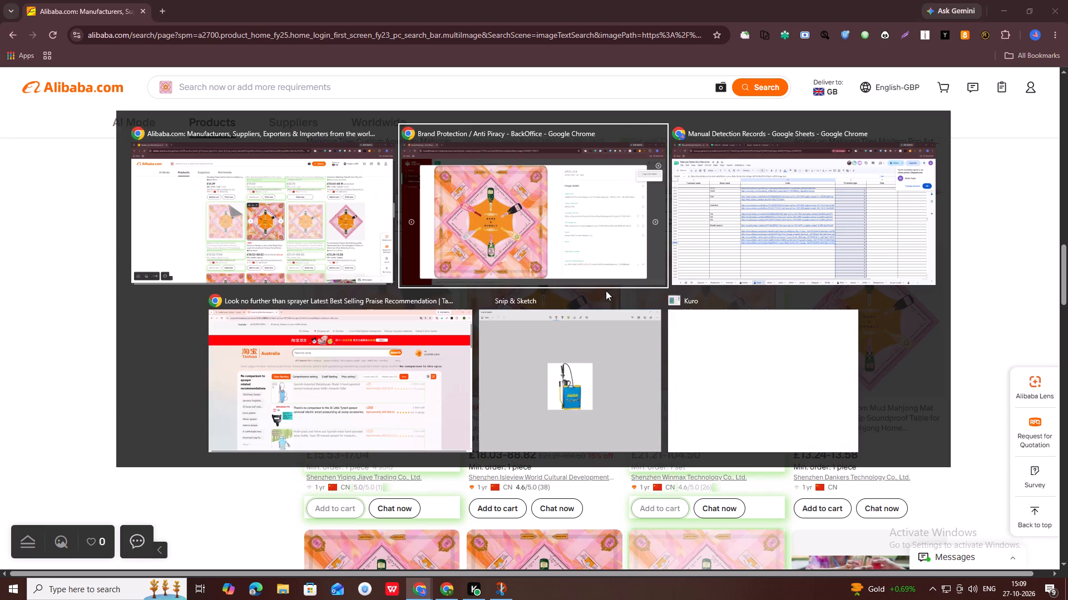
key("alt+Tab")
key("alt+Tab")
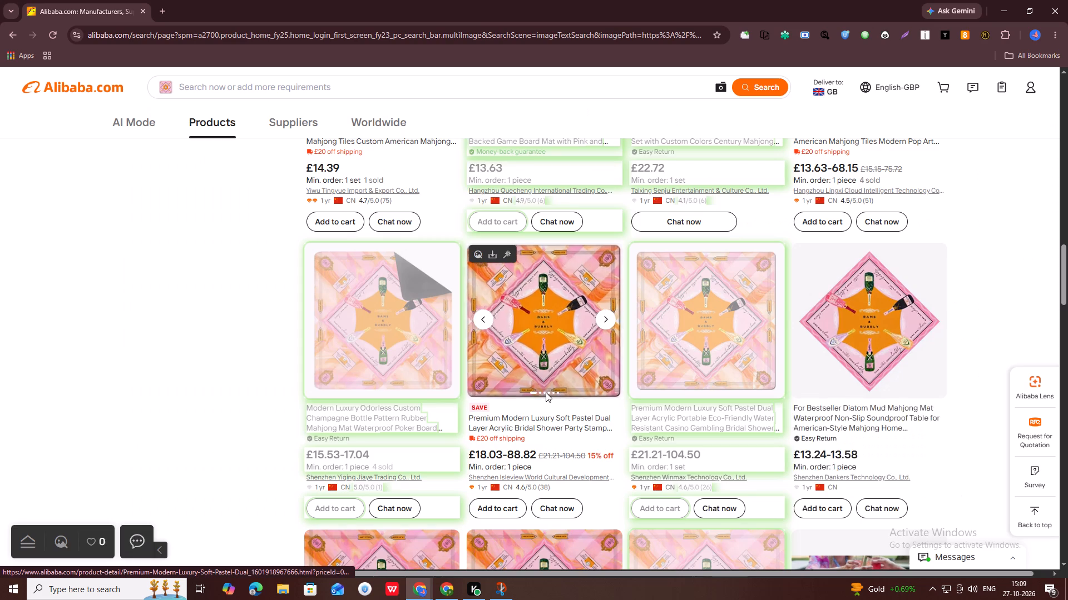
key("alt+Tab")
Copy the link of the unflagged Alibaba listing "Premium Modern Luxury Soft Pastel Dual Layer Acrylic Bridal Shower" into the Links column at row 76420.
right_click(530, 420)
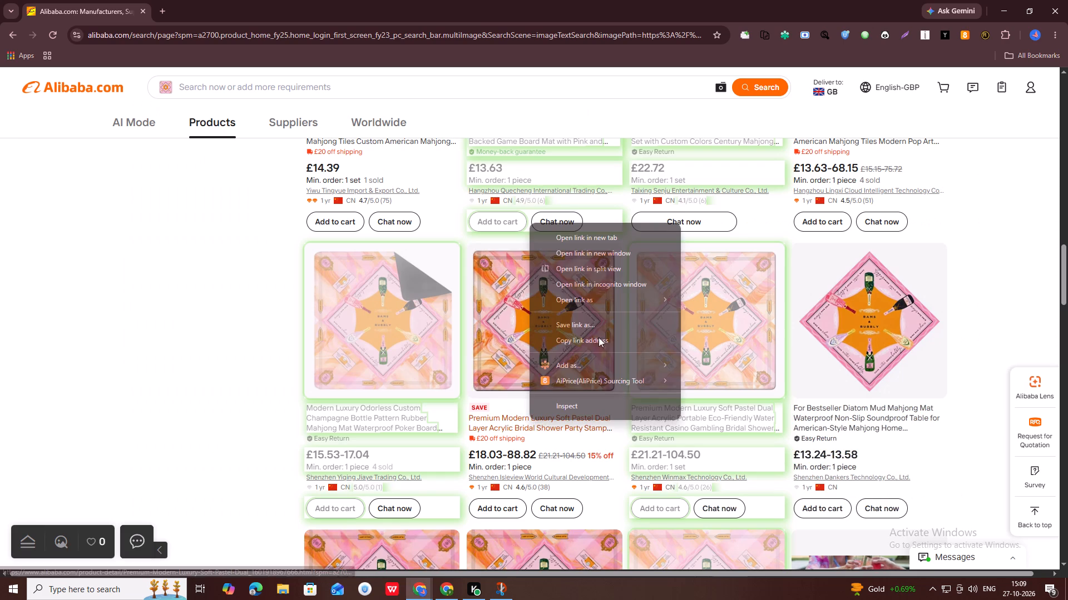
left_click(595, 338)
key("alt+Tab")
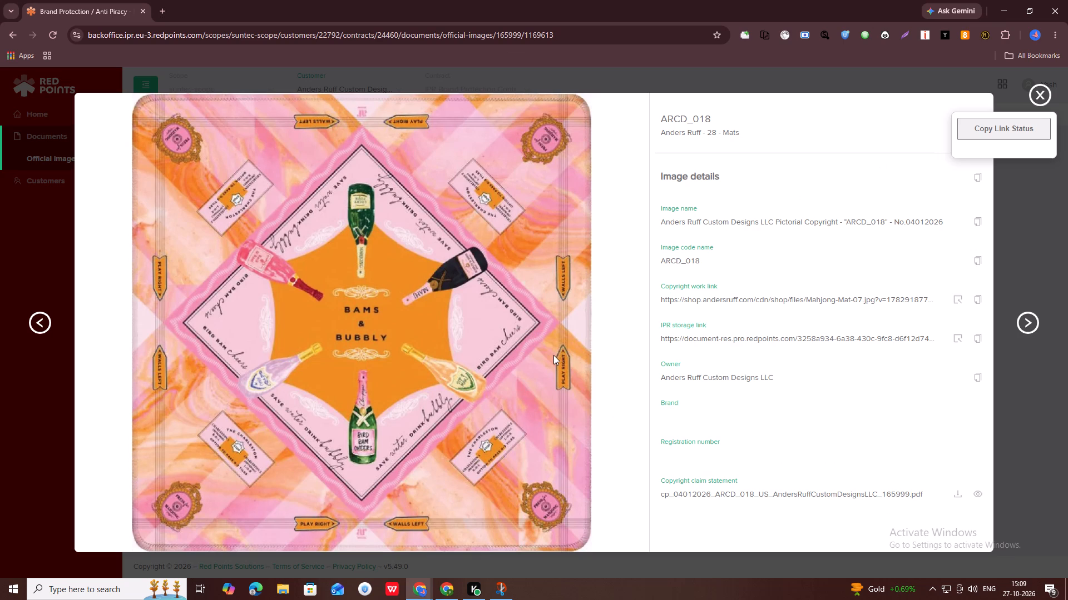
key("alt+Tab")
left_click(707, 247, "alt")
left_click(482, 417)
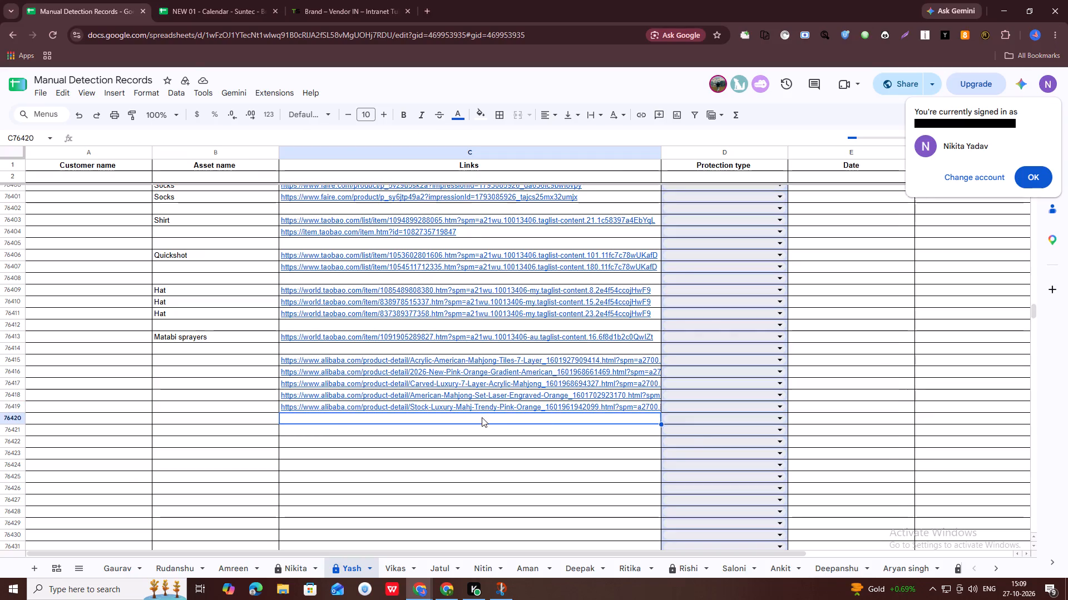
key("ctrl+v")
Copy the link of the Alibaba listing "Mahjong Mat Red and Black" into the Links column at row 76421.
key("alt+Tab")
key("alt+Tab")
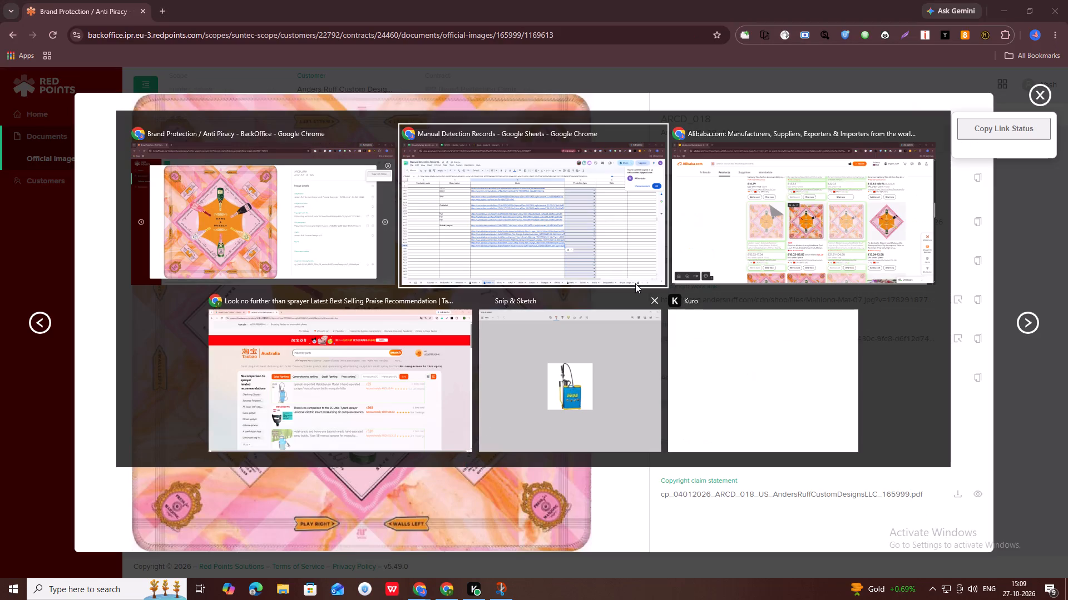
left_click(752, 237, "alt")
scroll(590, 375, "down", 3)
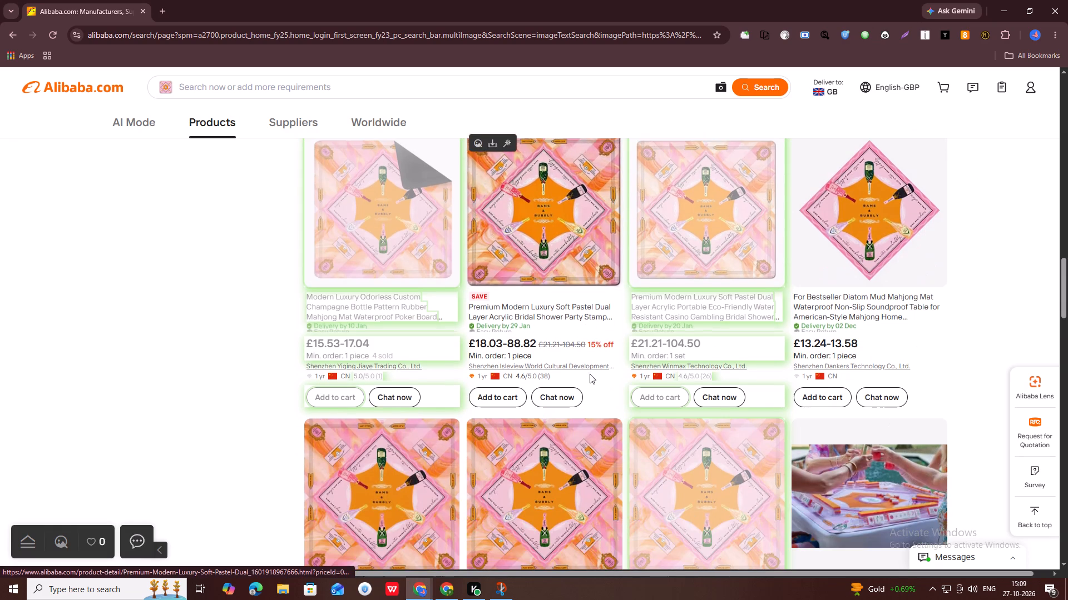
scroll(590, 374, "down", 1)
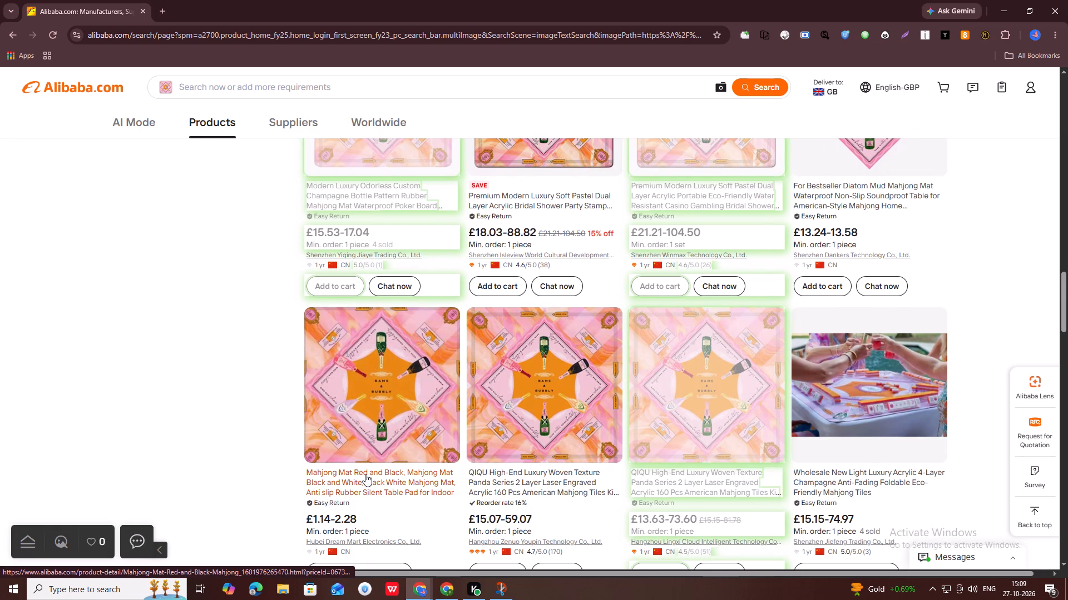
right_click(367, 473)
left_click(450, 389)
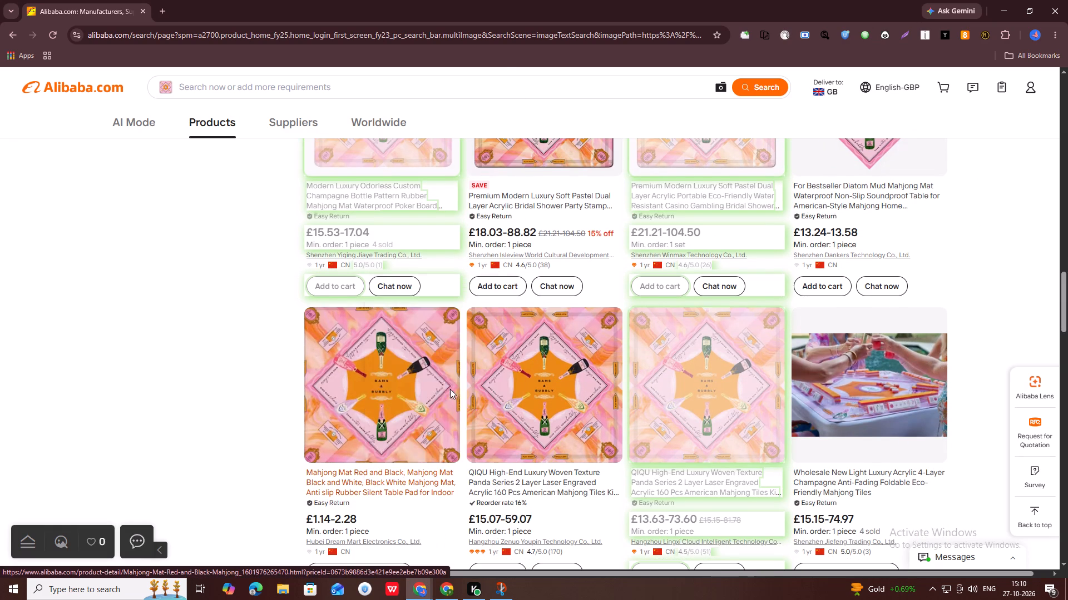
key("alt+Tab")
key("alt+Tab")
key("alt+Tab")
key("alt+Tab")
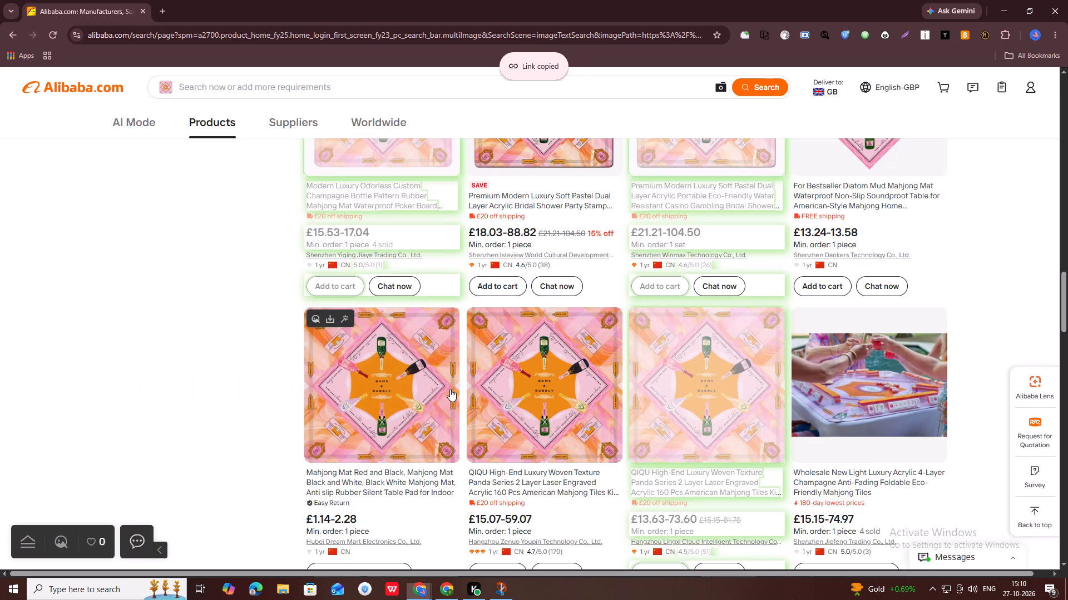
key("Down")
key("ctrl+v")
Copy the link of the unflagged Alibaba listing "QIQU High-End Luxury Woven Texture" from Hangzhou Zenuo Youpin into the Links column at row 76422.
key("alt+Tab")
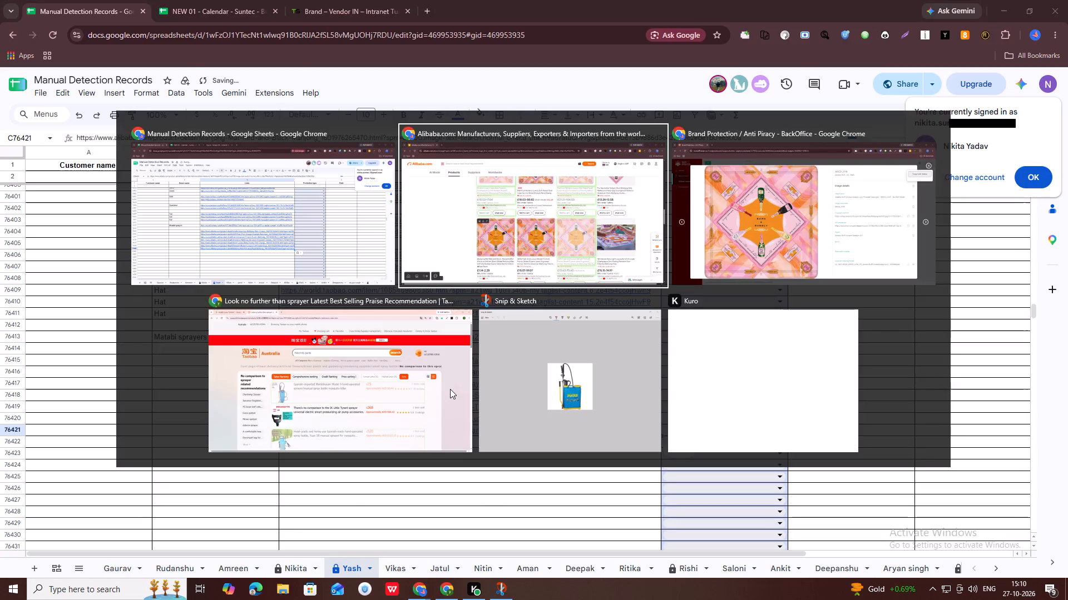
right_click(547, 486)
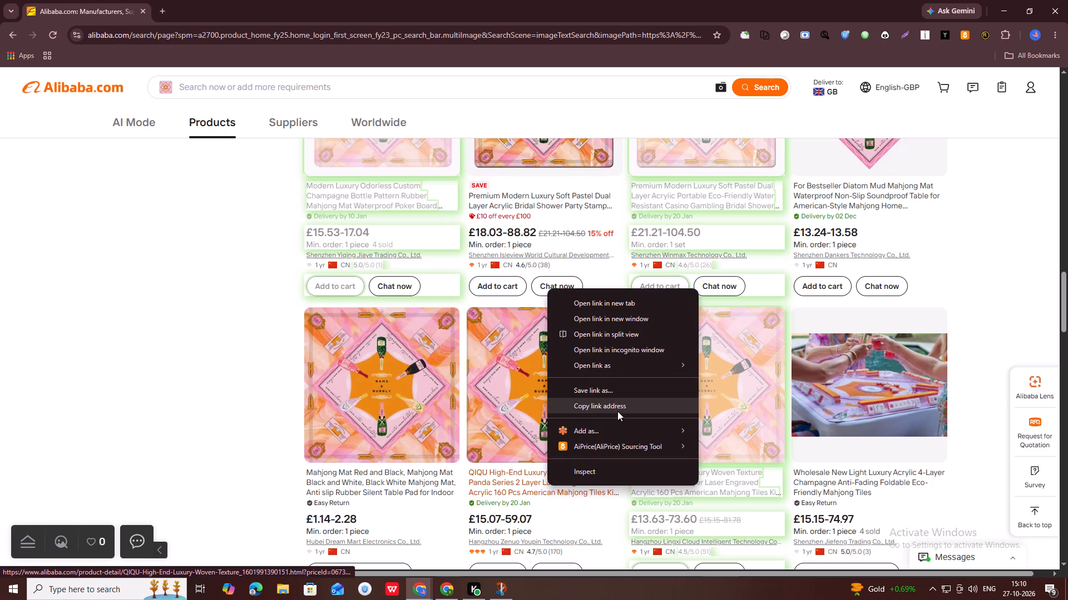
left_click(617, 411)
key("alt+Tab")
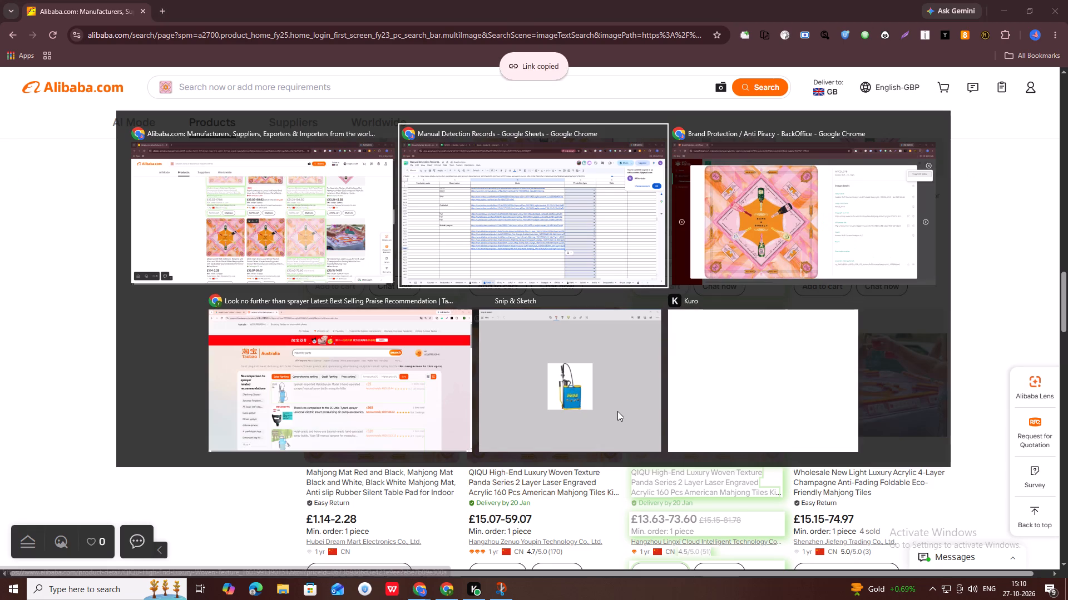
key("alt+Tab")
key("alt+Tab")
key("alt+Tab")
key("Down")
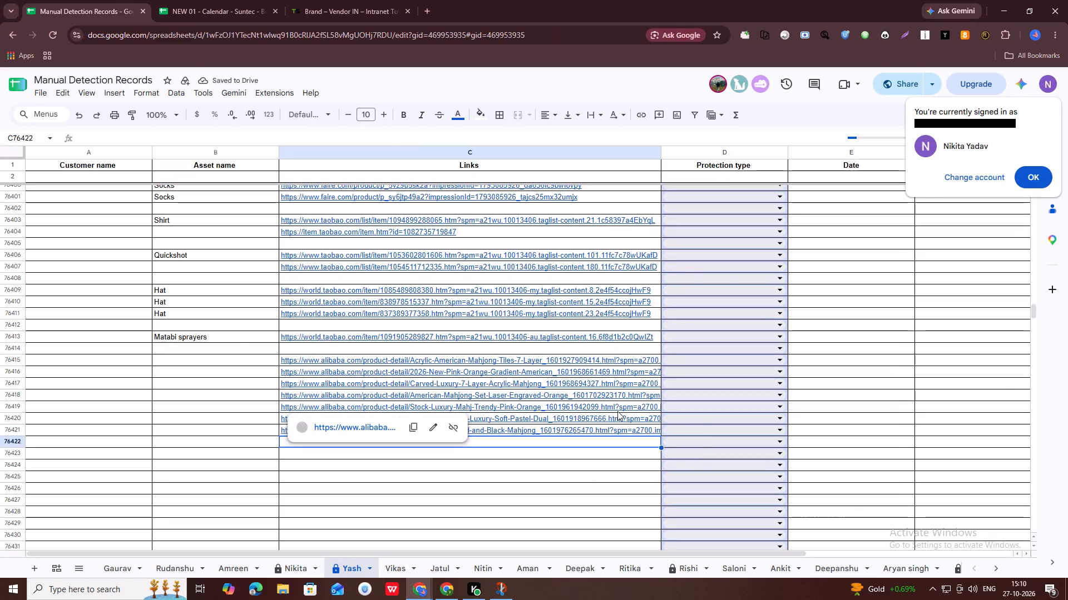
key("ctrl+v")
Look through the rest of the Alibaba image search results for more unflagged listings that copy the official mat designs.
key("alt+Tab")
left_click(802, 234, "alt")
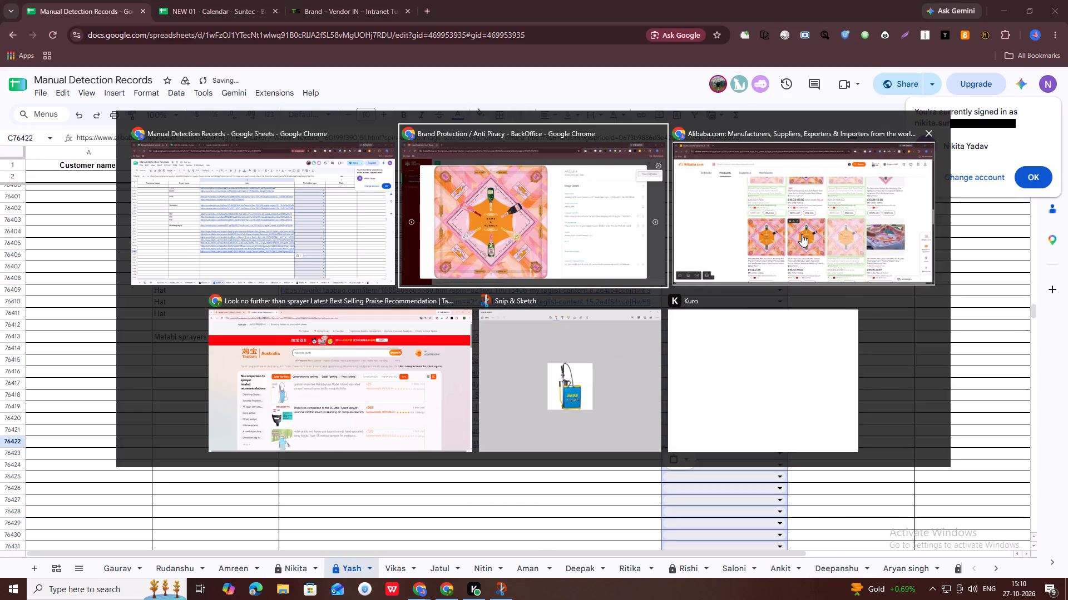
scroll(734, 313, "down", 12)
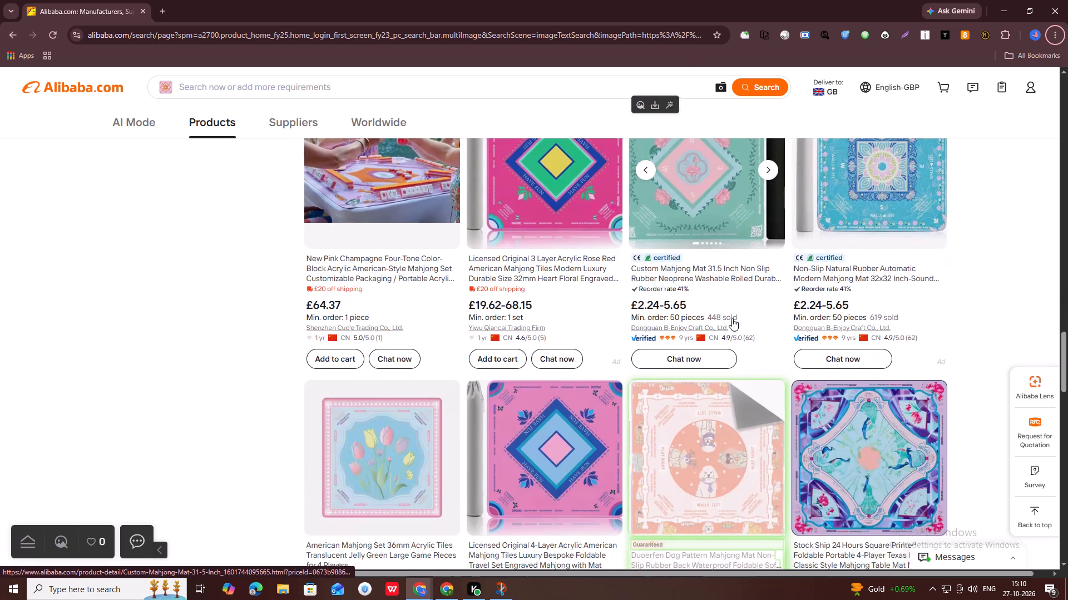
scroll(732, 318, "down", 15)
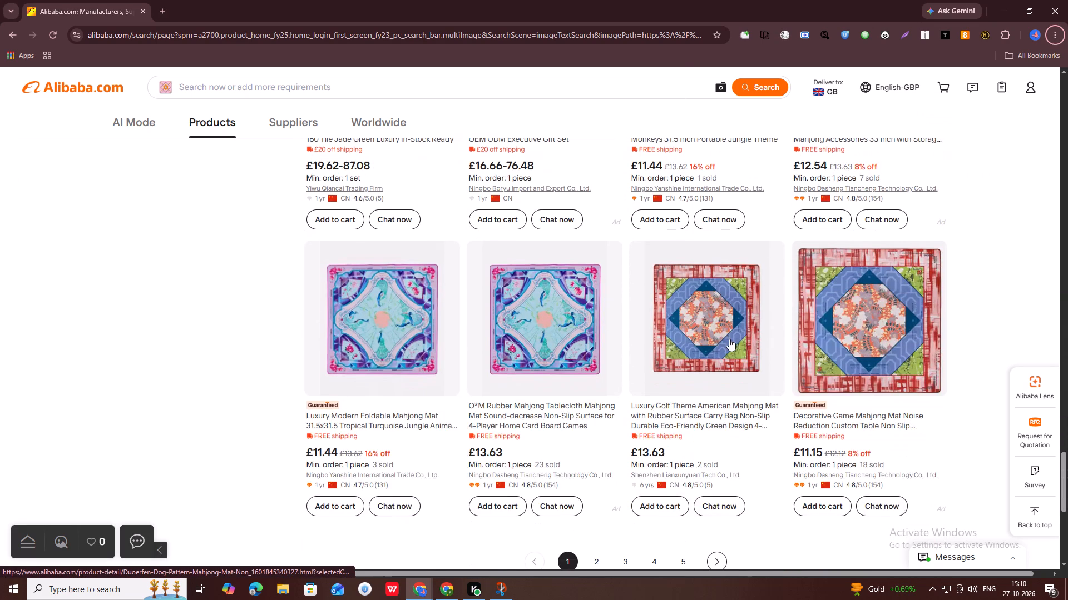
scroll(729, 339, "down", 5)
scroll(729, 334, "up", 10)
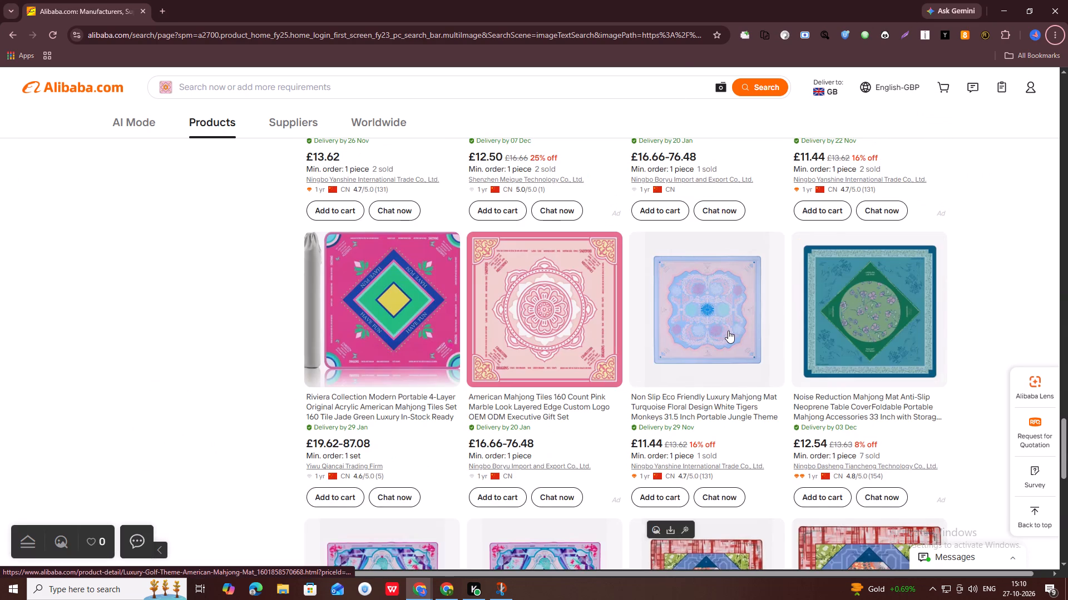
scroll(719, 201, "up", 20)
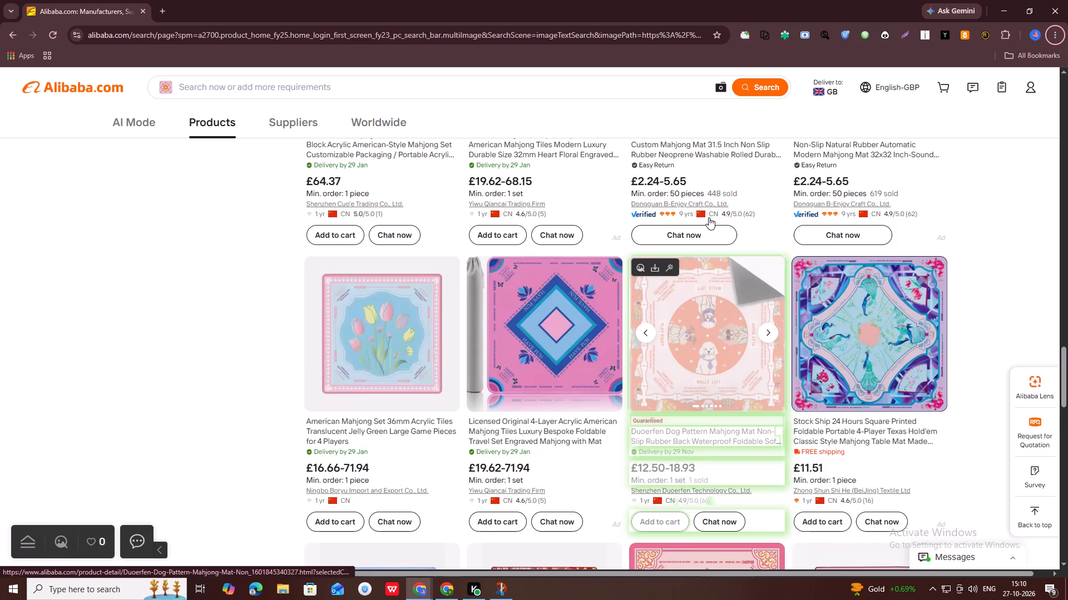
Set the Alibaba delivery location to Bahrain.
scroll(709, 217, "up", 20)
scroll(709, 217, "up", 20)
scroll(709, 217, "up", 9)
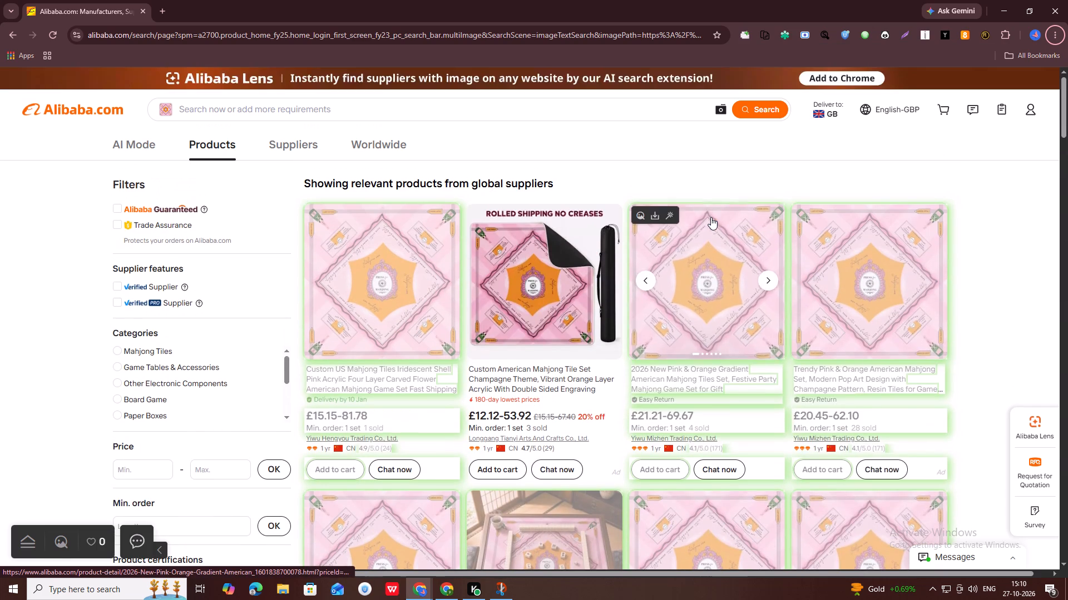
scroll(711, 217, "up", 8)
left_click(821, 108)
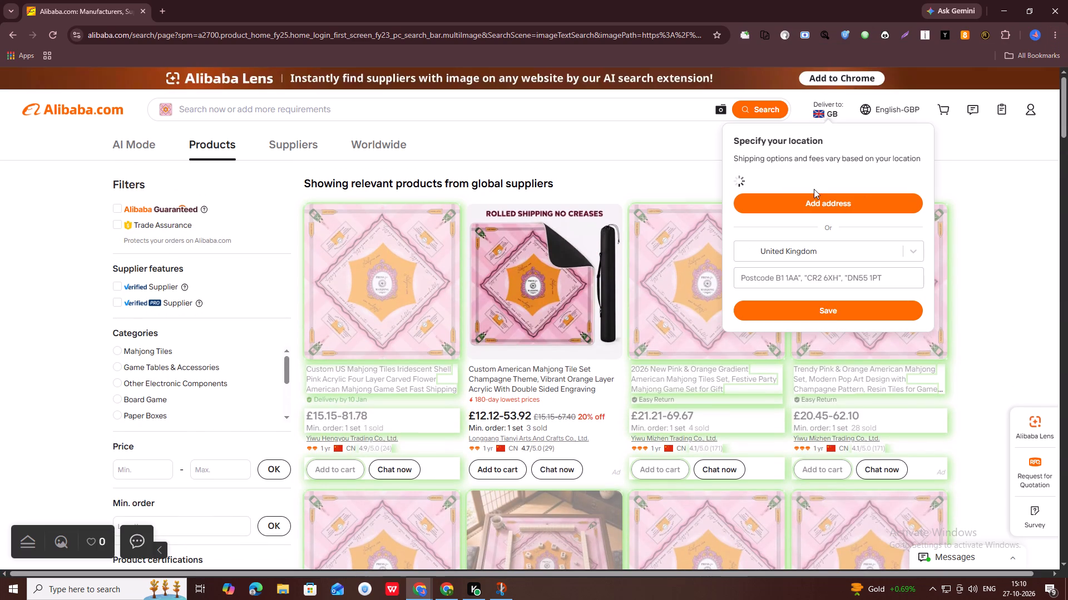
left_click(906, 234)
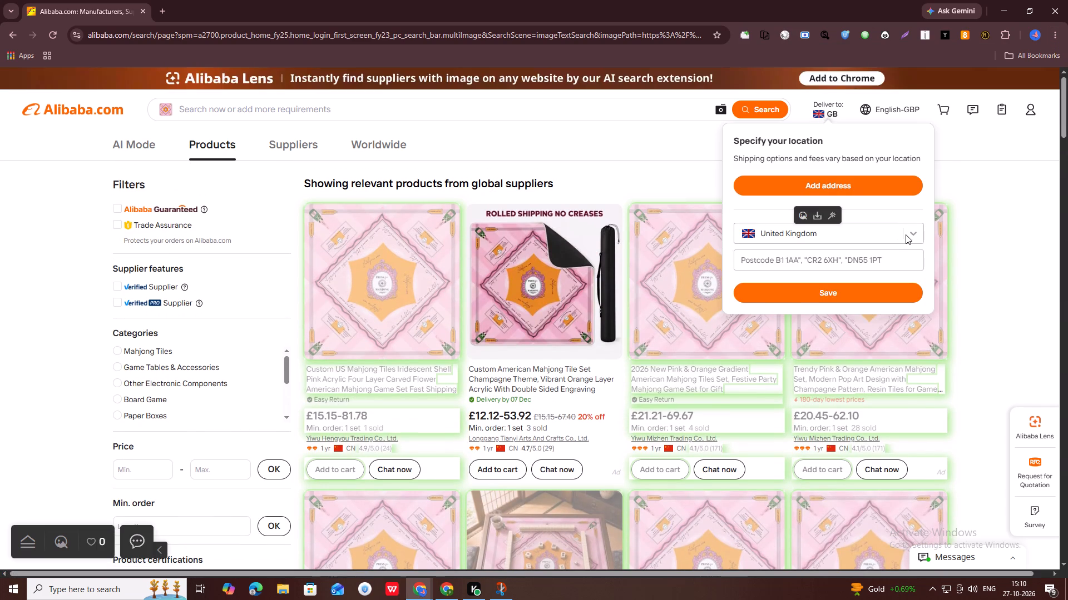
scroll(806, 342, "down", 5)
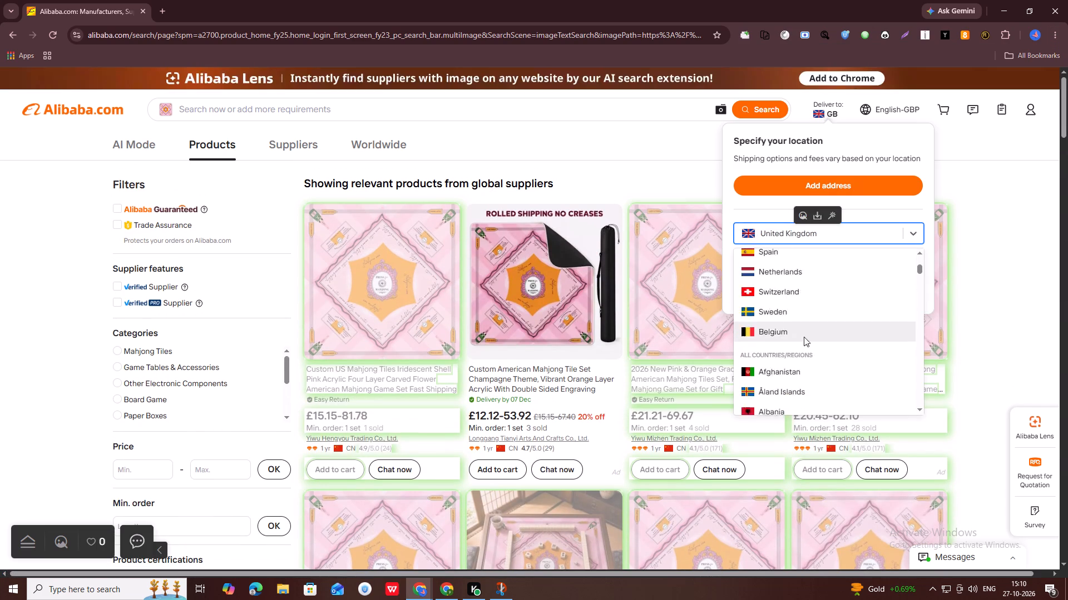
left_click(802, 312)
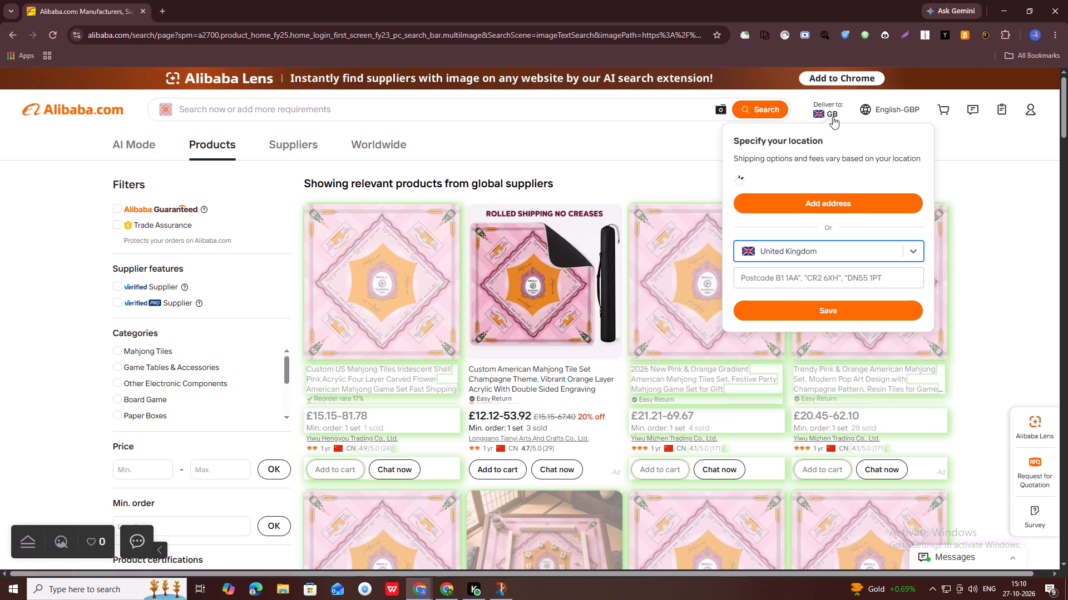
left_click(851, 242)
scroll(793, 317, "down", 9)
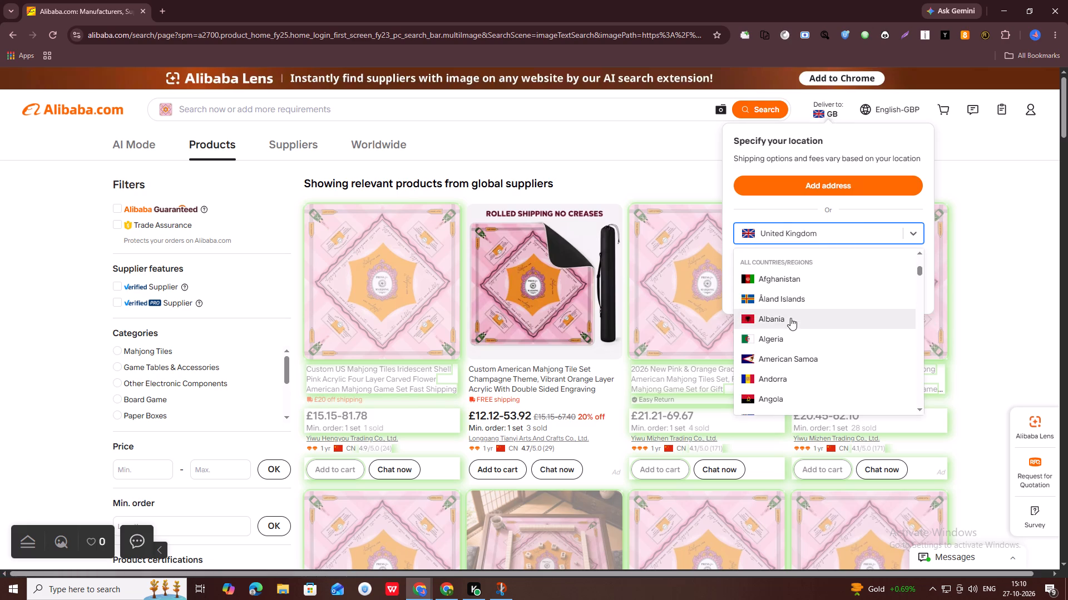
scroll(790, 318, "down", 1)
left_click(790, 302)
left_click(795, 297)
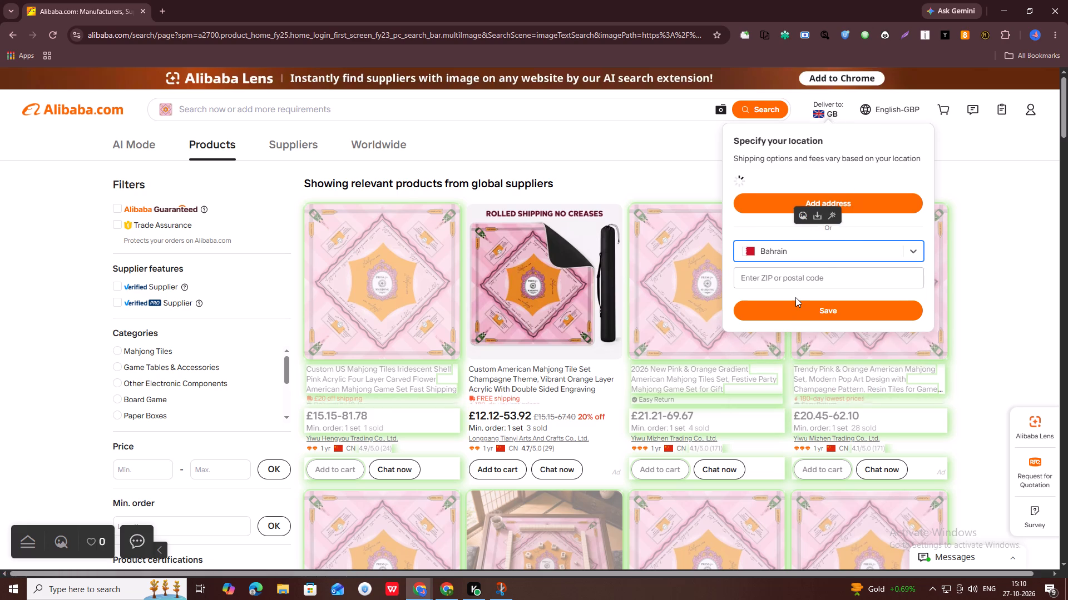
left_click(795, 297)
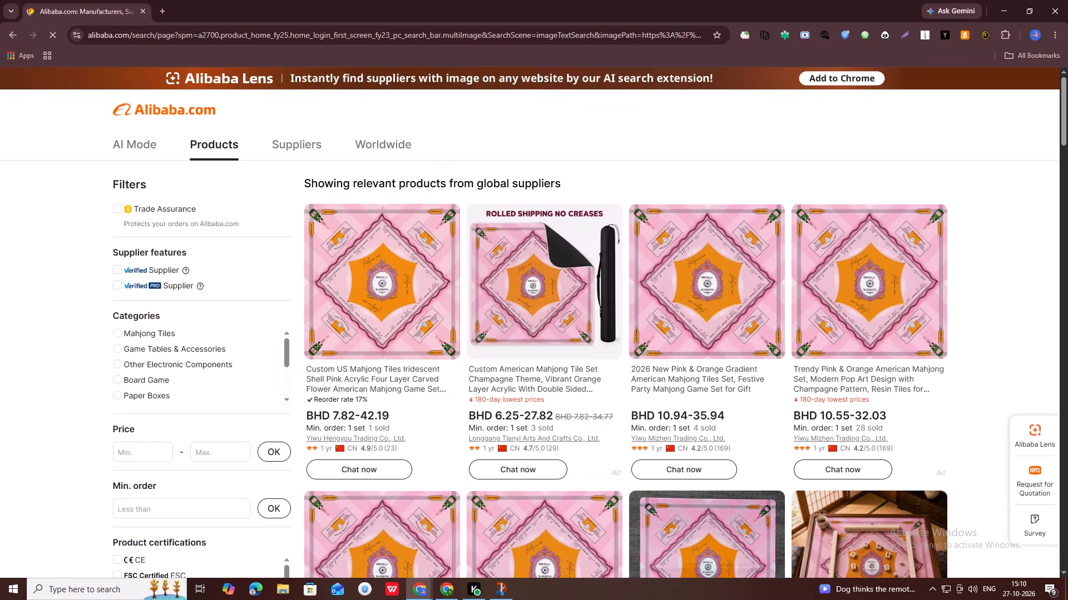
Run an Alibaba image search with the official green tartan wreath mat image ARCD_033 from the Red Points Official images.
scroll(733, 224, "up", 9)
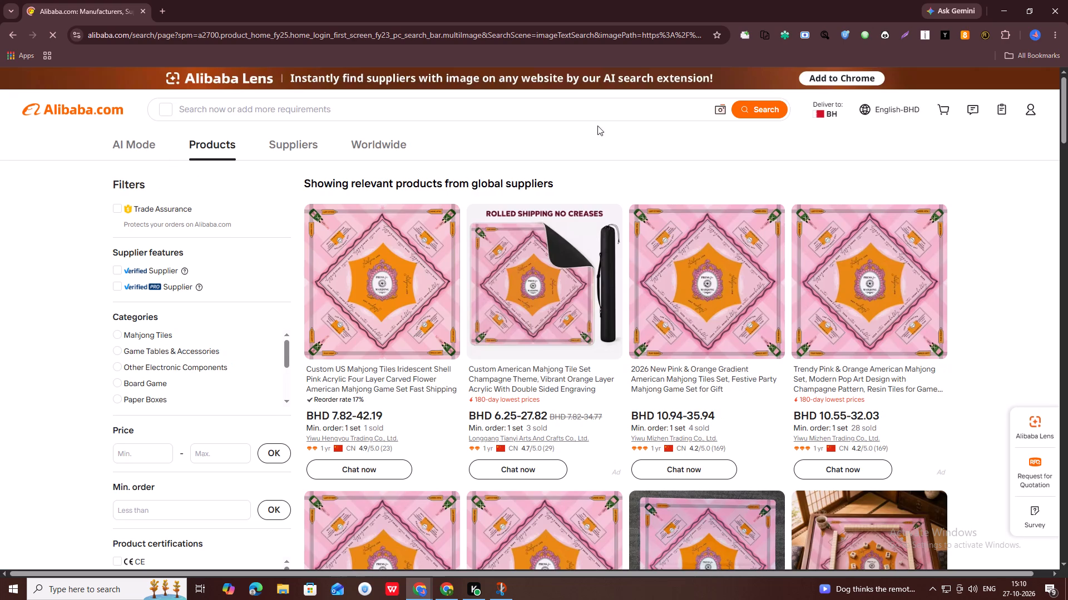
left_click(722, 109)
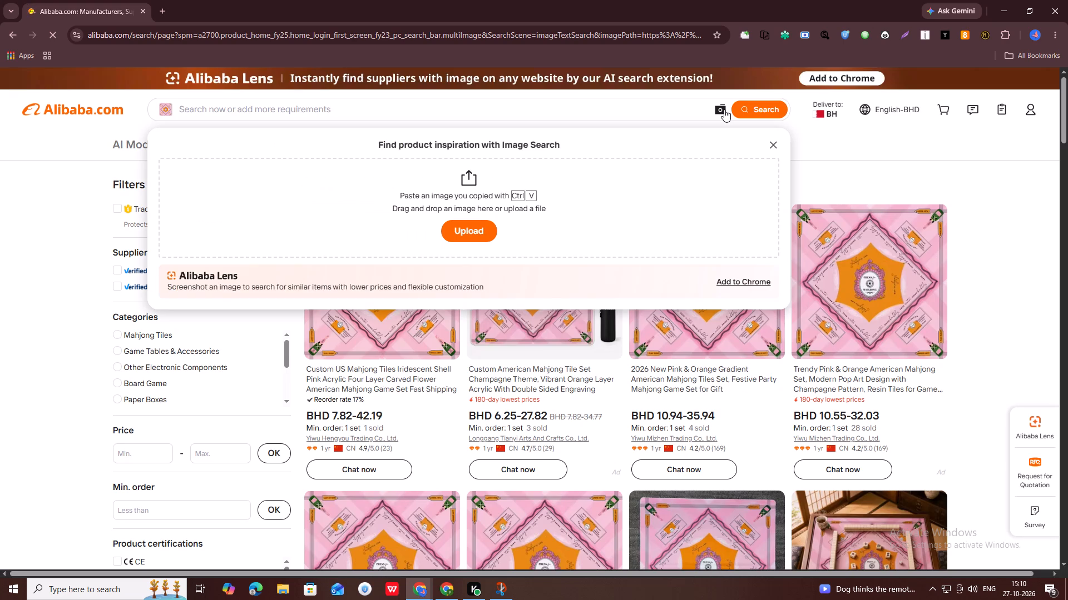
key("alt+Tab")
left_click(756, 205, "alt")
key("Escape")
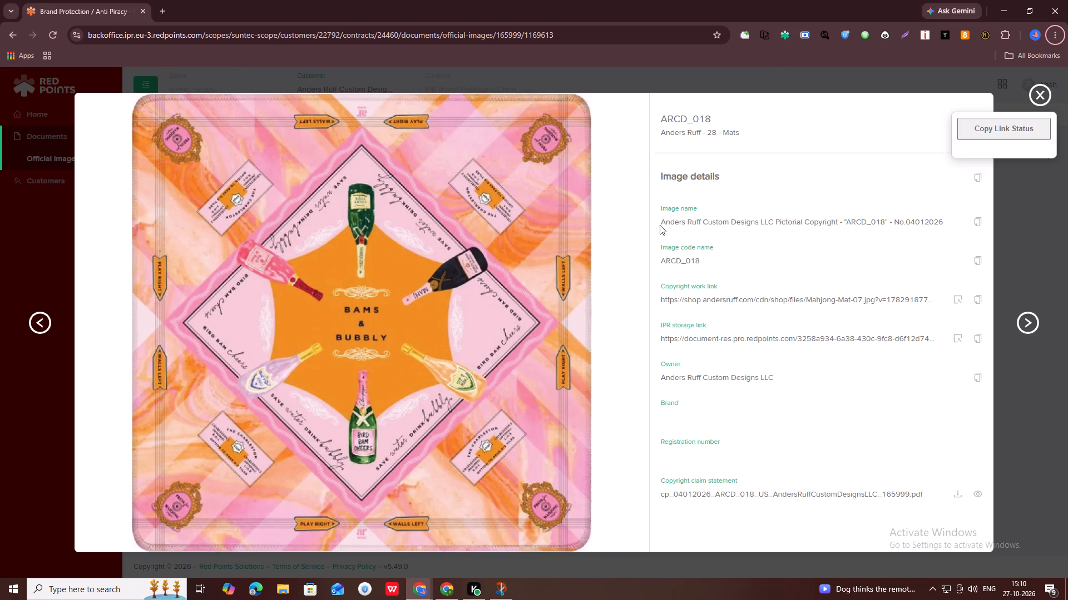
left_click(1036, 94)
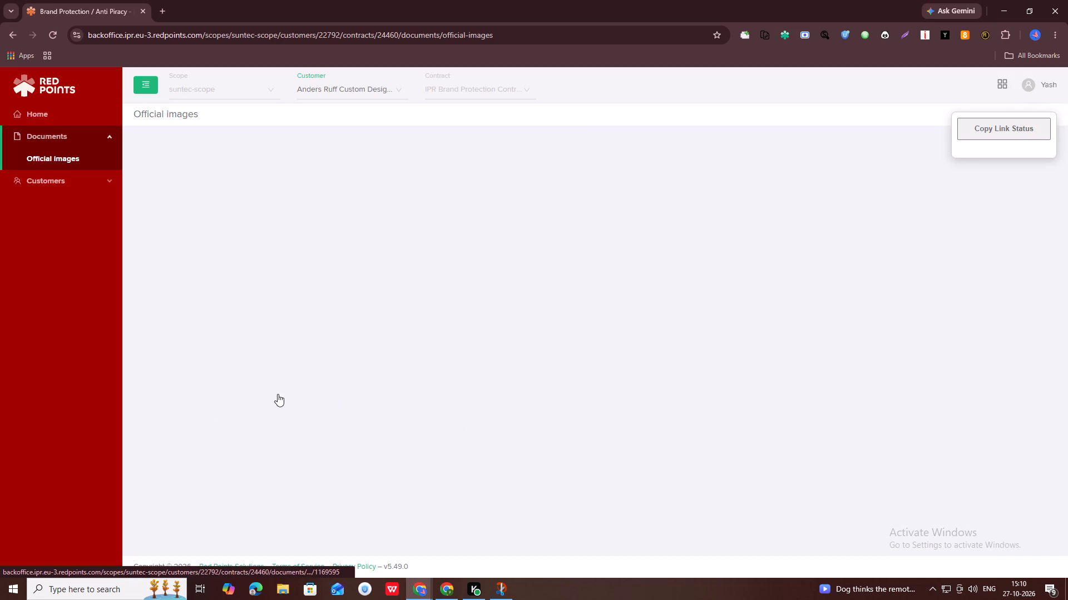
scroll(281, 397, "down", 1)
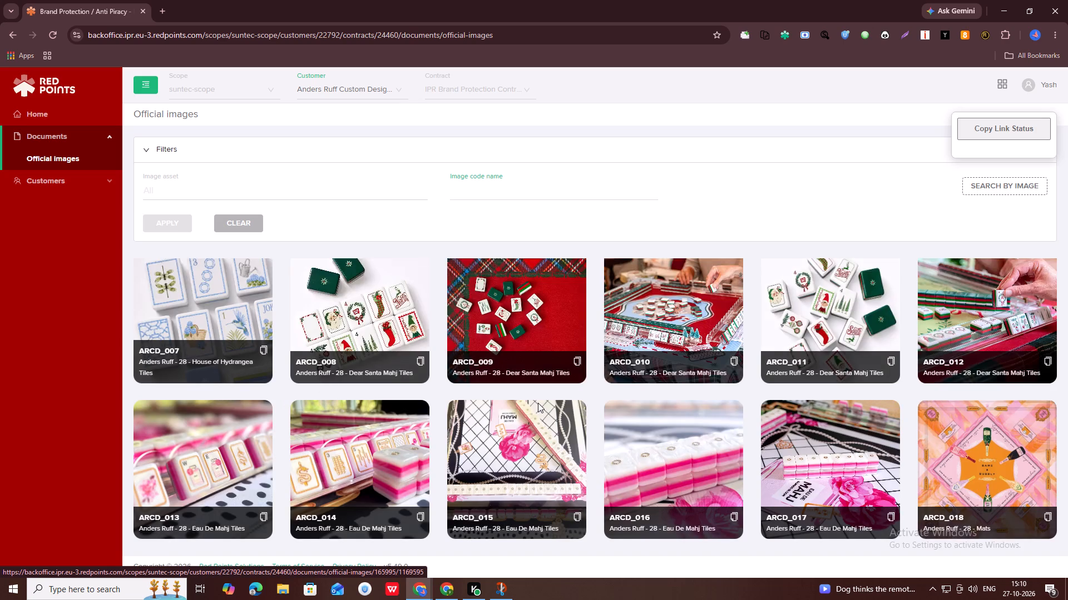
scroll(538, 403, "down", 10)
scroll(548, 414, "up", 1)
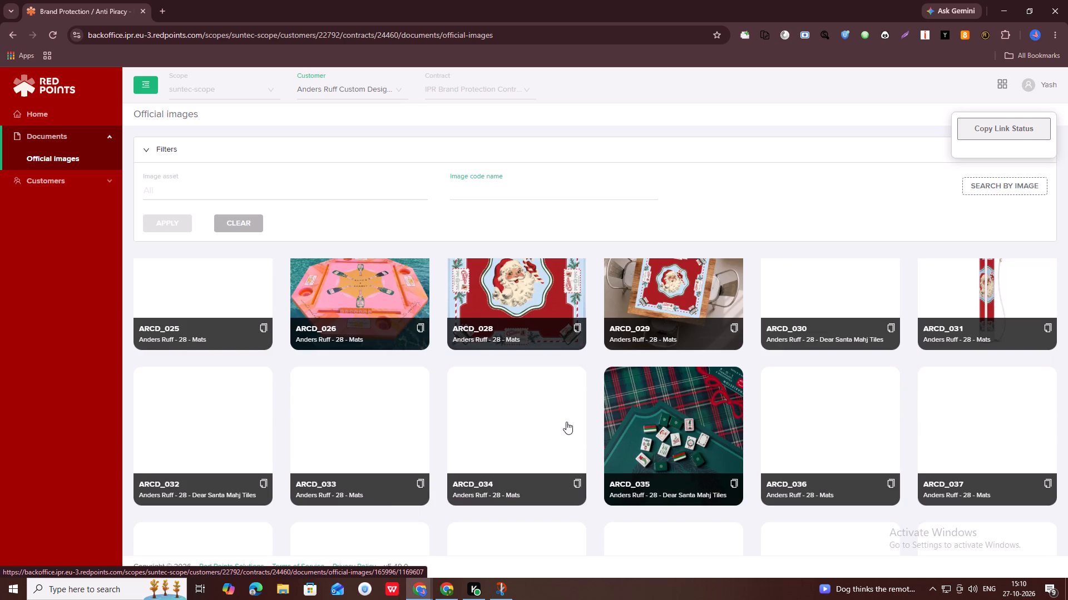
scroll(510, 416, "down", 1)
left_click_drag(336, 384, 763, 376)
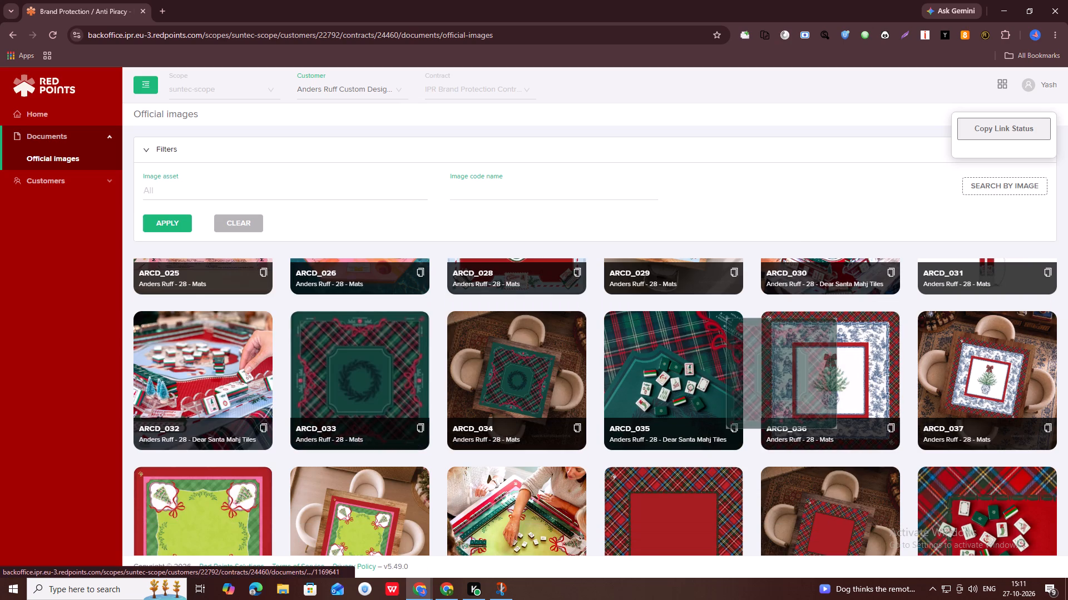
key("alt+Tab")
left_click_drag(763, 376, 532, 218)
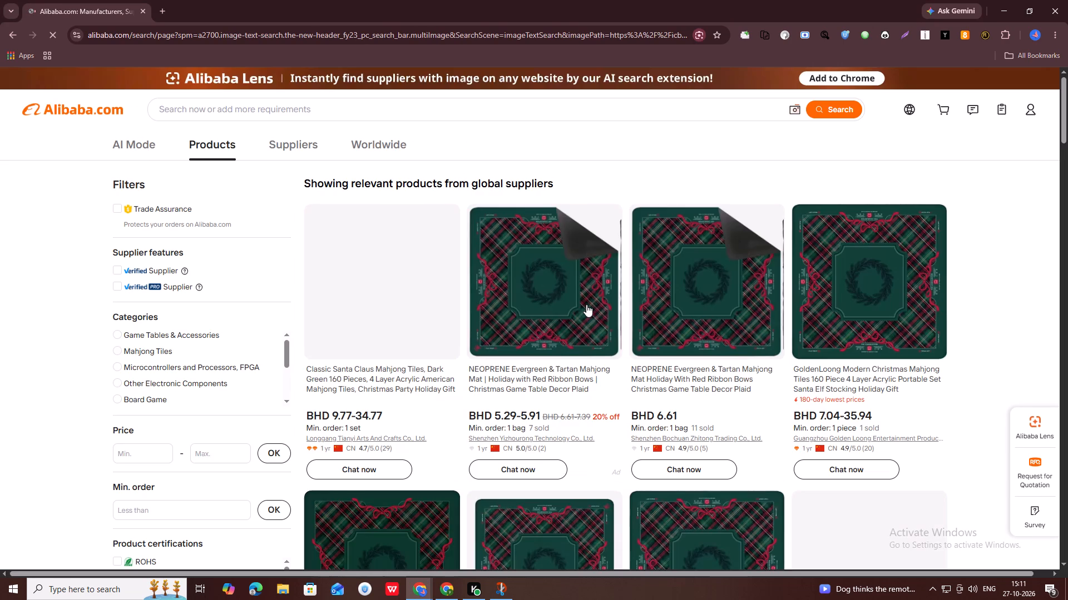
Restart the RedPoints IPR Plugin with the Detection task for Anders Ruff Custom Designs and asset "Anders Ruff - 28 - Mats", closing its duplicate window.
scroll(586, 304, "down", 4)
scroll(721, 300, "down", 4)
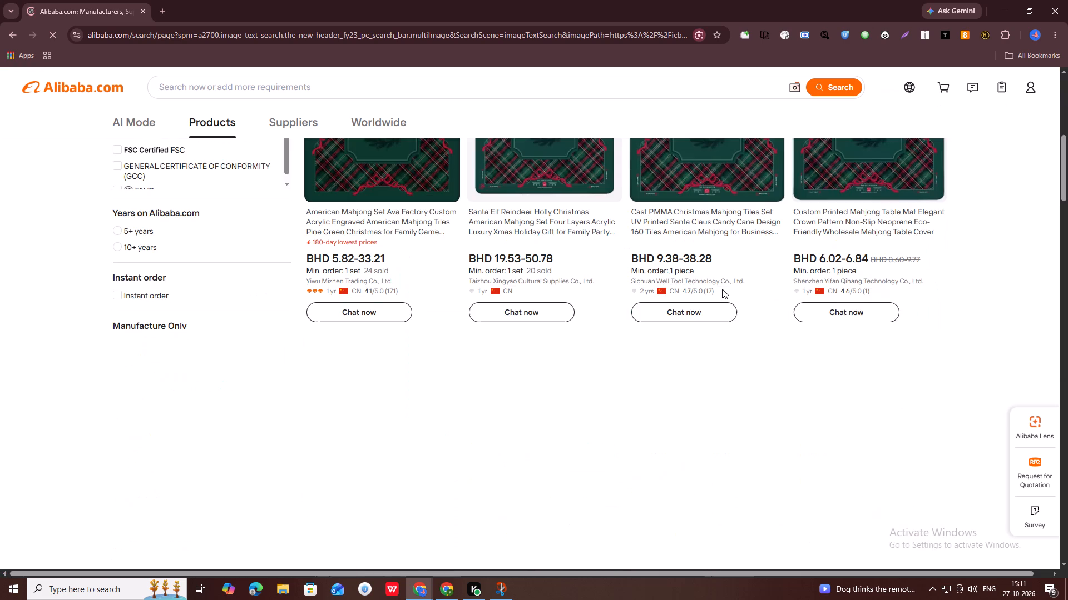
scroll(722, 289, "up", 17)
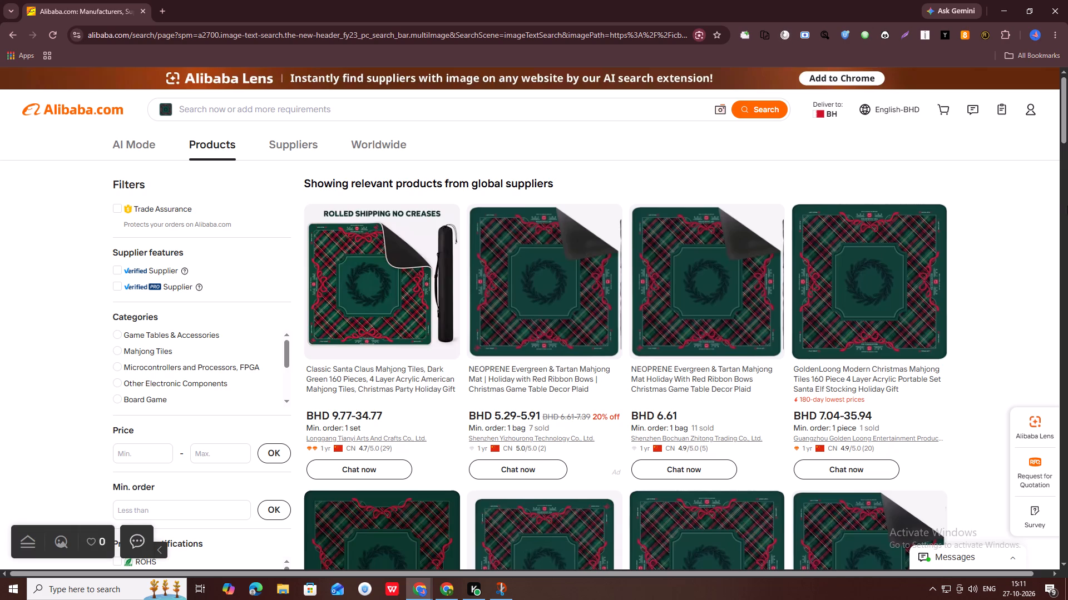
left_click(778, 36)
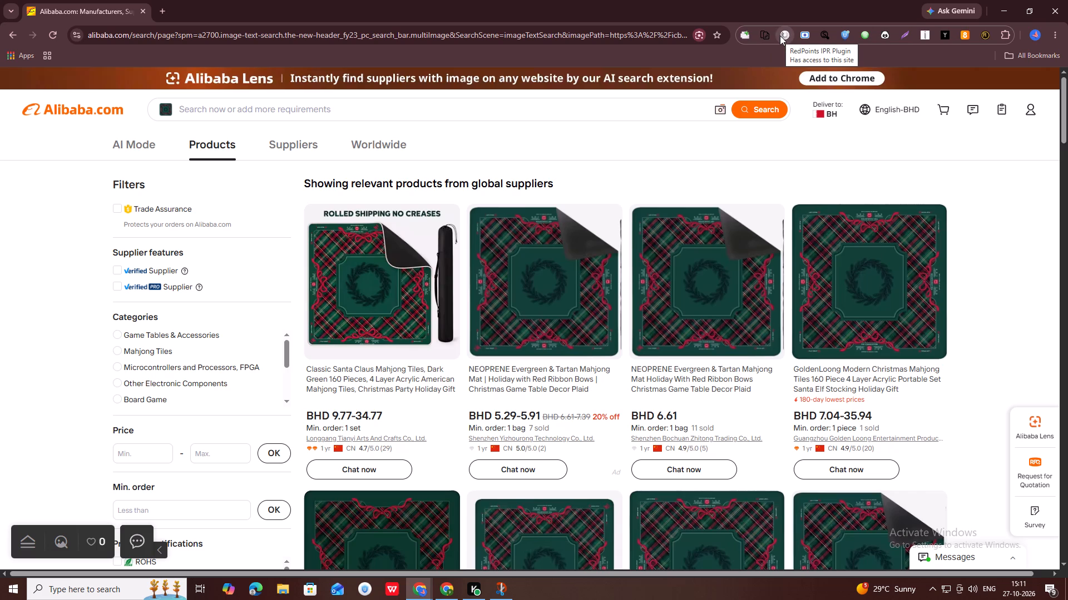
left_click(780, 36)
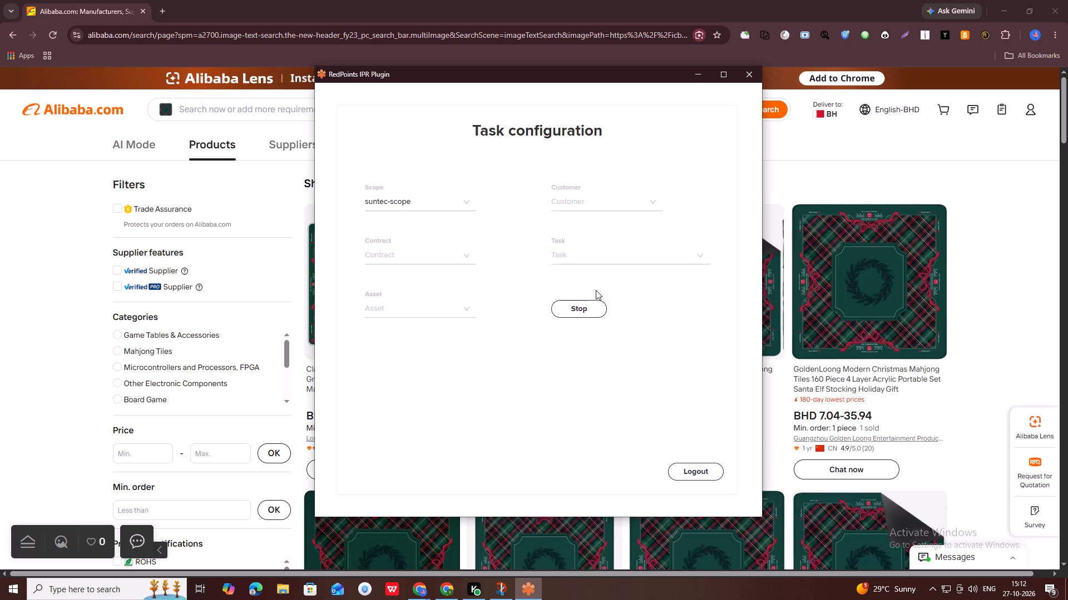
left_click(589, 304)
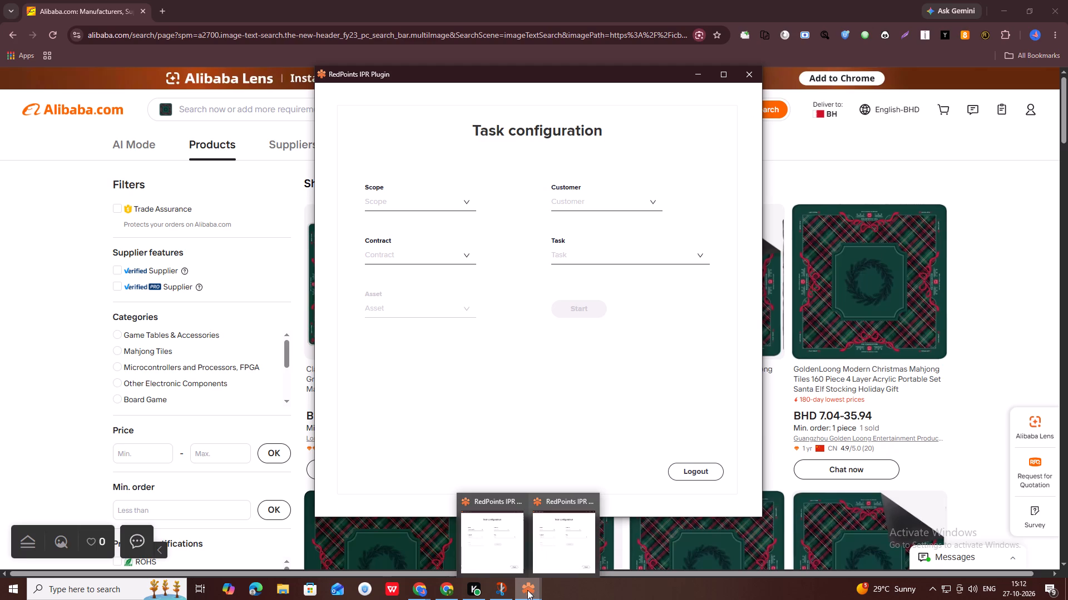
middle_click(543, 559)
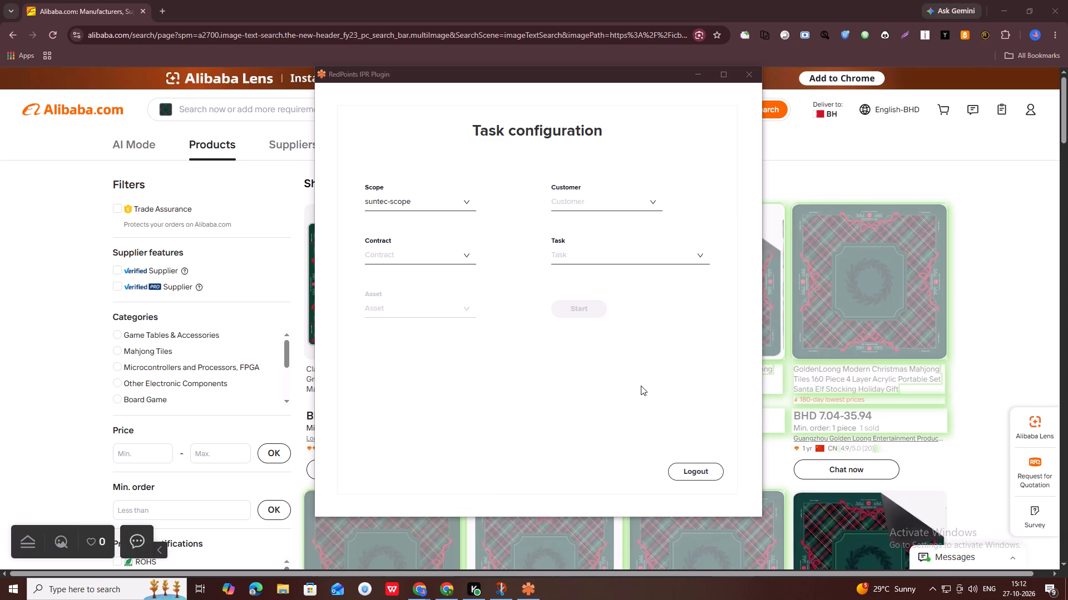
left_click(641, 386)
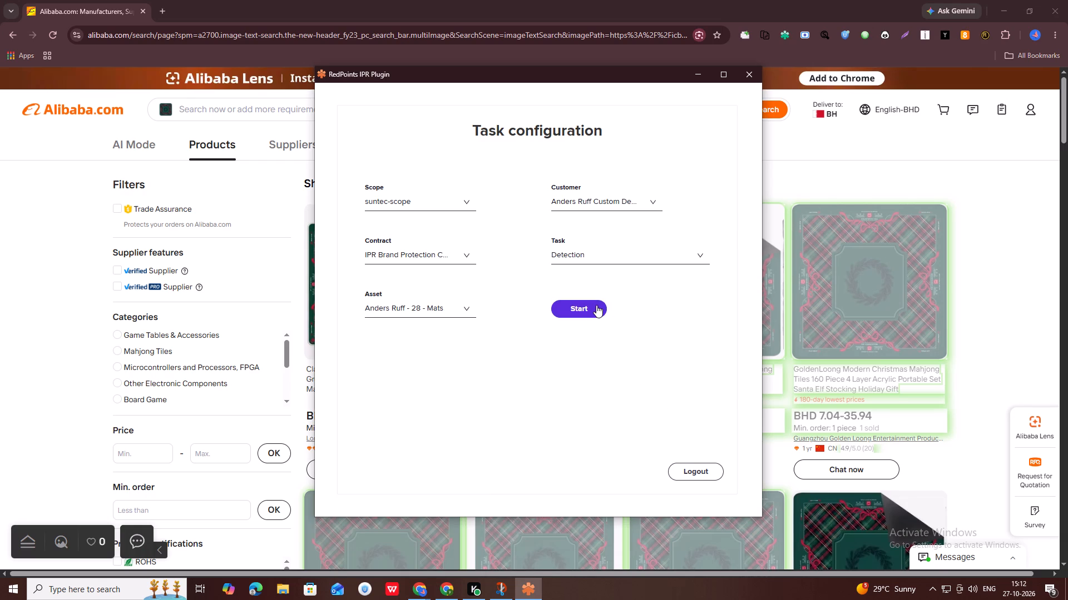
left_click(596, 305)
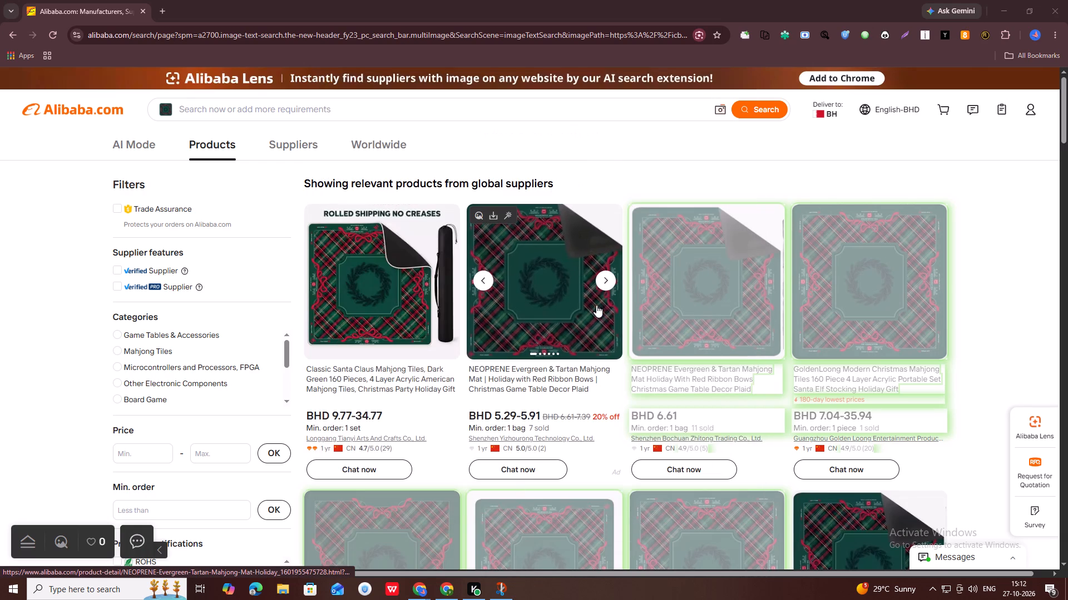
Look through the Alibaba image search results for unflagged listings that copy the green tartan wreath mat.
scroll(620, 325, "down", 6)
scroll(675, 348, "down", 7)
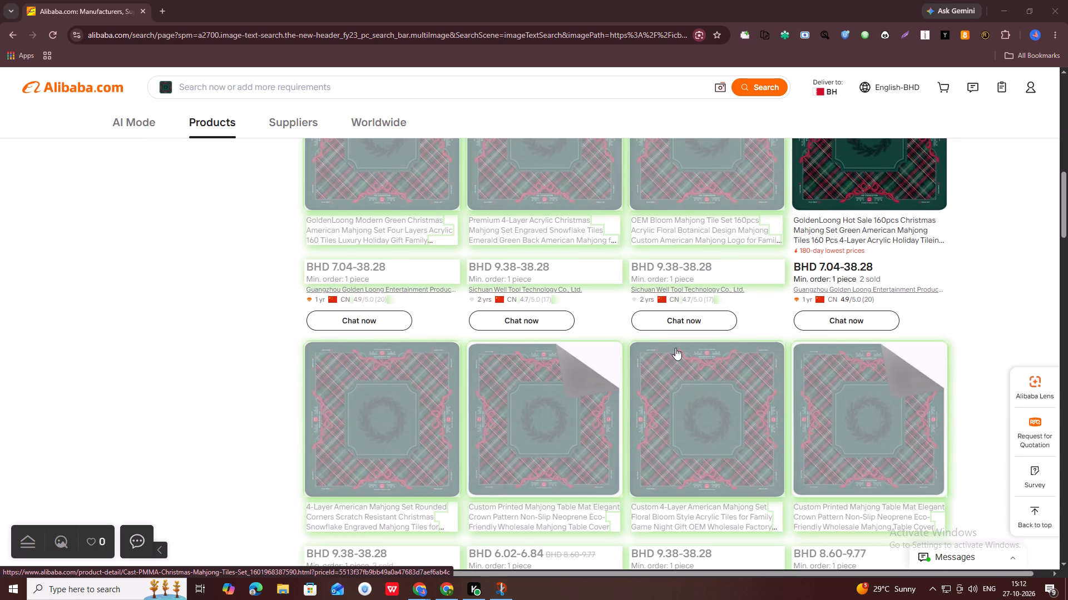
scroll(675, 348, "down", 4)
scroll(216, 321, "down", 3)
scroll(592, 369, "down", 4)
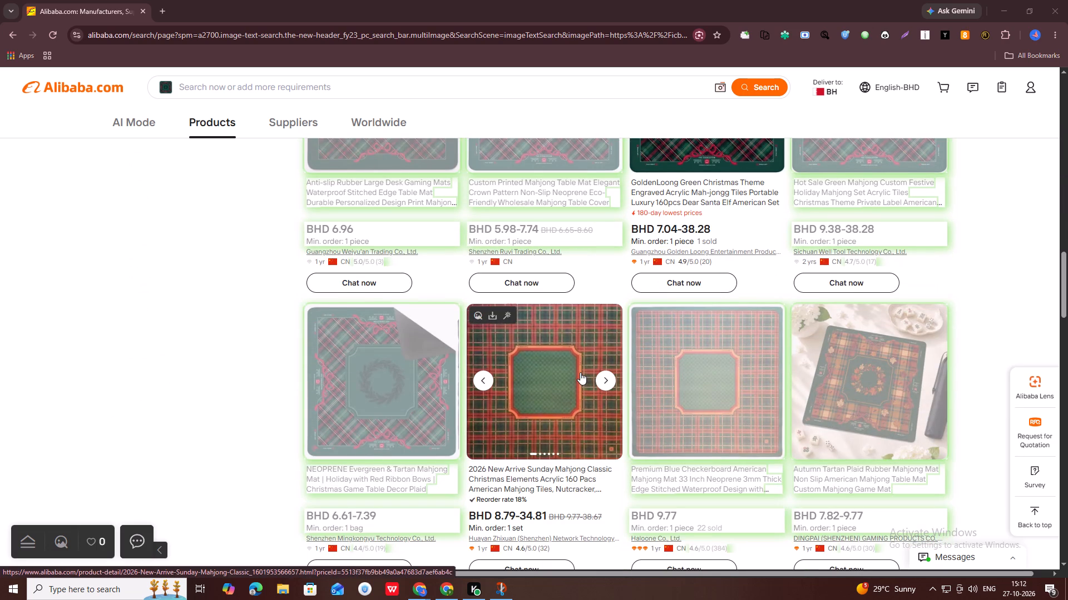
scroll(580, 372, "up", 12)
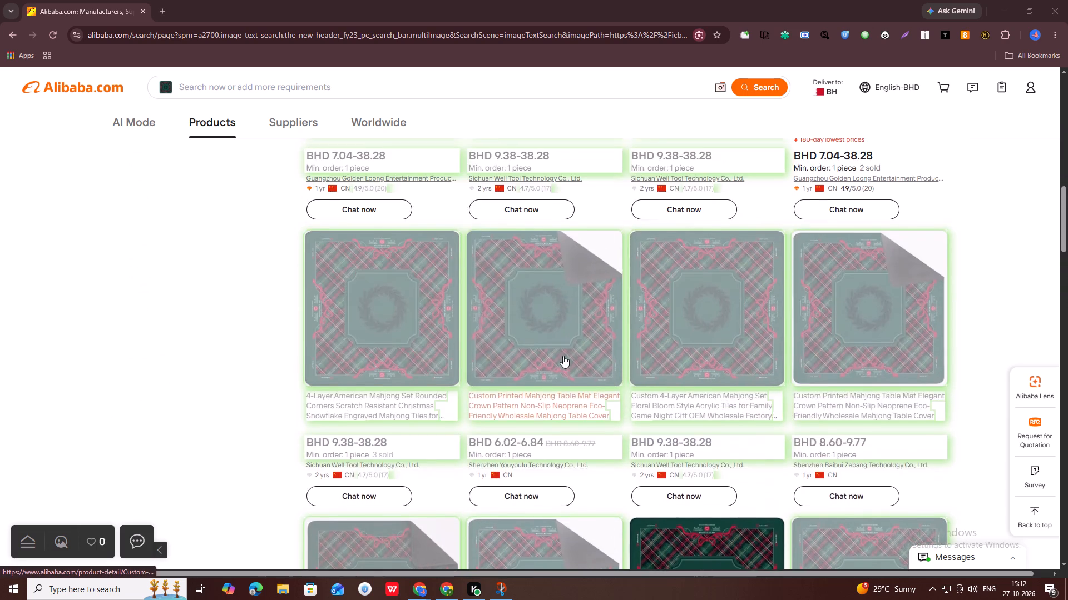
scroll(563, 356, "up", 3)
scroll(856, 284, "up", 11)
scroll(851, 282, "down", 8)
scroll(850, 281, "up", 3)
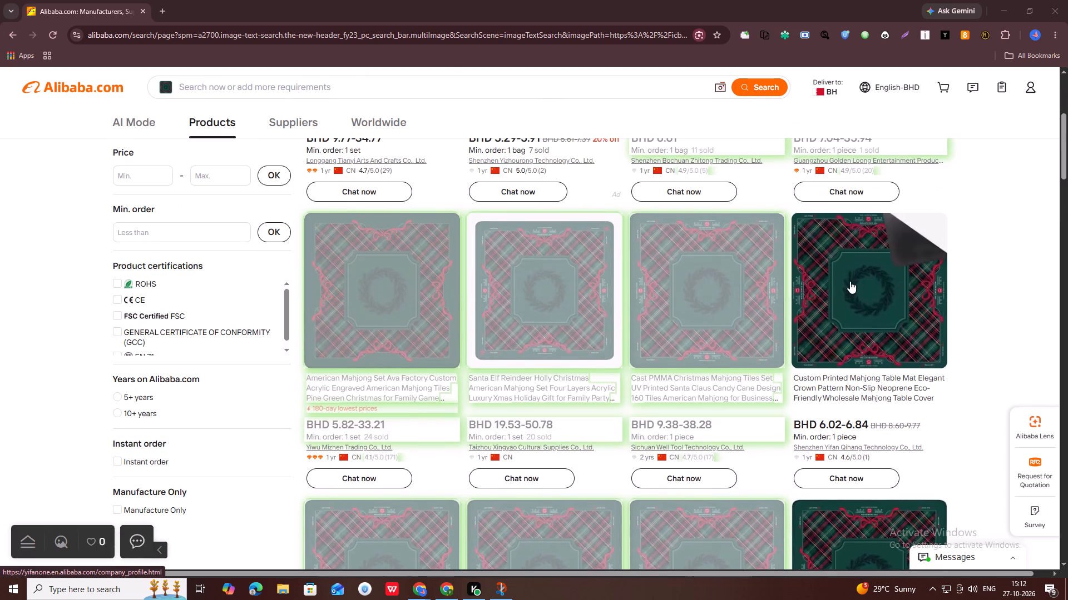
scroll(859, 309, "down", 12)
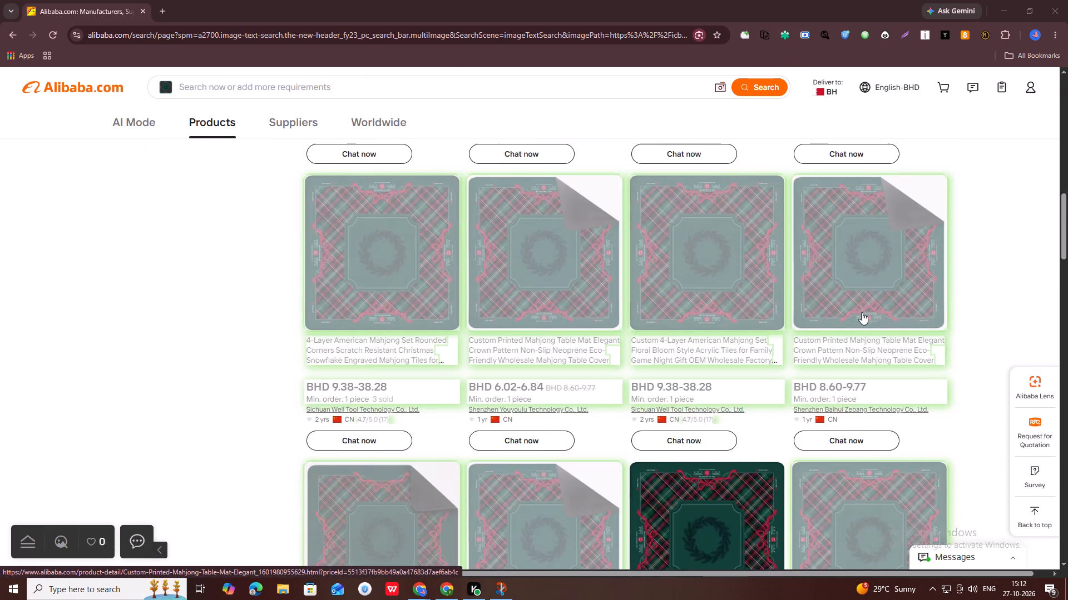
scroll(862, 312, "down", 2)
scroll(862, 312, "up", 8)
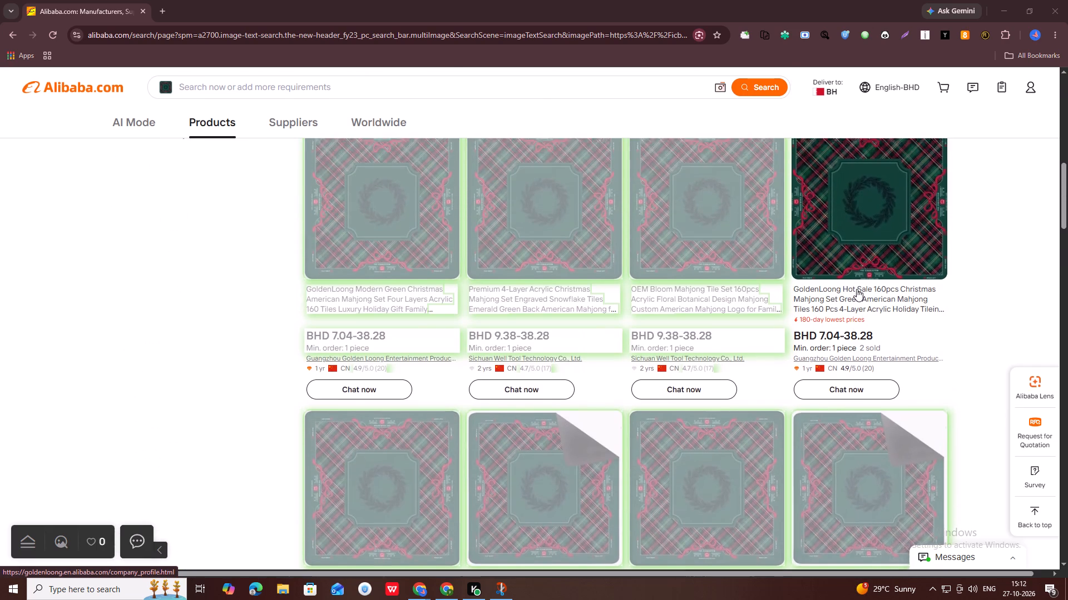
scroll(857, 289, "up", 1)
Open official image ARCD_033 in Red Points to compare it with the unflagged Alibaba listings.
key("alt+Tab")
key("alt+Tab")
key("alt+Tab")
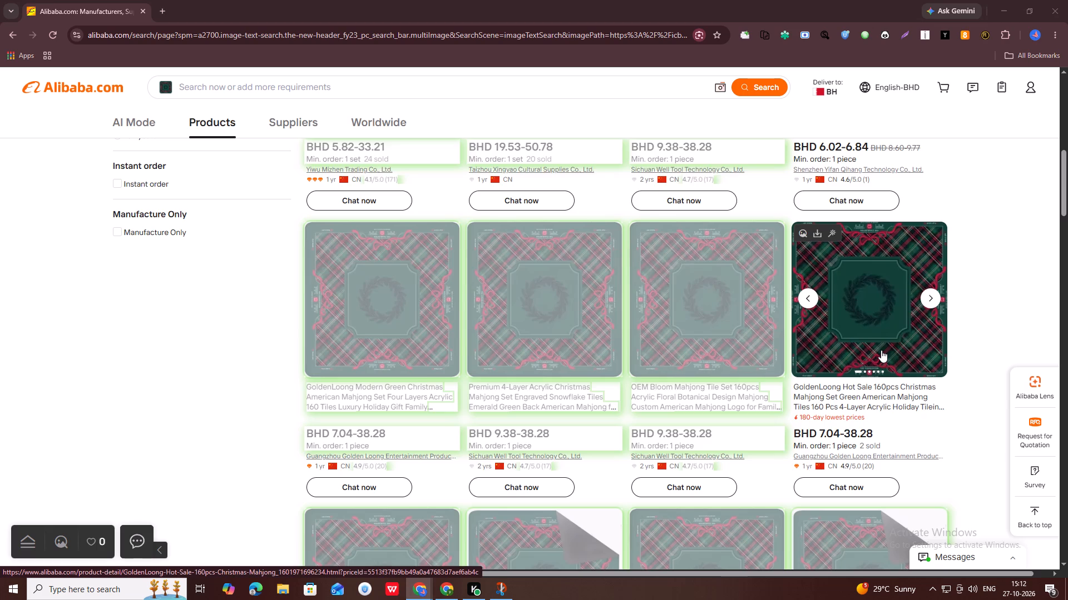
left_click(581, 254, "alt")
left_click(385, 351)
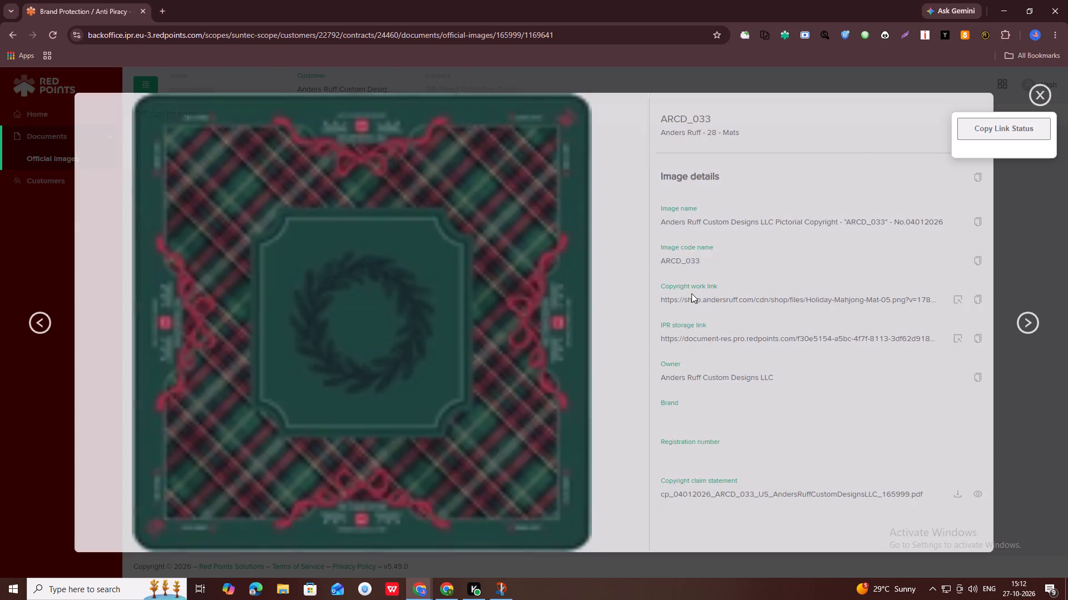
key("alt+Tab")
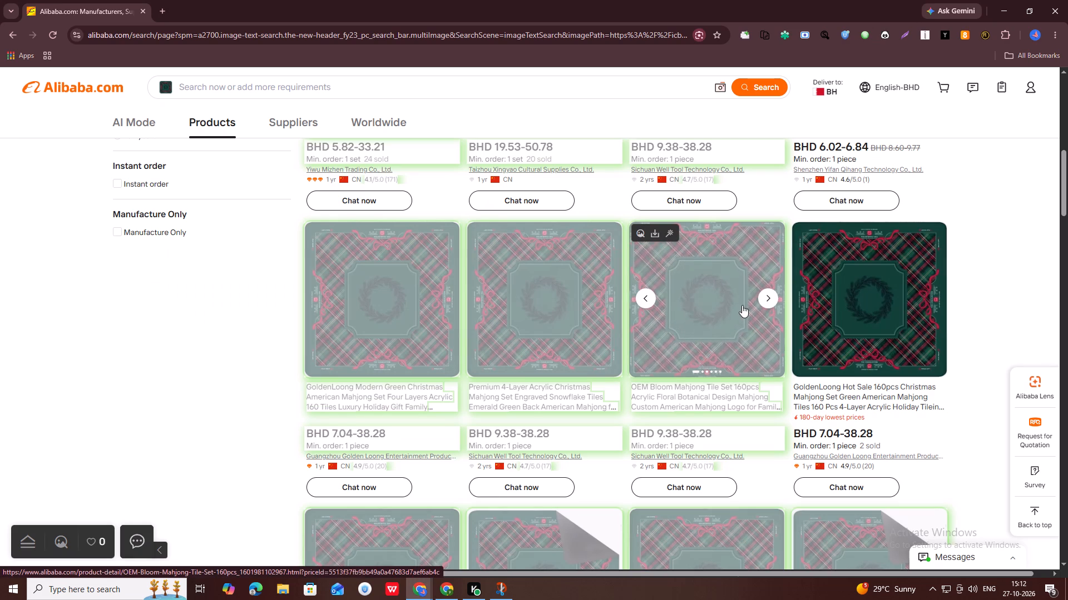
Open the unflagged GoldenLoong Hot Sale 160pcs listing's wreath mat image at full view and compare it with official image ARCD_033.
left_click_drag(886, 291, 489, 0)
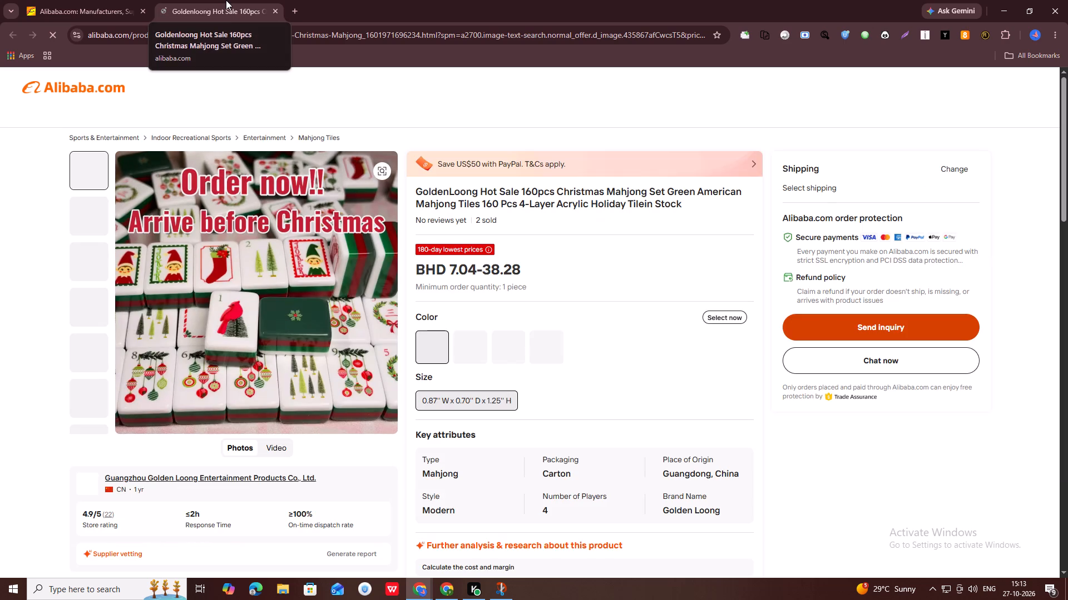
middle_click(226, 0)
right_click(882, 275)
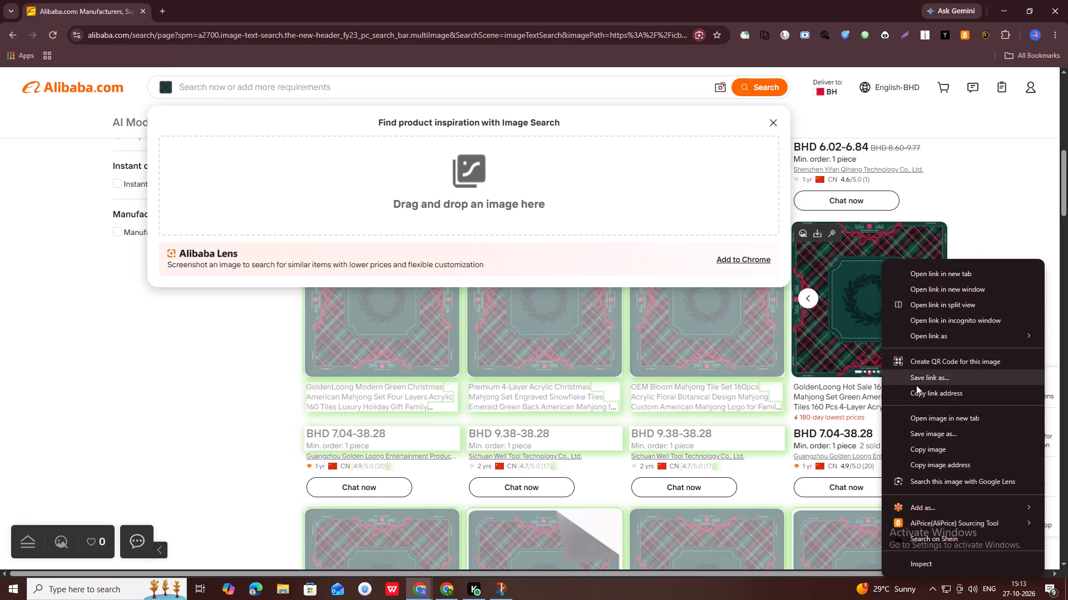
left_click(921, 417)
left_click(254, 0)
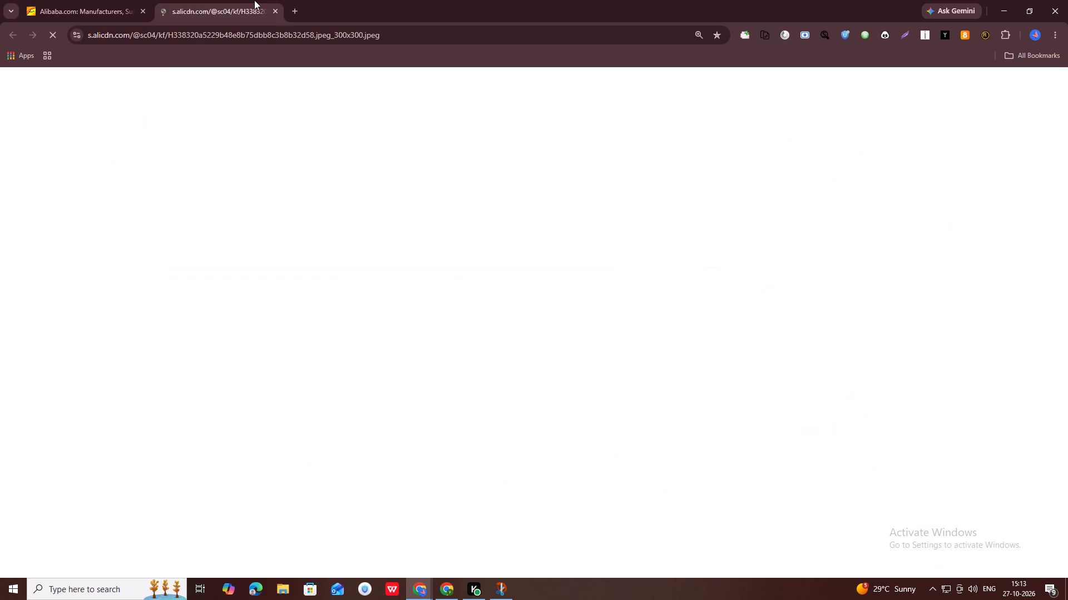
key("alt+Tab")
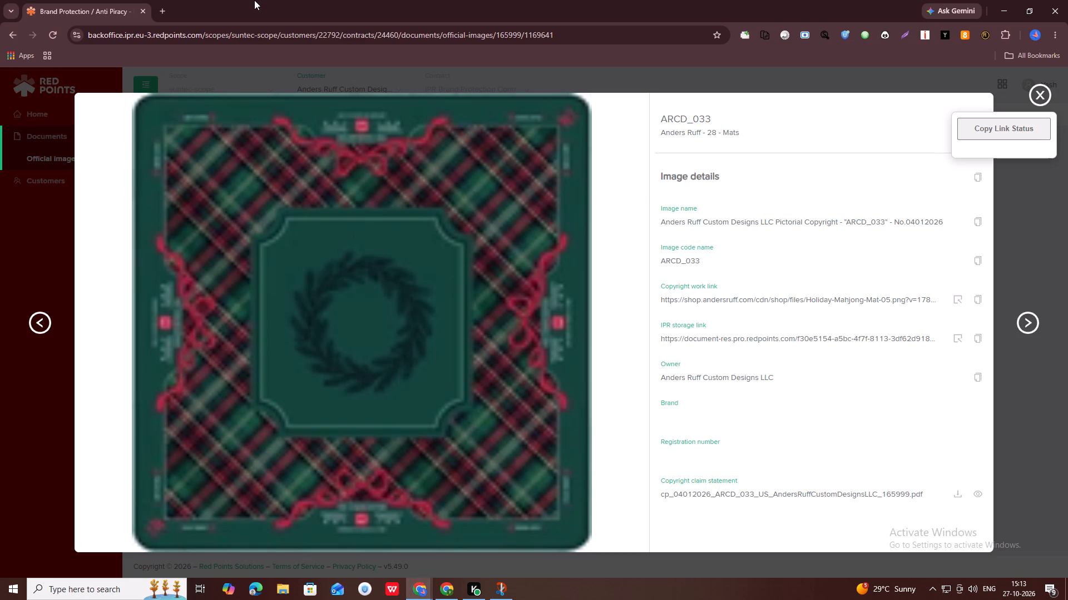
key("alt+Tab")
key("alt+Tab")
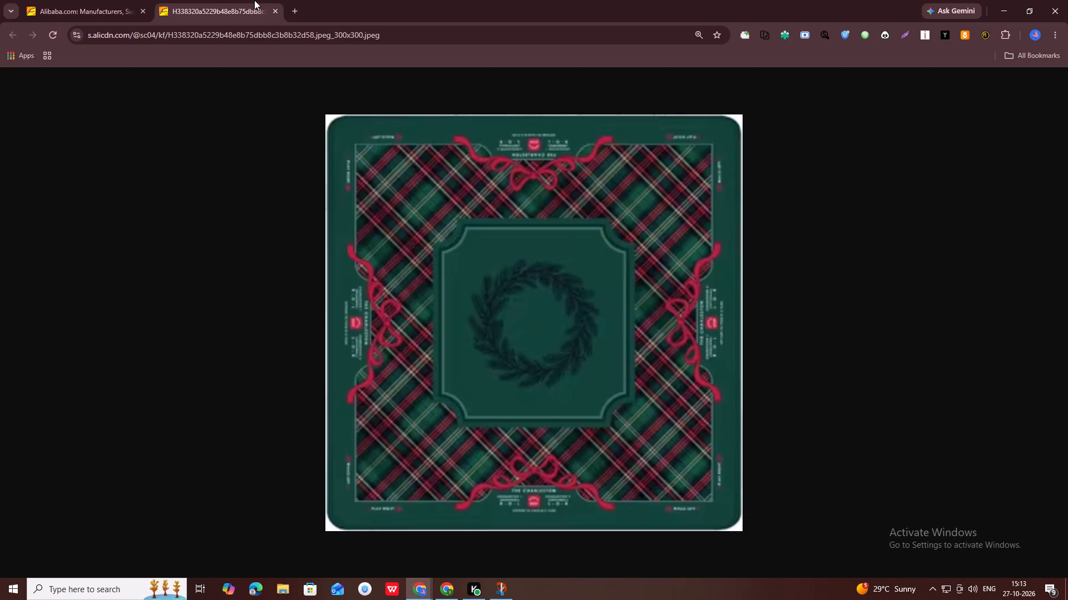
key("alt+Tab")
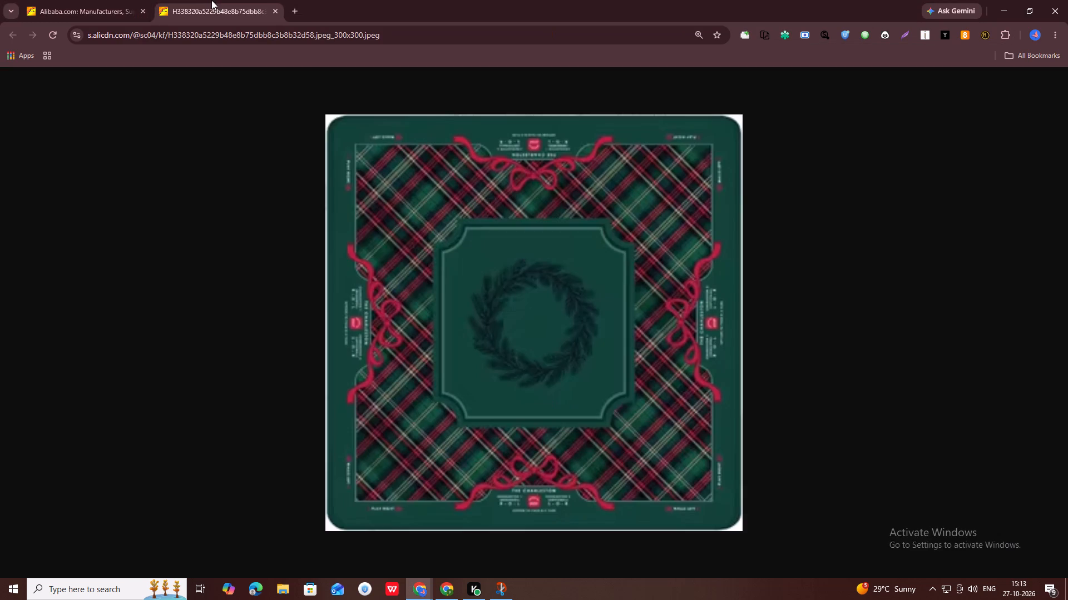
middle_click(211, 0)
Log the GoldenLoong Hot Sale 160pcs Christmas Mahjong Set listing link in cell C76423 of the Manual Detection Records sheet.
right_click(825, 396)
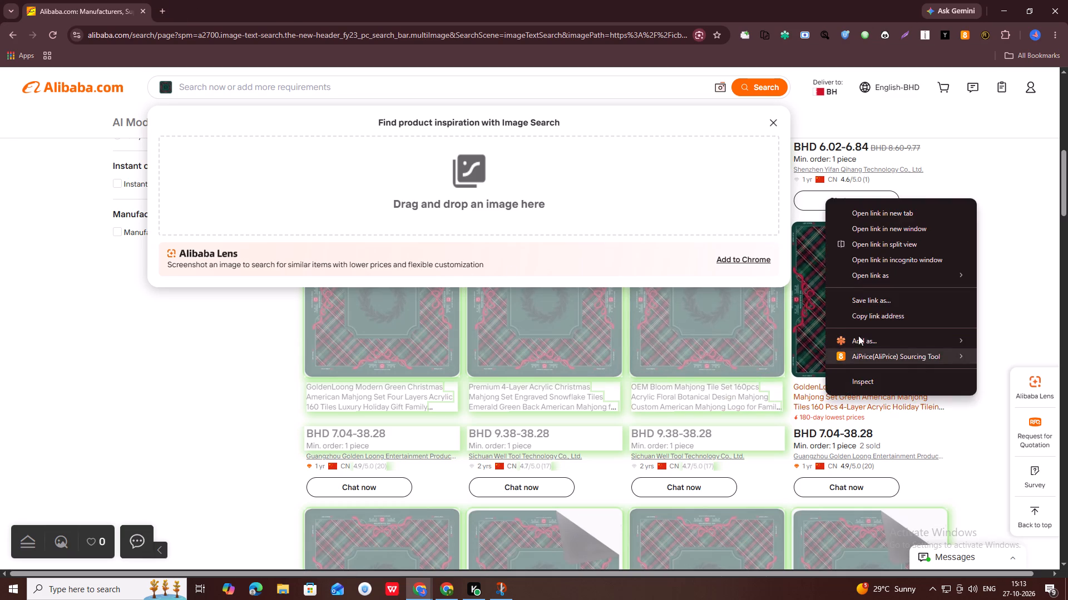
left_click(872, 311)
key("alt+Tab")
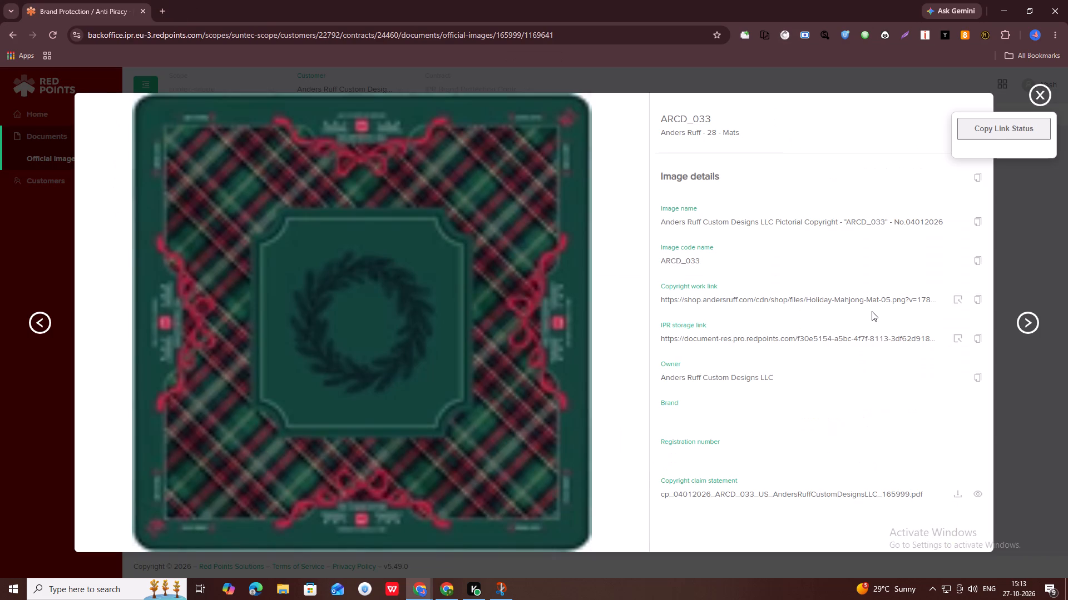
key("alt+Tab")
key("alt+Tab")
left_click(739, 218, "alt")
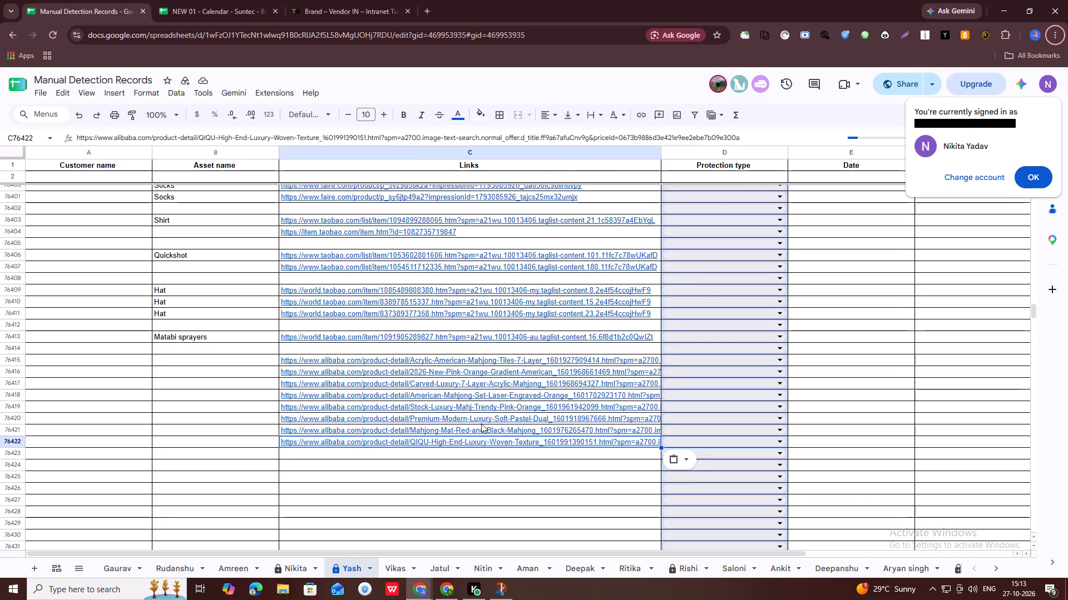
left_click(494, 456)
key("ctrl+v")
Log the unflagged GoldenLoong Green Christmas Theme Engraved Acrylic listing link from the Alibaba results in cell C76424 of Manual Detection Records.
key("alt+Tab")
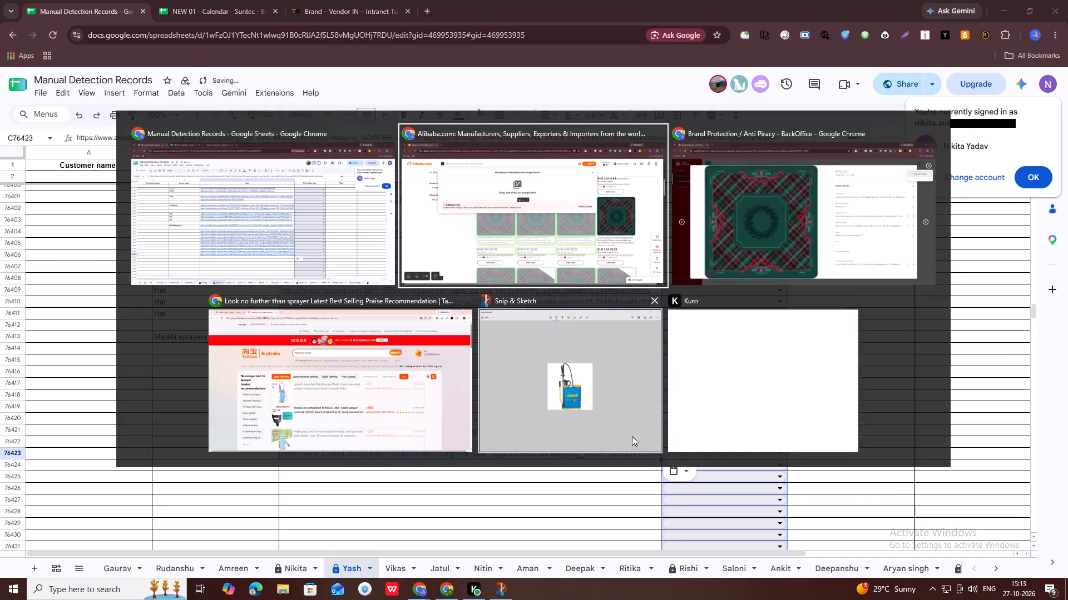
left_click(783, 238, "alt")
key("alt+Tab")
key("alt+Tab")
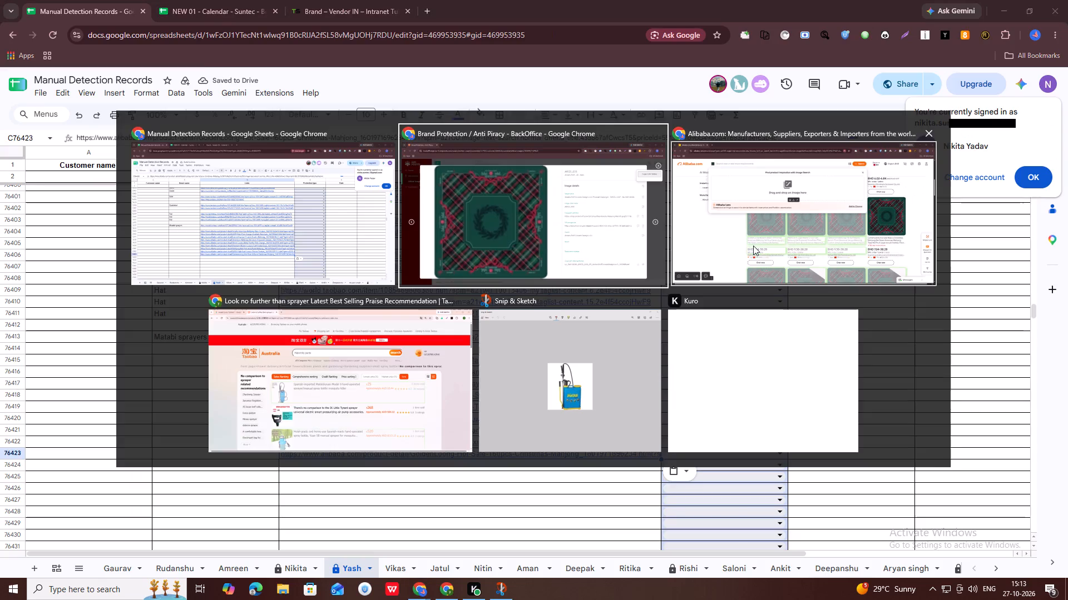
left_click(754, 246, "alt")
scroll(739, 314, "down", 3)
scroll(730, 361, "down", 5)
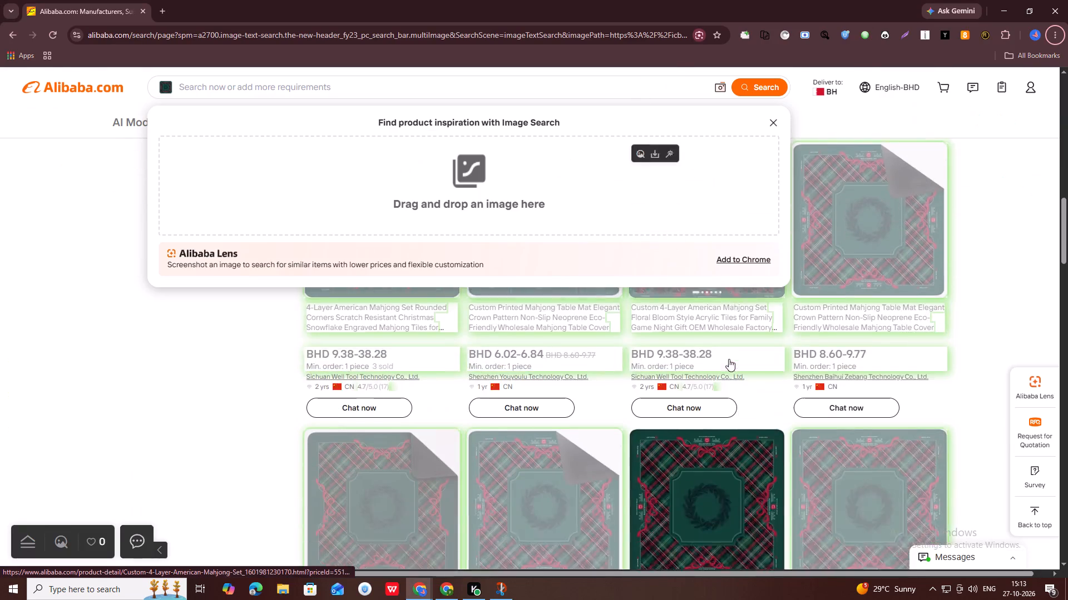
right_click(710, 532)
left_click(783, 456)
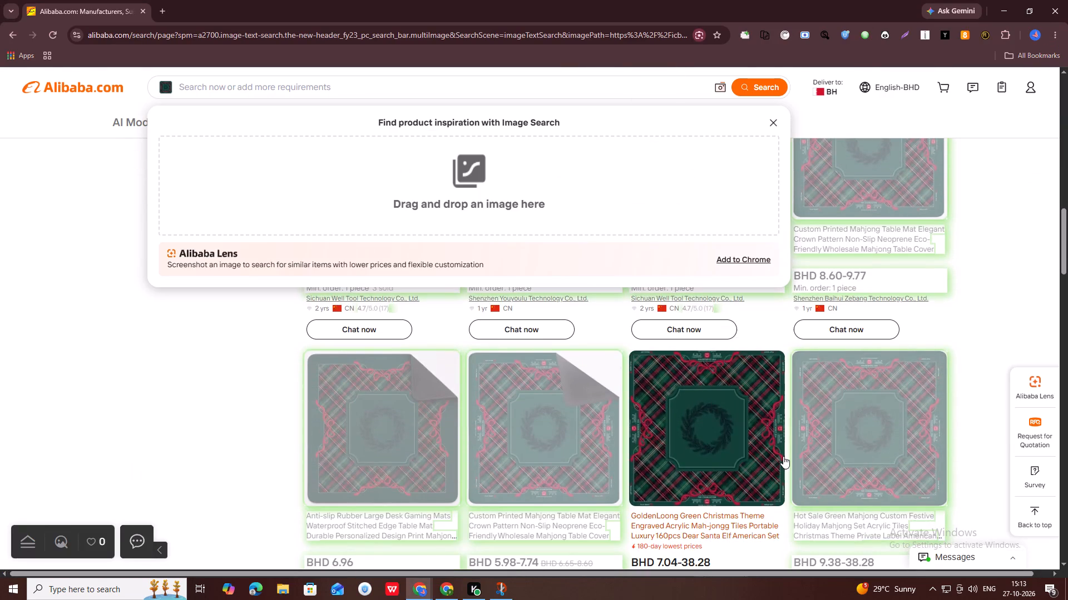
key("alt+Tab")
left_click(528, 249, "alt")
left_click(509, 466)
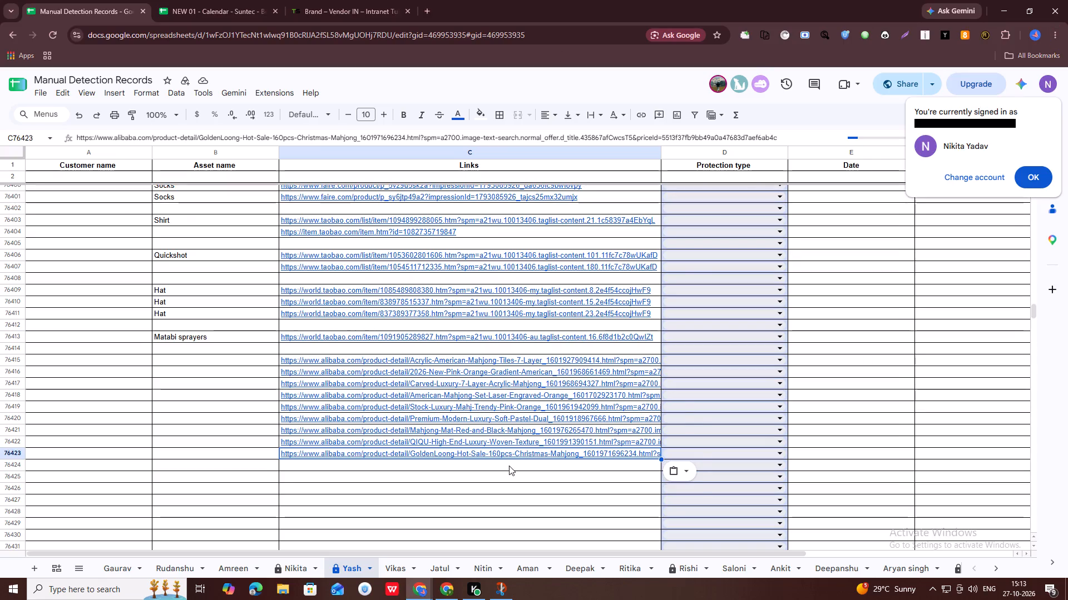
key("ctrl+v")
Look through the remaining Alibaba image search results on this page for unflagged copies of the green tartan wreath mat.
key("alt+Tab")
key("alt+Tab")
left_click(738, 249, "alt")
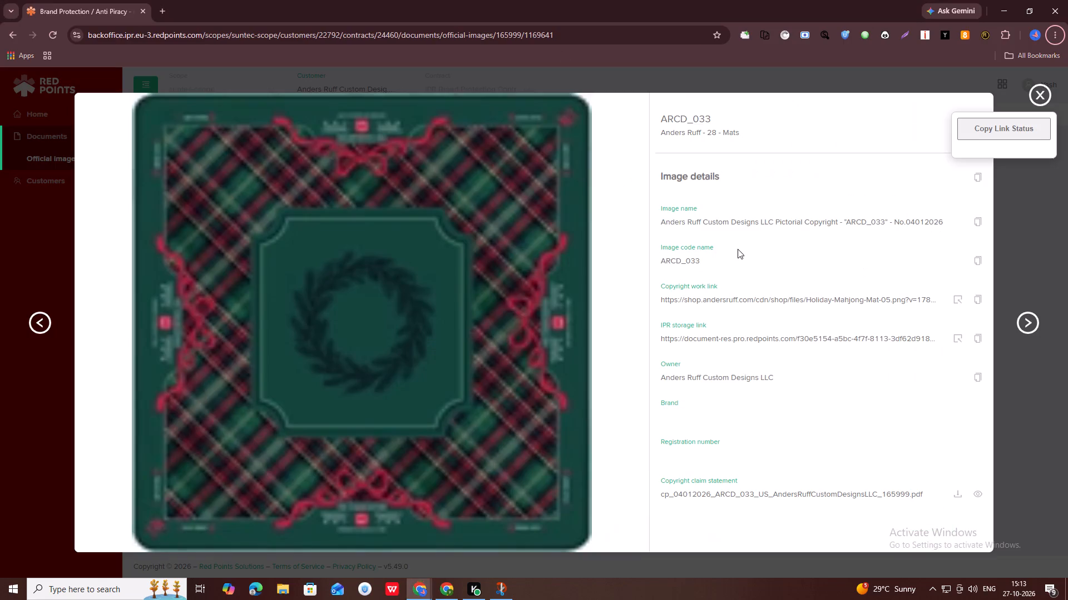
key("alt+Tab")
left_click(763, 248, "alt")
scroll(619, 407, "down", 3)
key("alt+Tab")
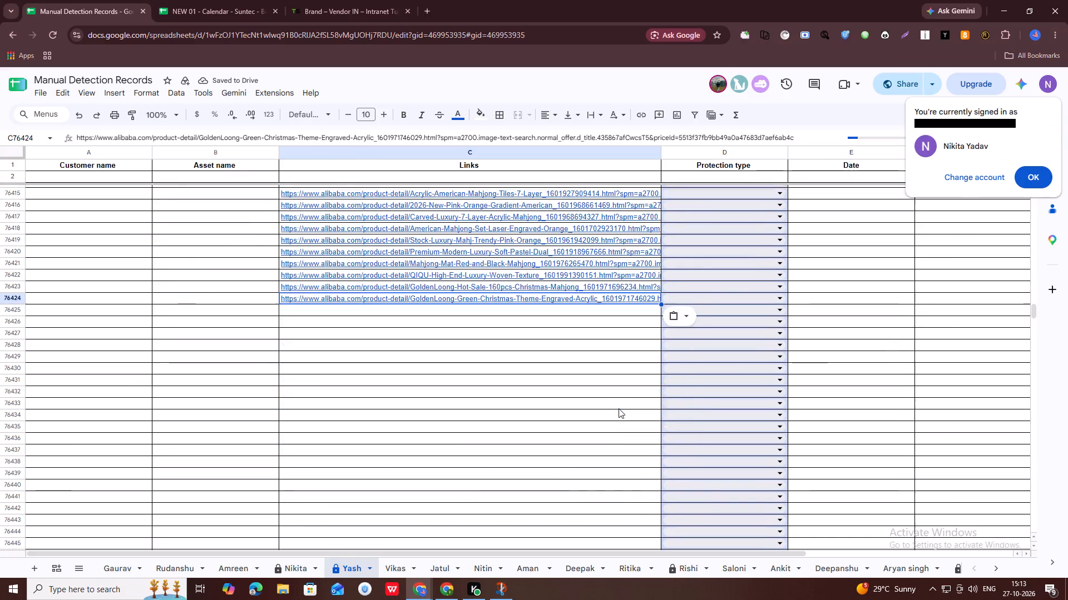
left_click(769, 256, "alt")
scroll(685, 457, "down", 12)
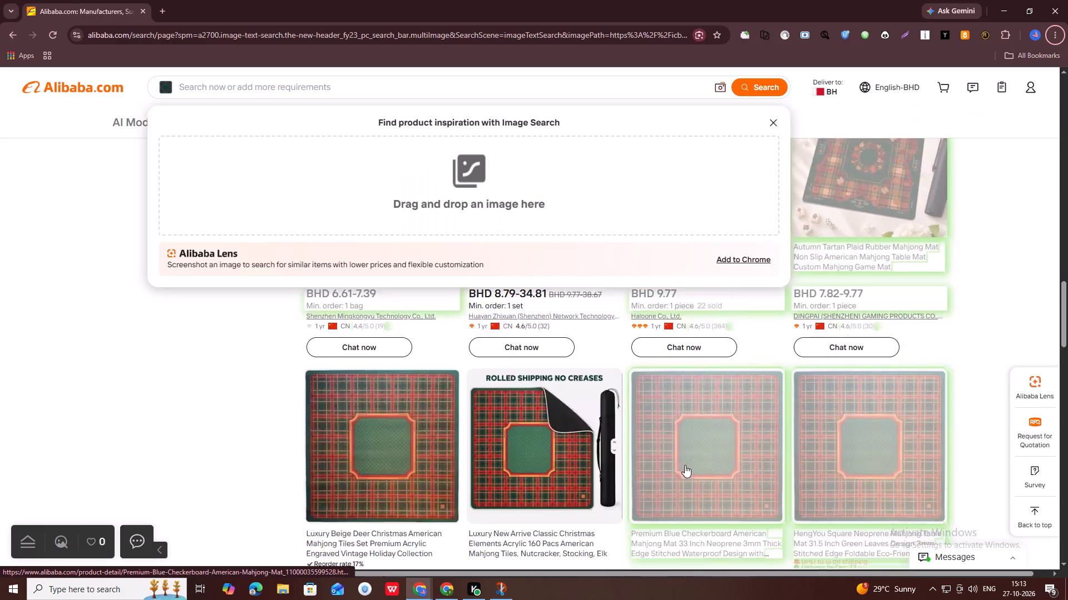
scroll(685, 465, "down", 12)
scroll(689, 473, "up", 1)
scroll(689, 473, "down", 8)
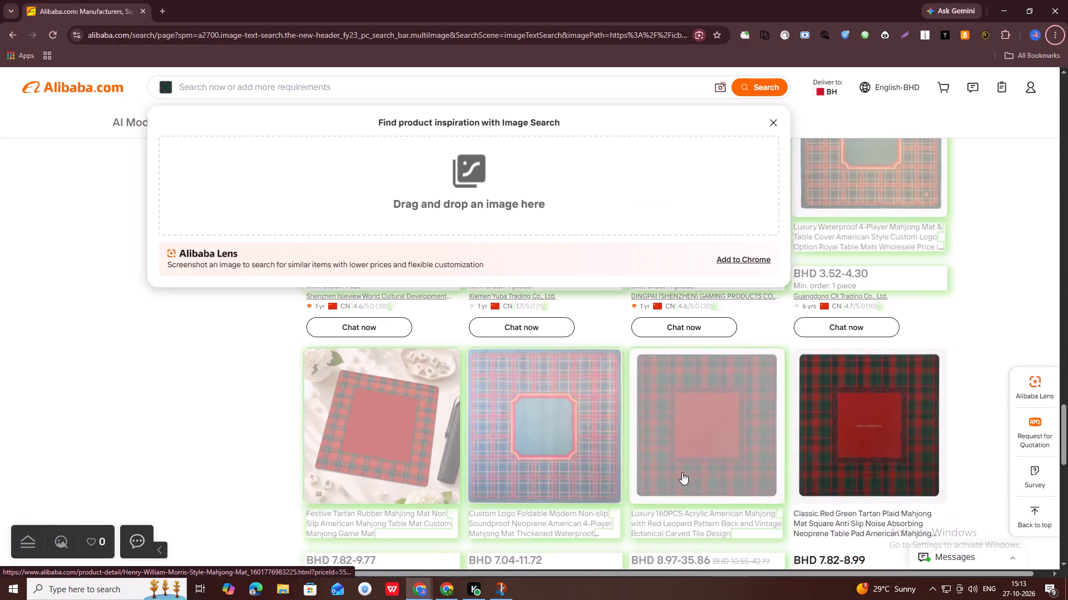
scroll(669, 450, "down", 17)
scroll(668, 450, "up", 3)
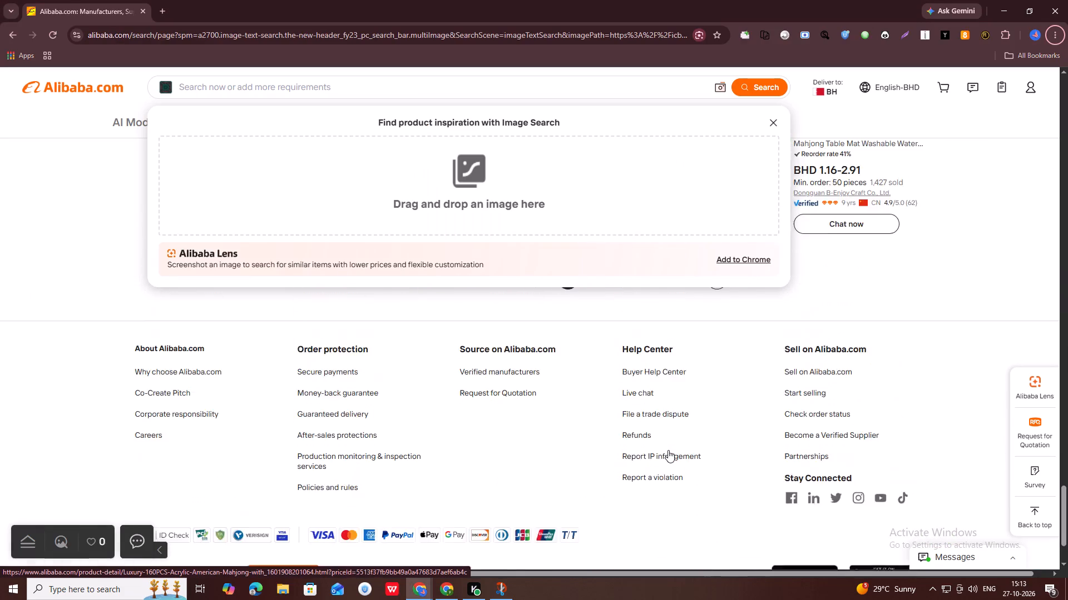
scroll(668, 450, "up", 2)
Examine the next page of Alibaba image search results for listings that copy the green tartan wreath mat ARCD_033.
left_click(601, 454)
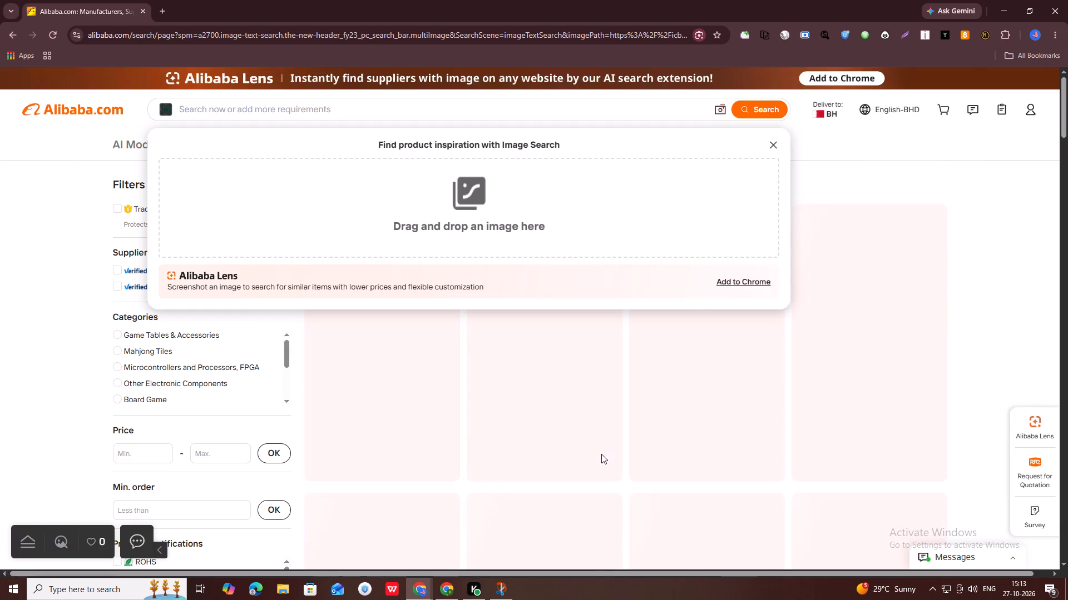
left_click(775, 143)
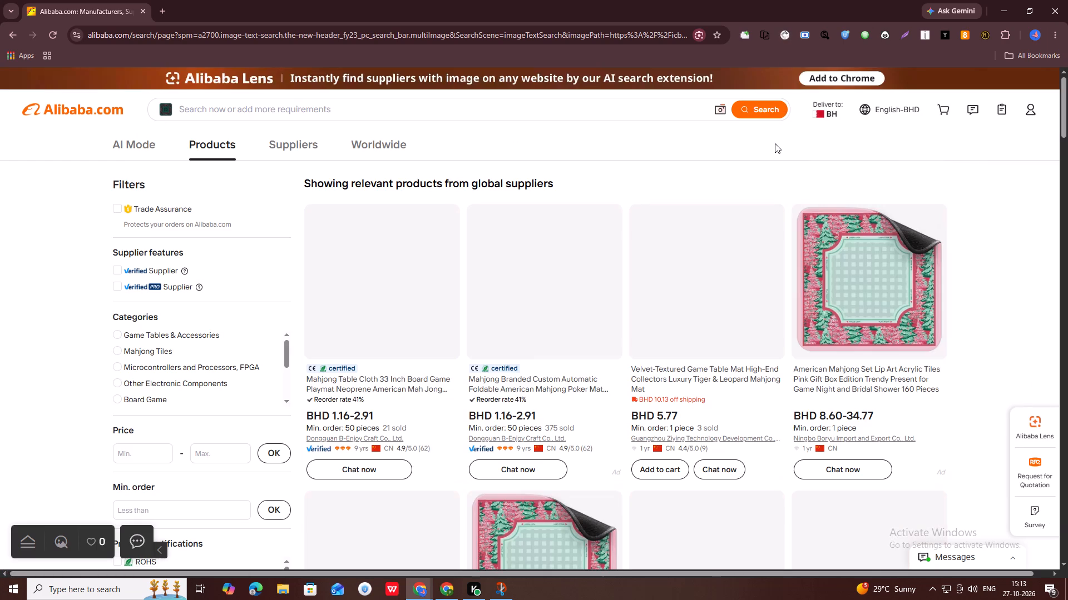
scroll(787, 393, "down", 10)
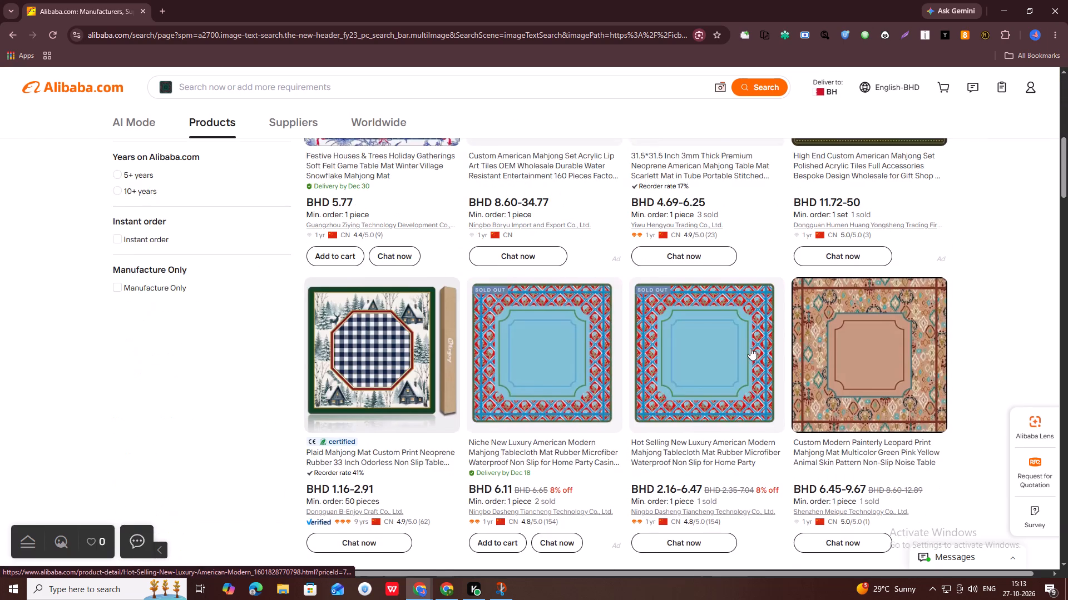
scroll(750, 348, "down", 20)
scroll(750, 348, "down", 4)
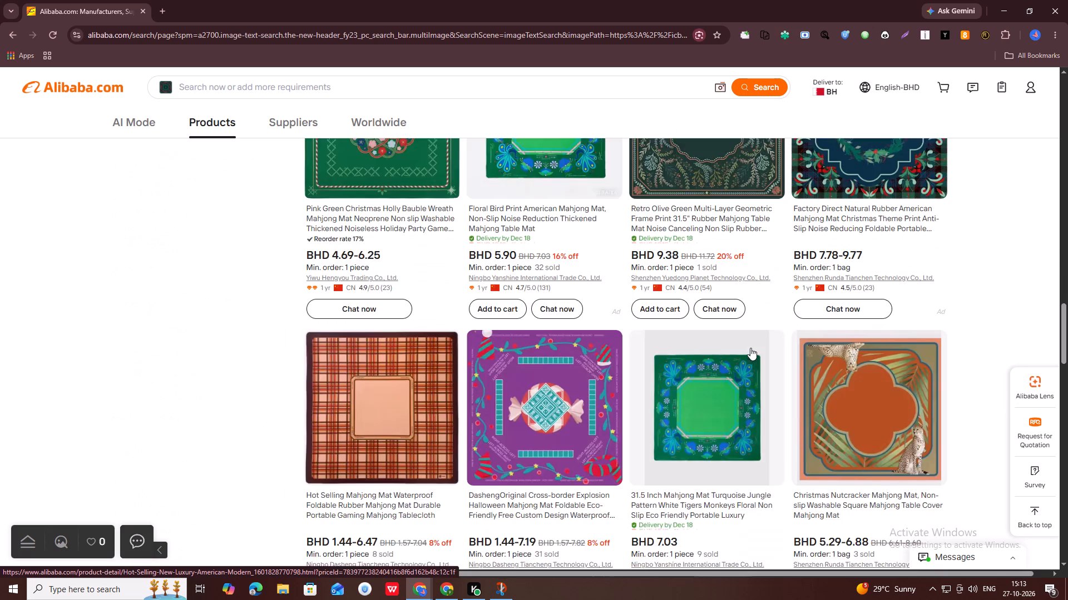
scroll(750, 348, "down", 14)
scroll(750, 348, "down", 7)
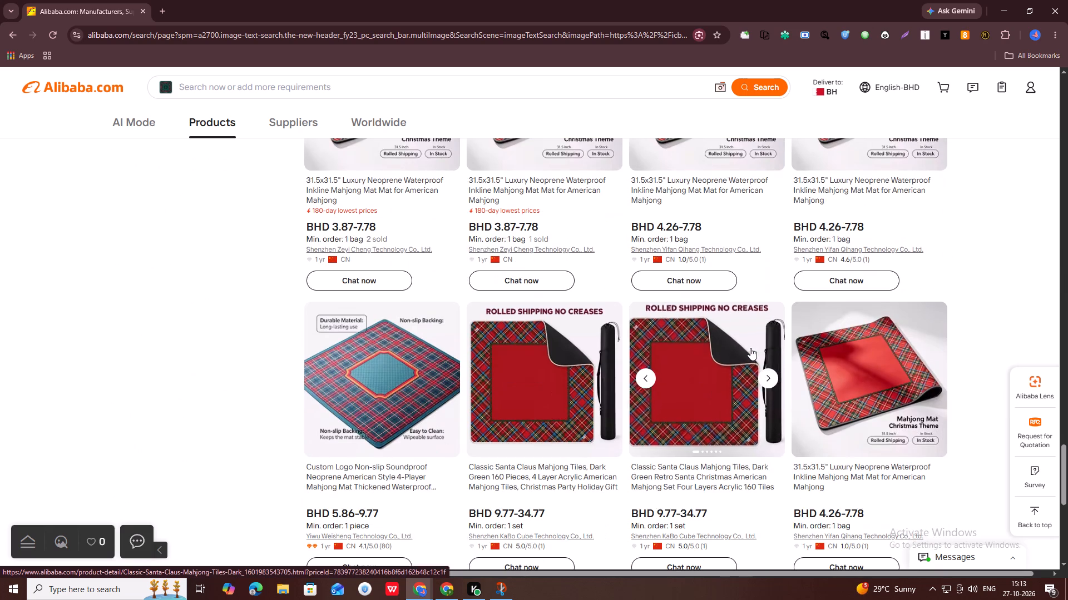
scroll(750, 348, "down", 7)
scroll(745, 366, "up", 17)
scroll(745, 366, "up", 20)
scroll(745, 366, "up", 4)
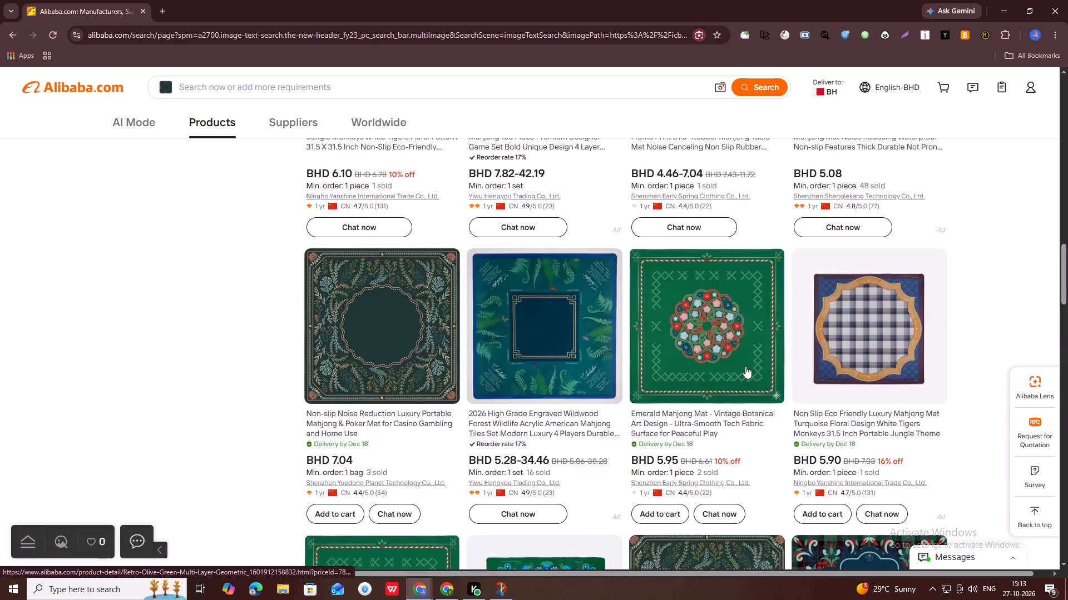
scroll(745, 366, "up", 20)
scroll(745, 366, "up", 16)
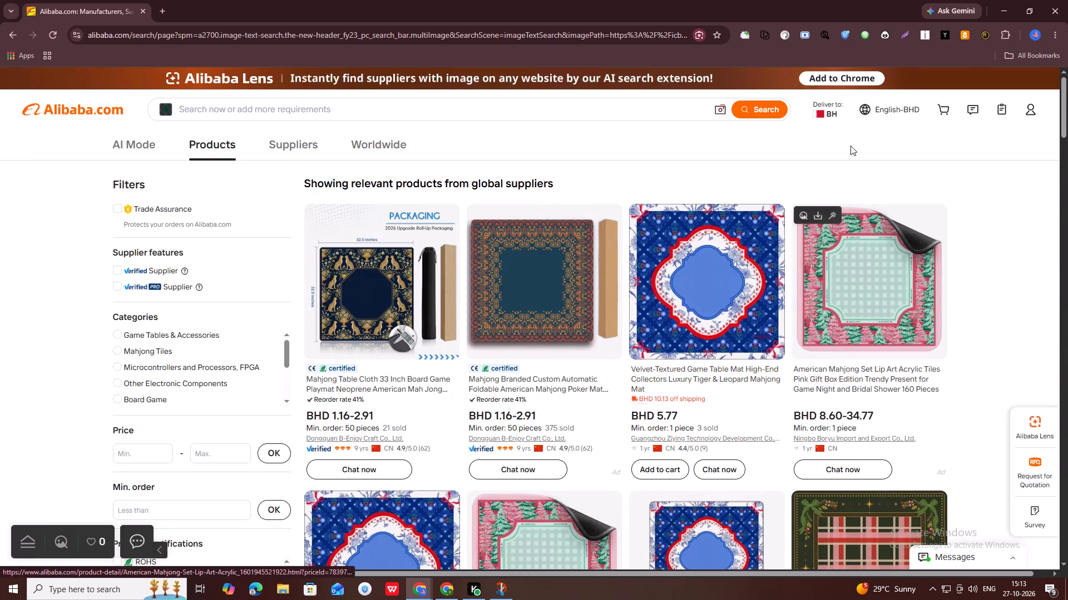
Run an Alibaba image search with the official red tartan mat image ARCD_042 from the Red Points Official images.
left_click(715, 112)
key("alt+Tab")
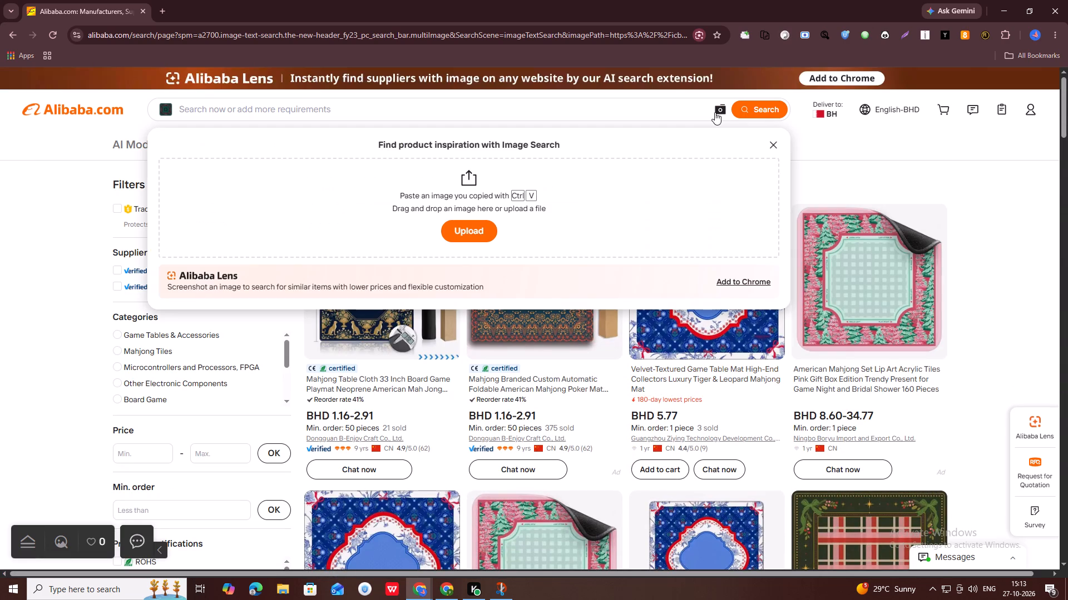
left_click(802, 246, "alt")
key("Escape")
left_click(1037, 101)
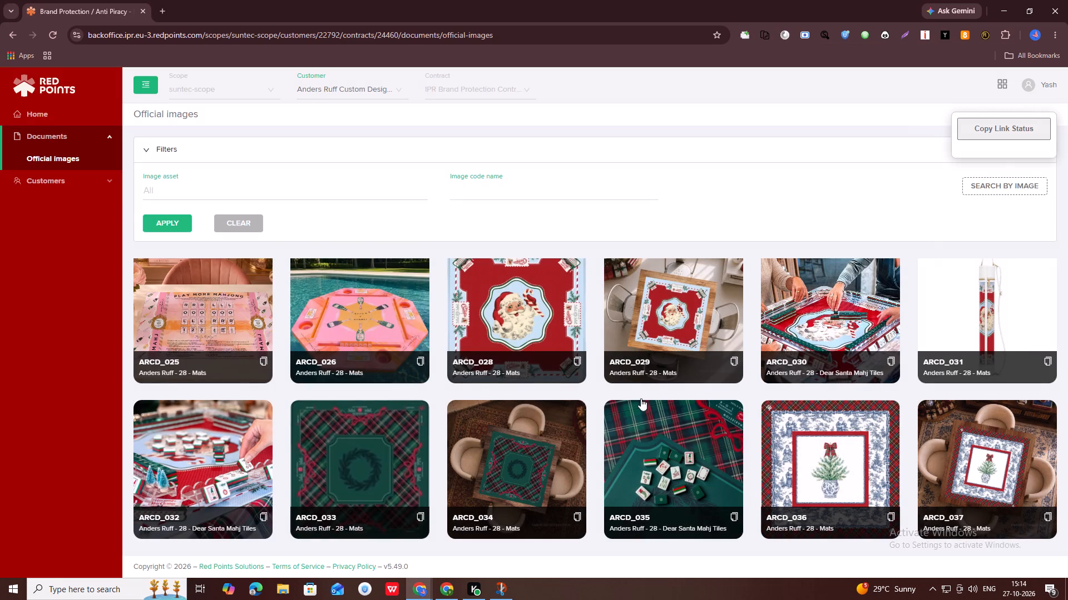
scroll(548, 509, "down", 2)
scroll(673, 491, "down", 1)
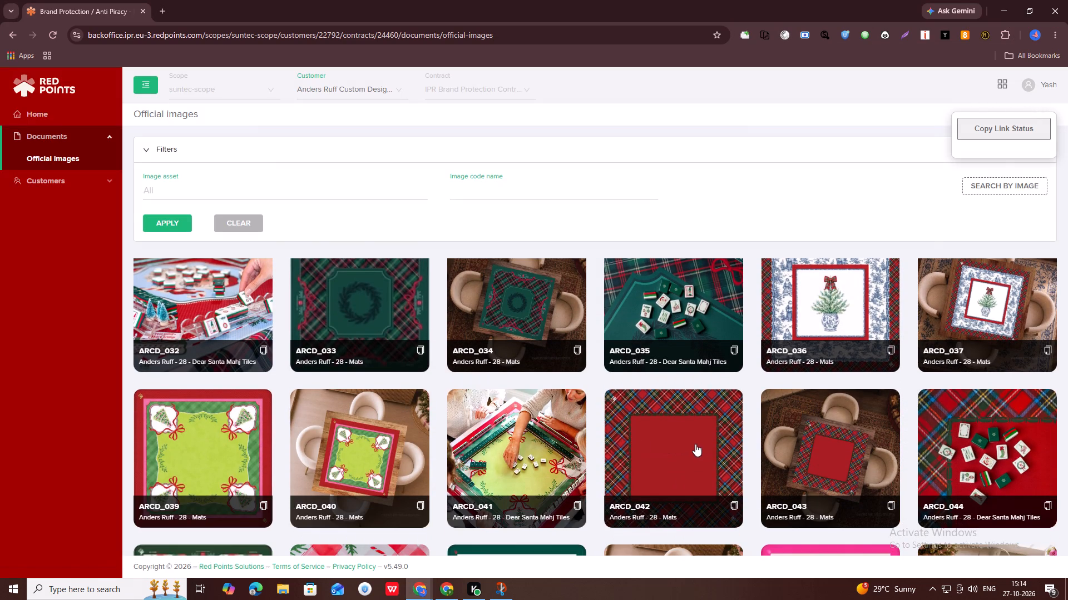
left_click(691, 443)
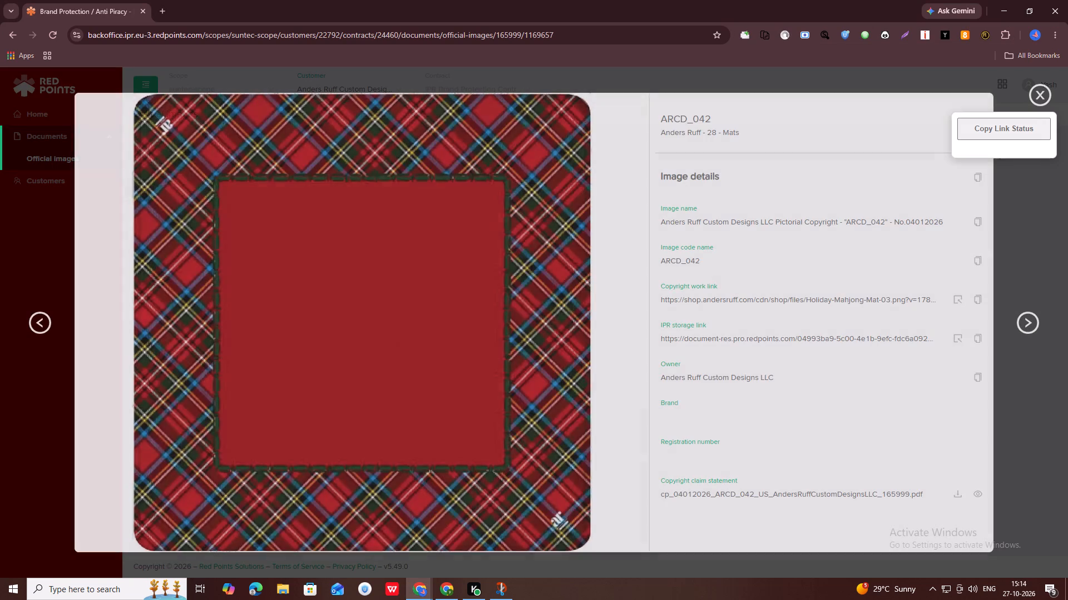
left_click_drag(480, 374, 504, 373)
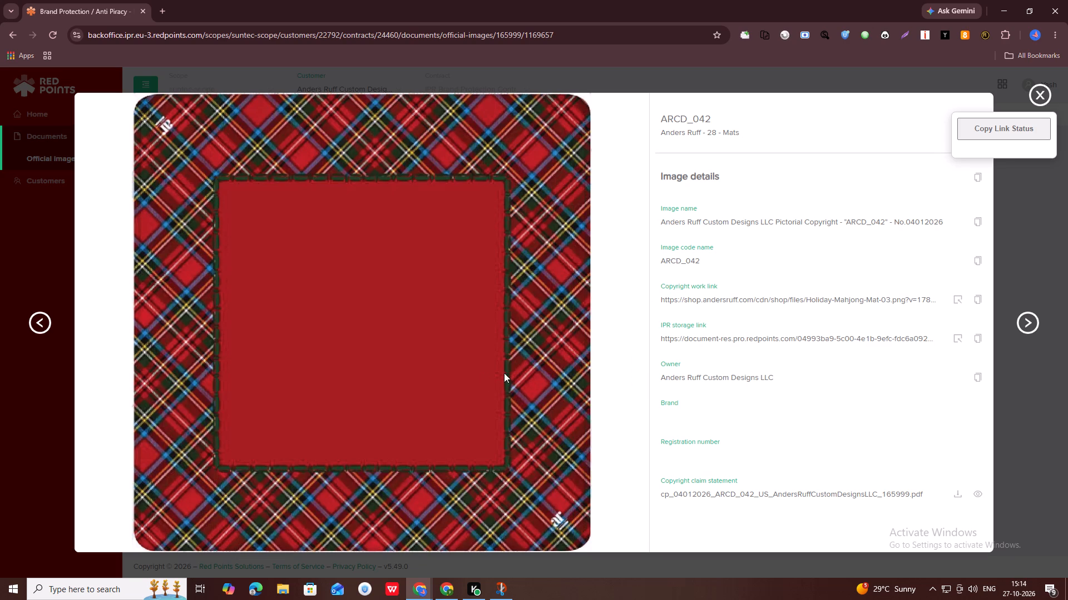
left_click_drag(504, 373, 539, 218)
key("alt+Tab")
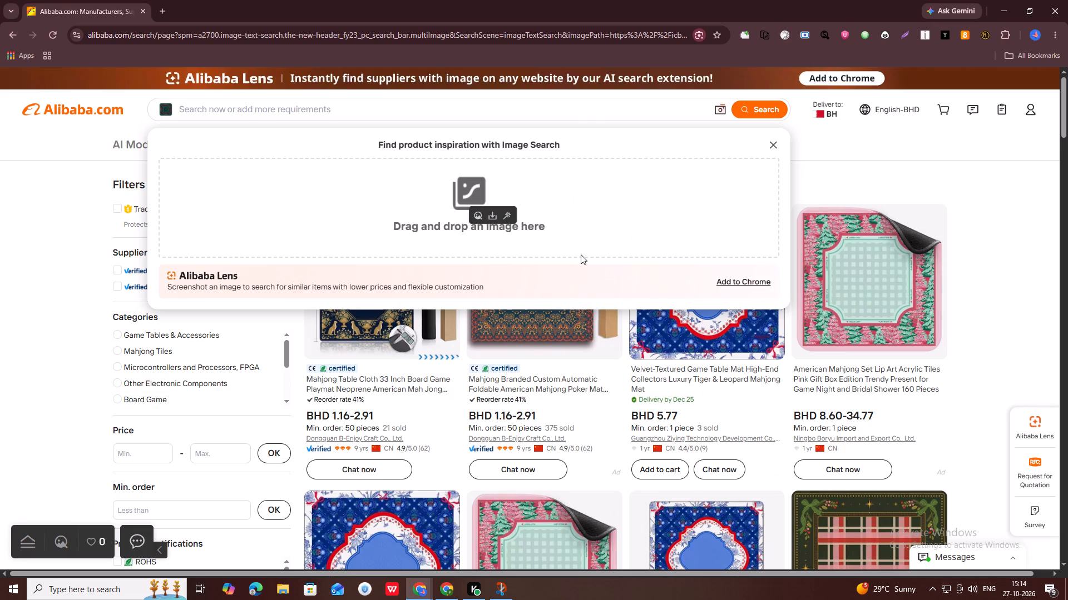
key("alt+Tab")
left_click_drag(396, 334, 540, 254)
key("alt+Tab")
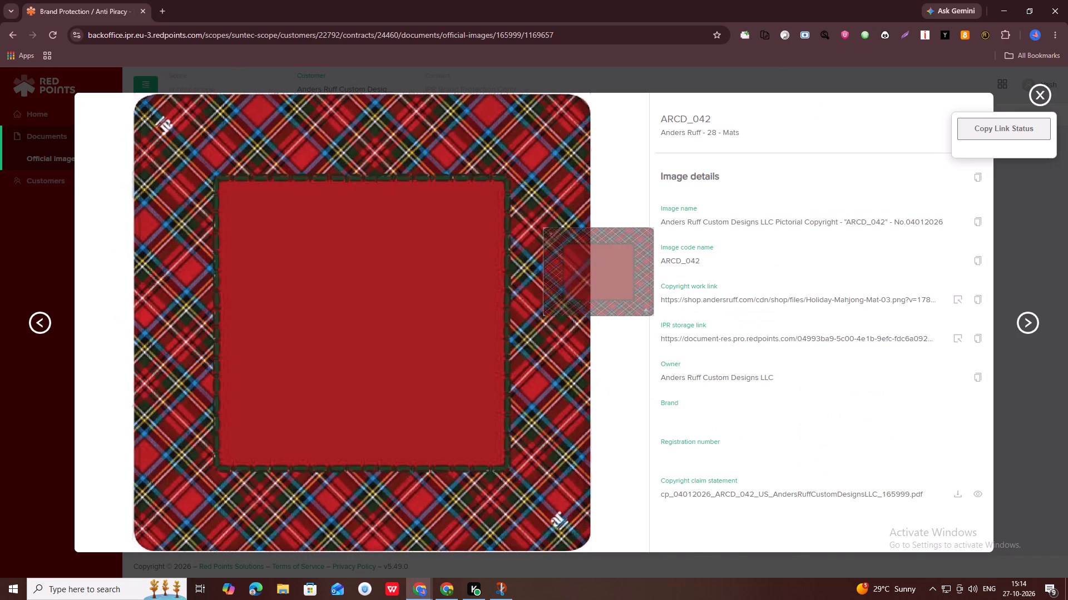
left_click_drag(540, 254, 500, 189)
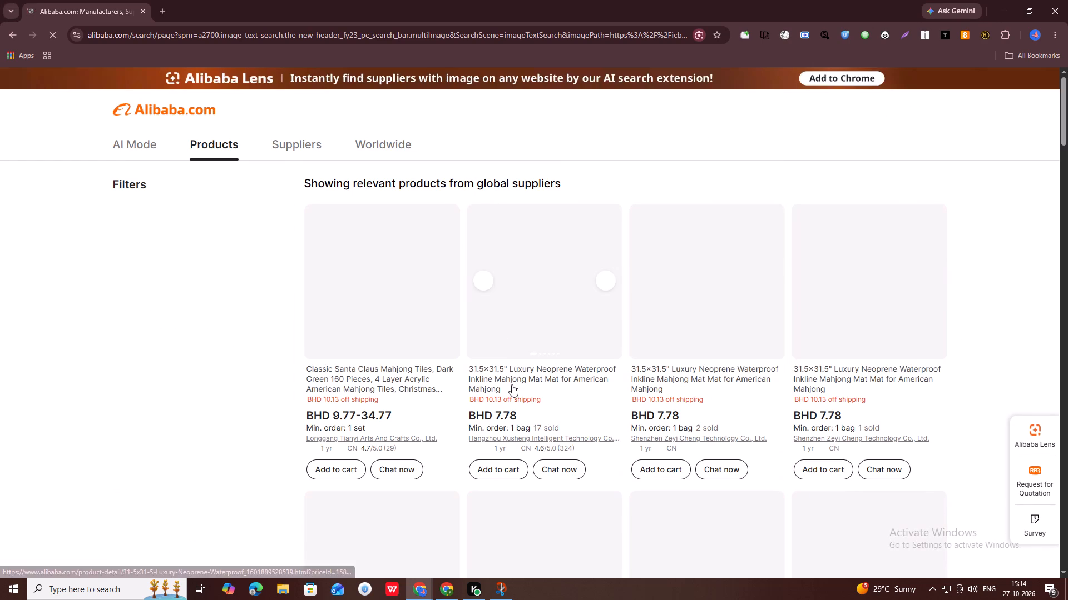
Scan the Alibaba image search results for listings that copy the red tartan mat ARCD_042.
scroll(512, 353, "down", 11)
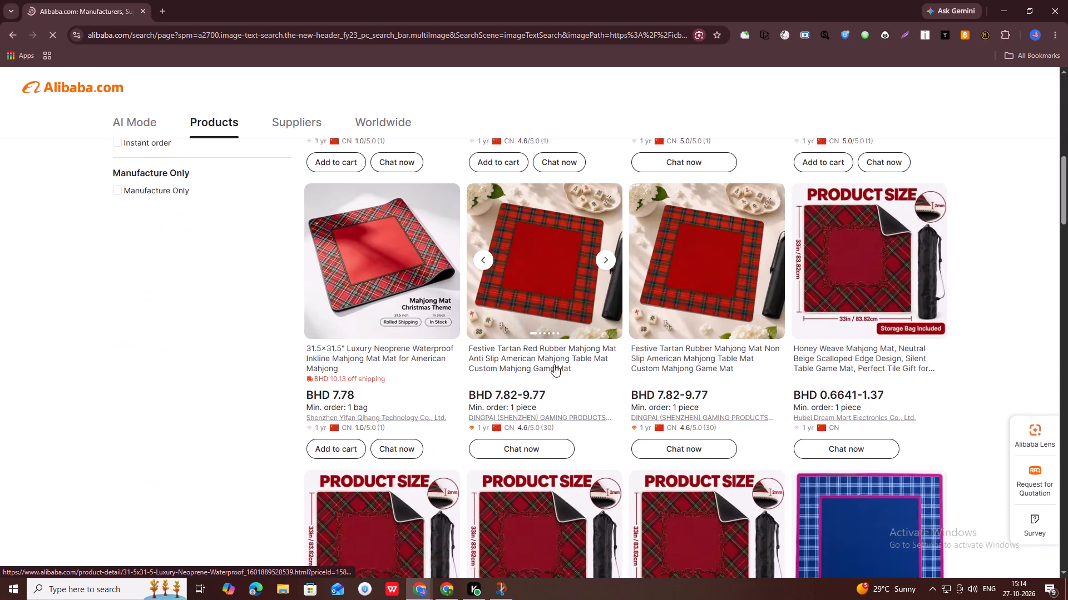
scroll(554, 364, "down", 15)
scroll(554, 364, "up", 13)
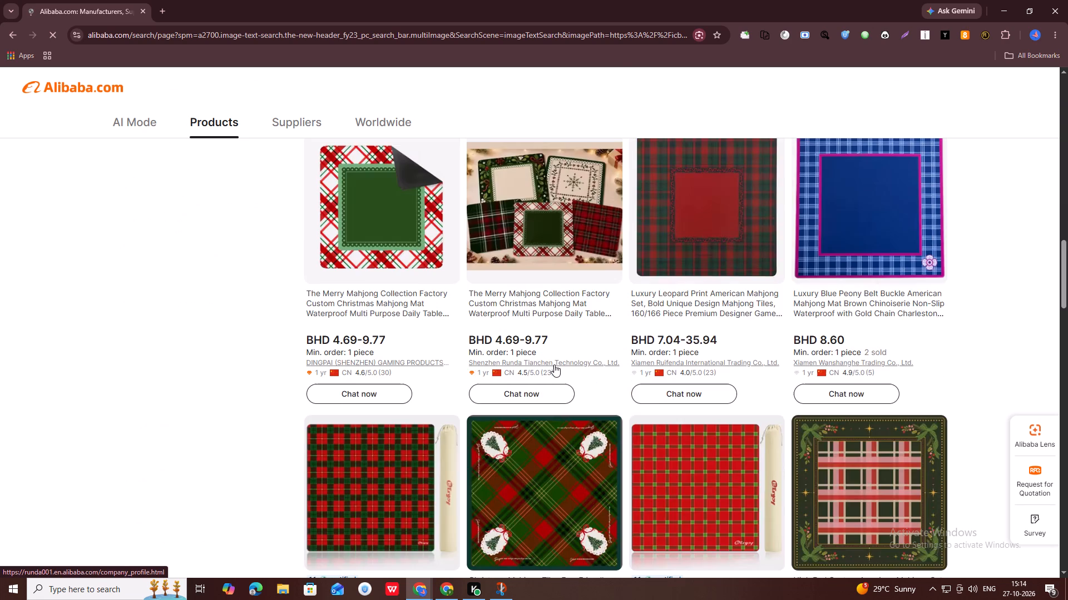
scroll(554, 364, "up", 20)
scroll(554, 364, "up", 8)
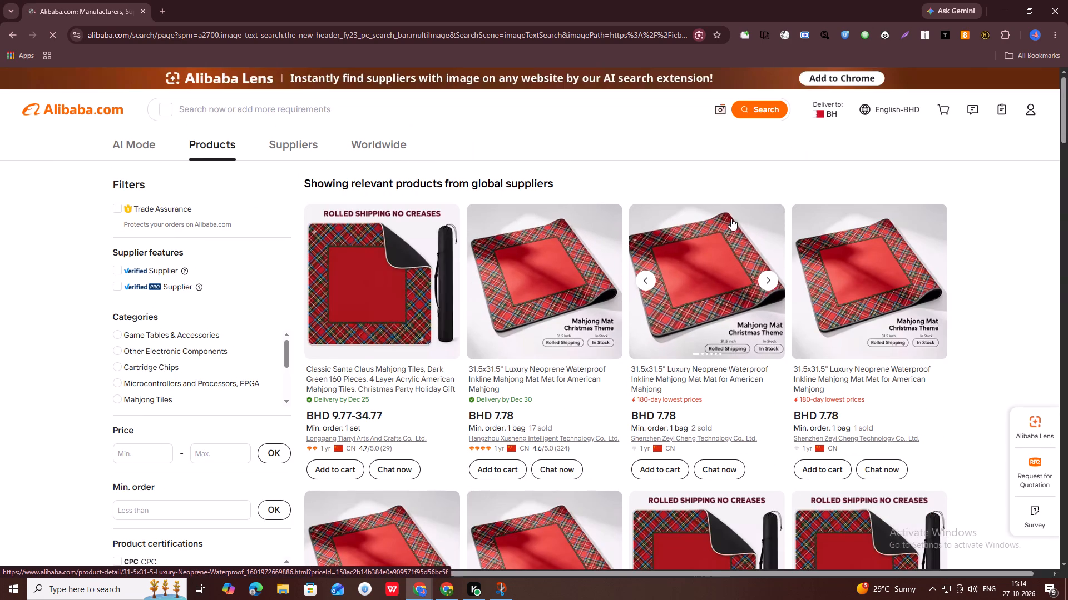
Change the Alibaba delivery location to Comoros and save it.
left_click(836, 103)
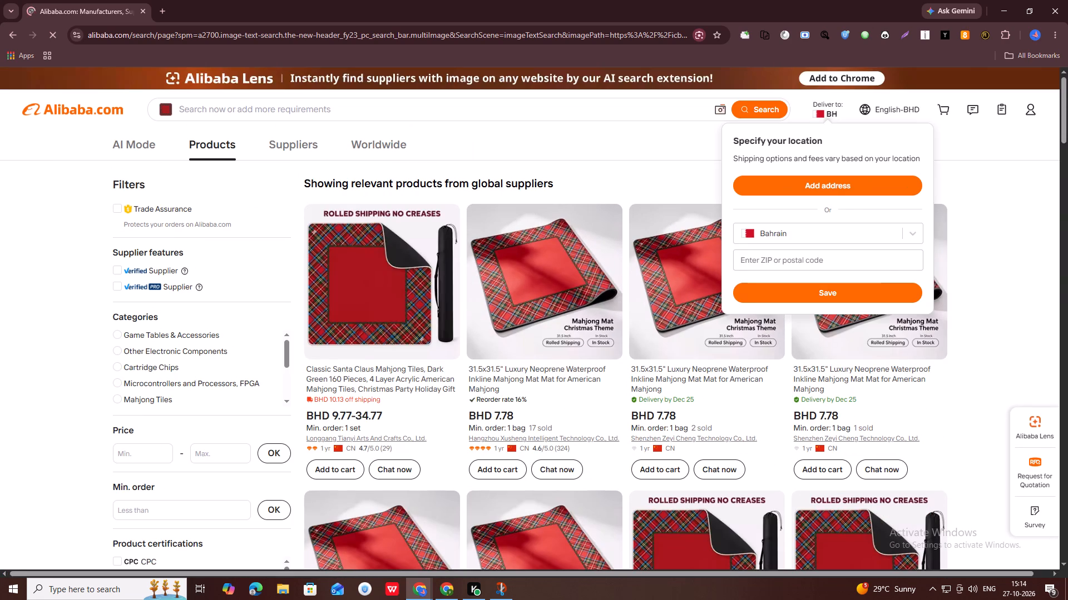
left_click(918, 231)
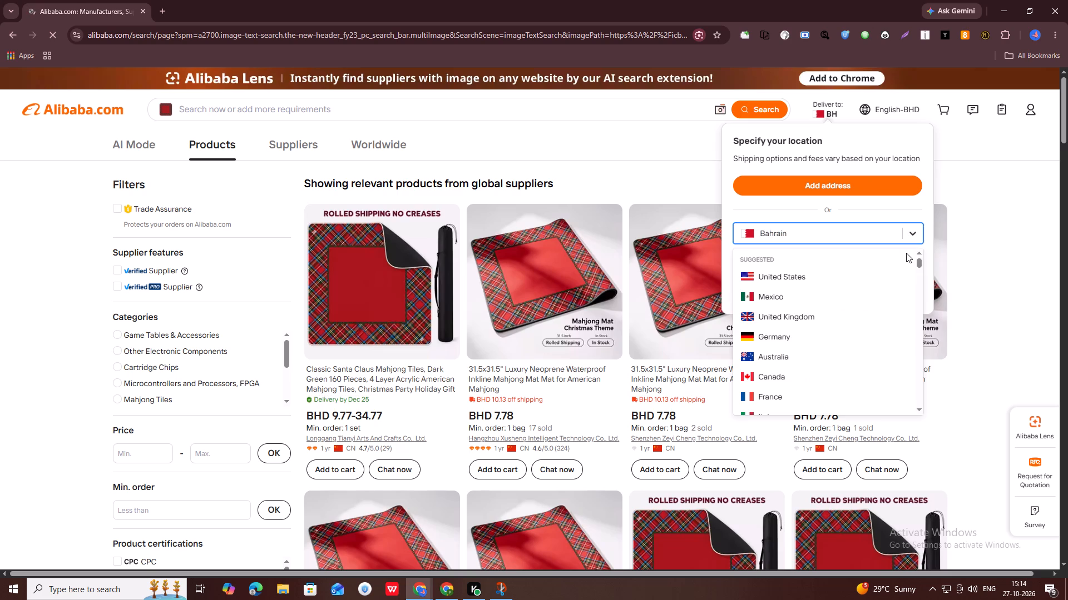
scroll(803, 299, "down", 16)
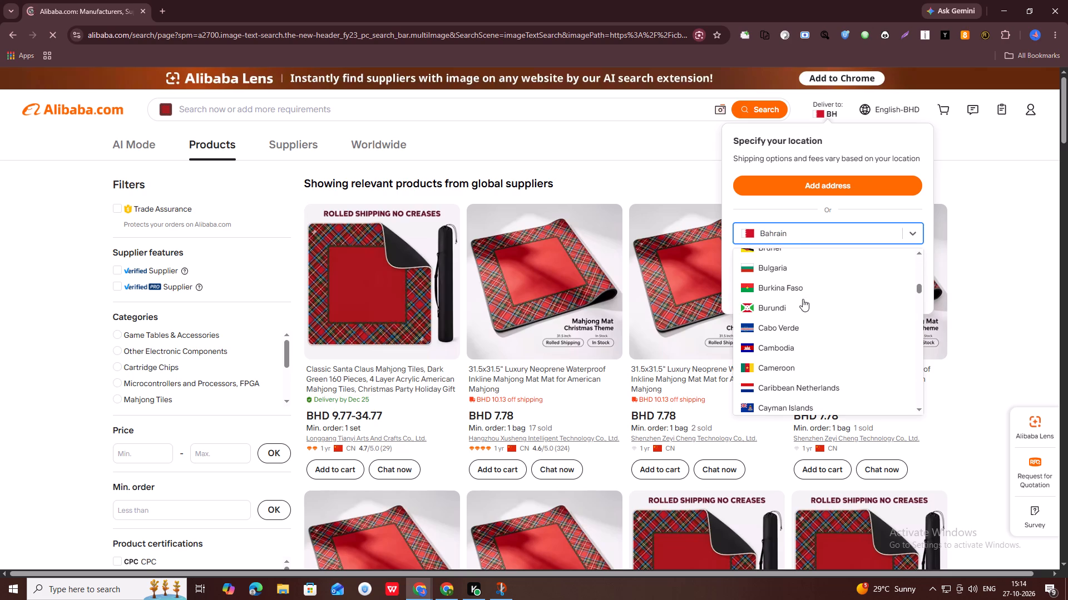
scroll(802, 306, "down", 5)
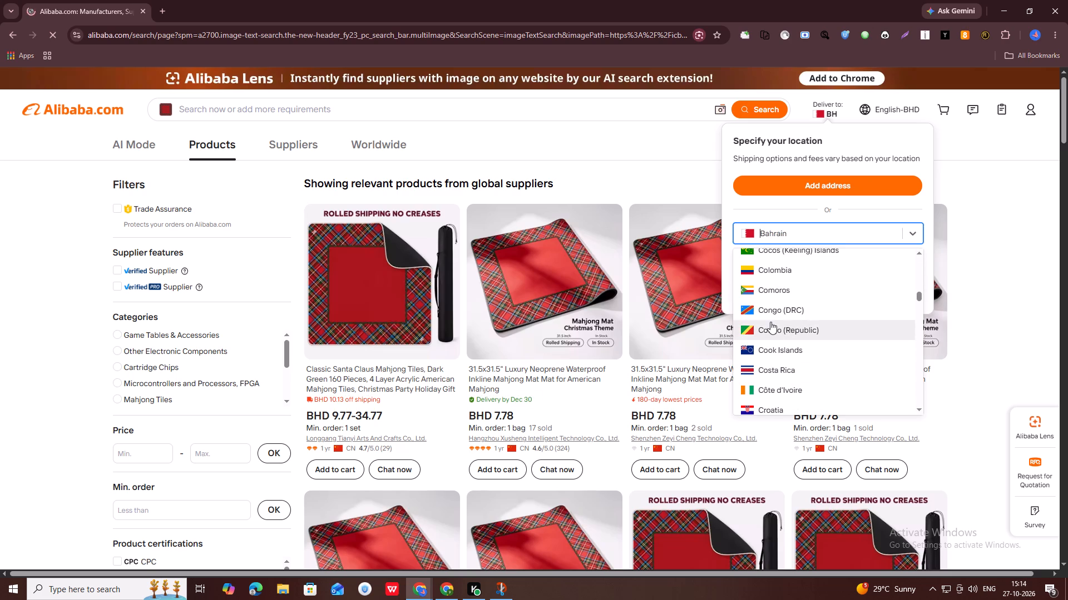
left_click(772, 289)
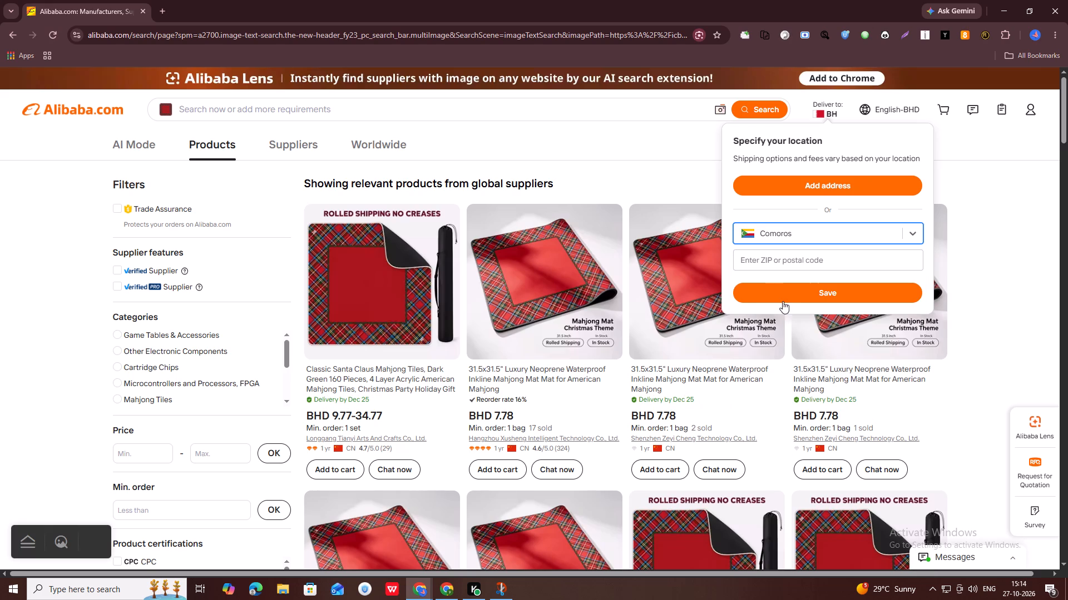
left_click(788, 295)
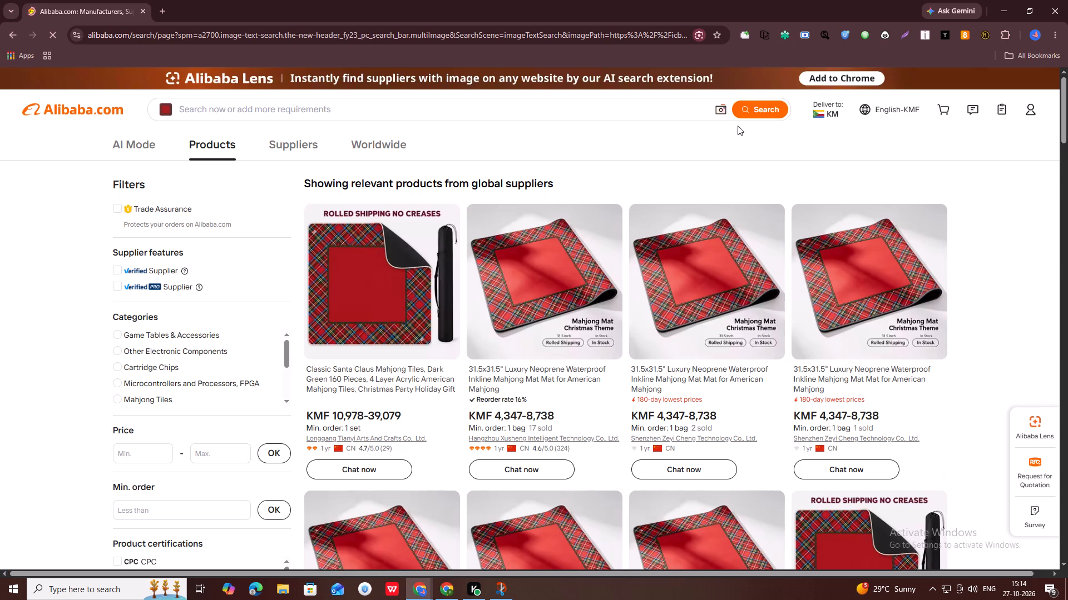
Run the Alibaba image search again with the official red tartan mat image ARCD_042 from Red Points.
left_click(716, 111)
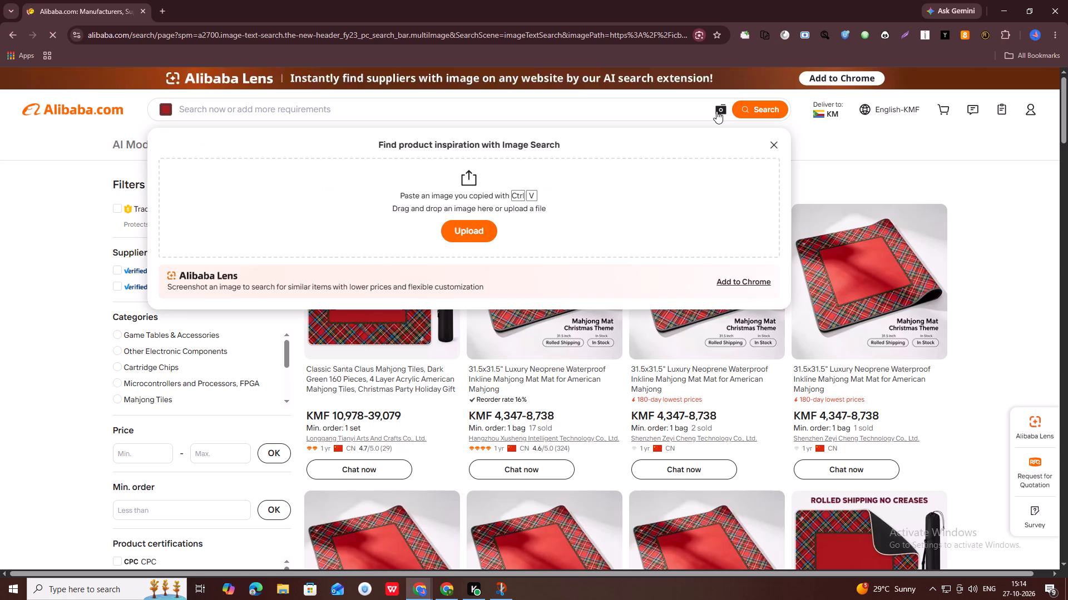
key("alt+Tab")
left_click_drag(455, 262, 814, 159)
key("alt+Tab")
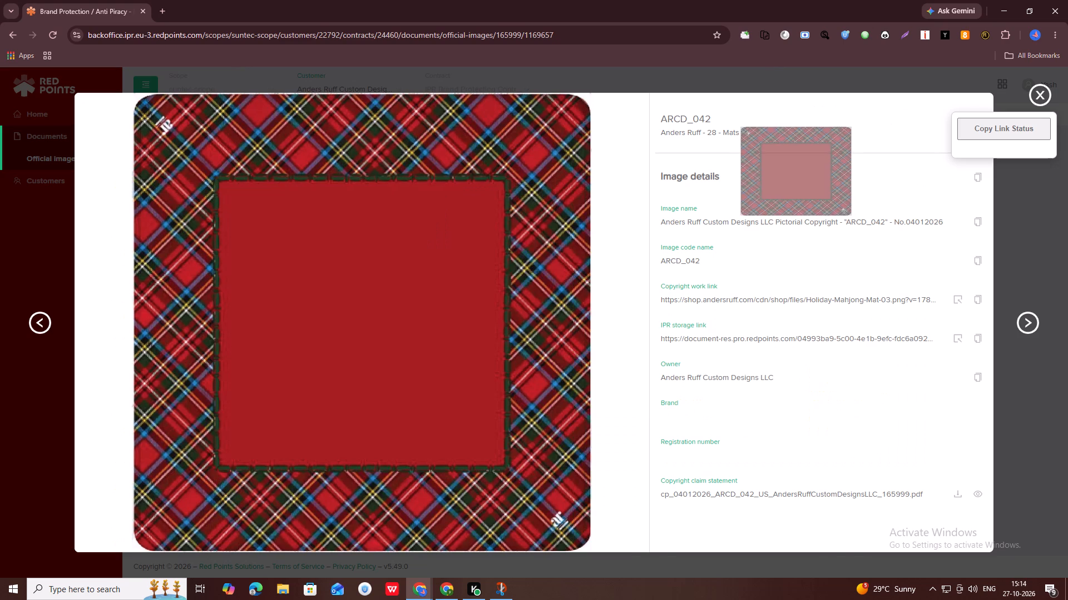
left_click_drag(814, 159, 517, 203)
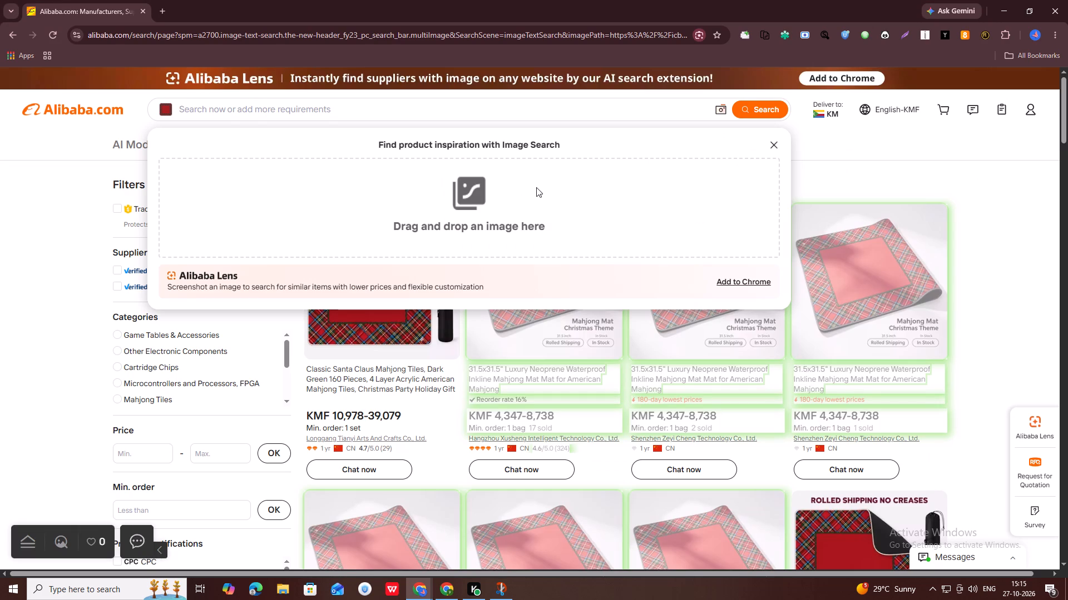
key("alt+Tab")
left_click_drag(448, 281, 508, 185)
key("alt+Tab")
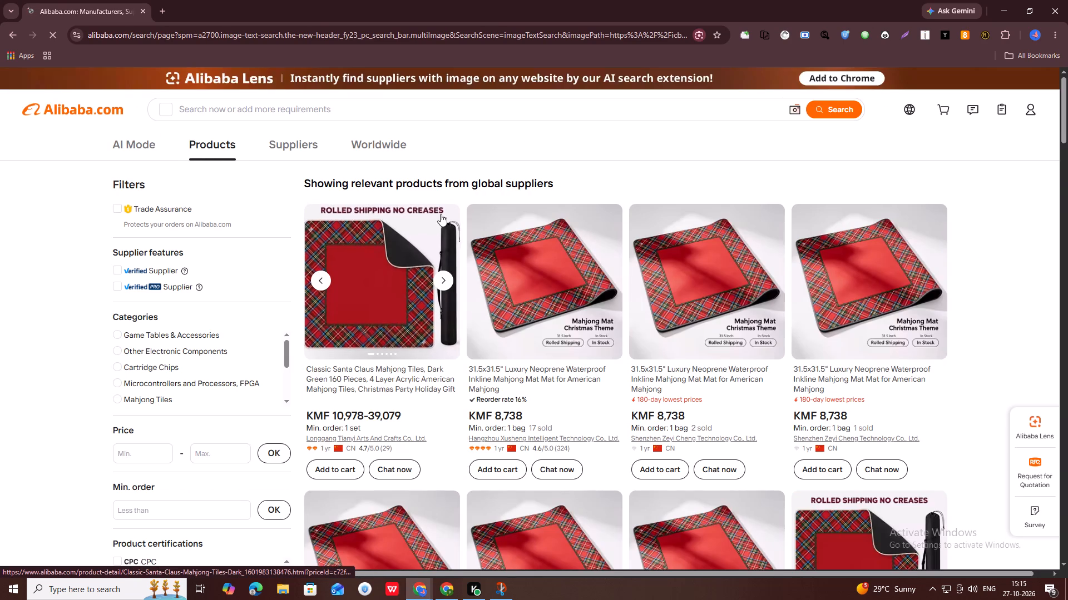
Look through the refreshed Alibaba results for unflagged copies of the red tartan mat.
scroll(573, 284, "down", 14)
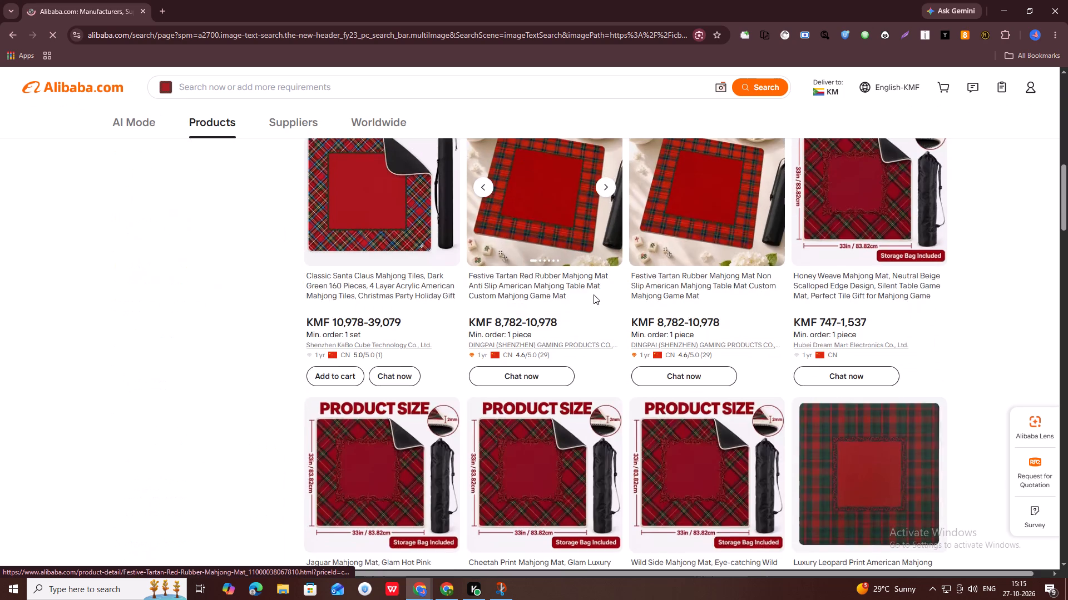
scroll(594, 294, "down", 3)
scroll(815, 327, "up", 2)
scroll(817, 301, "down", 12)
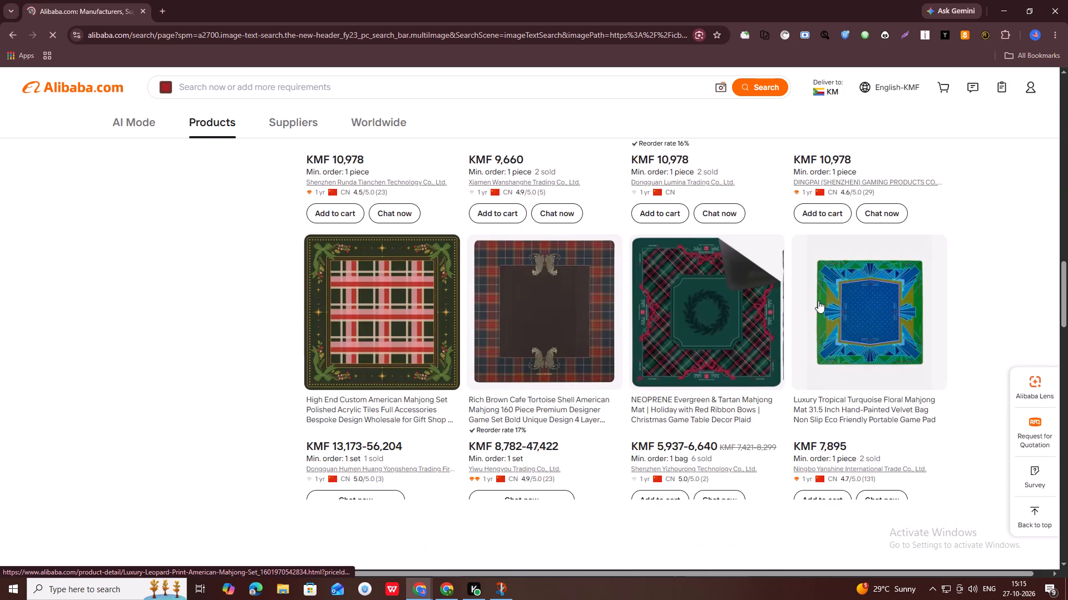
scroll(818, 301, "down", 6)
scroll(814, 309, "up", 6)
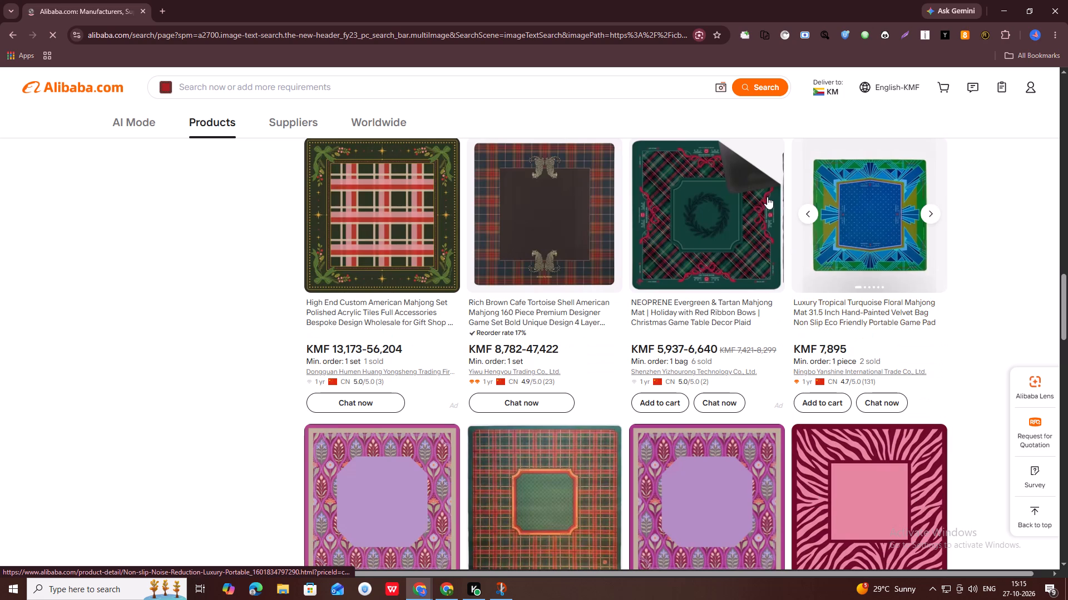
Page through the product photos of the NEOPRENE Evergreen & Tartan Mahjong Mat listing with red ribbon bows.
left_click(757, 217)
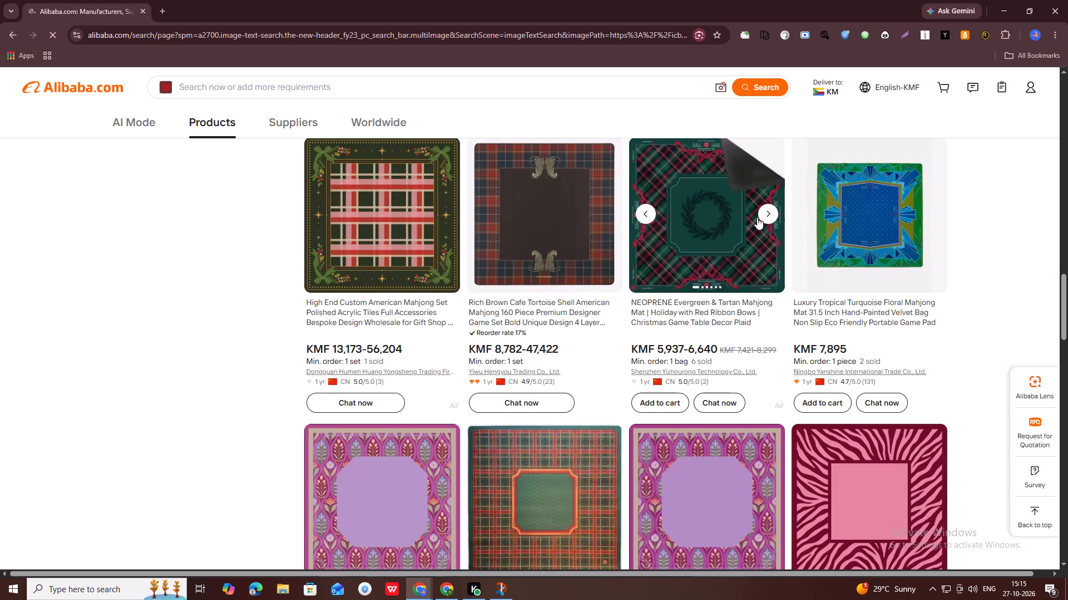
middle_click(240, 0)
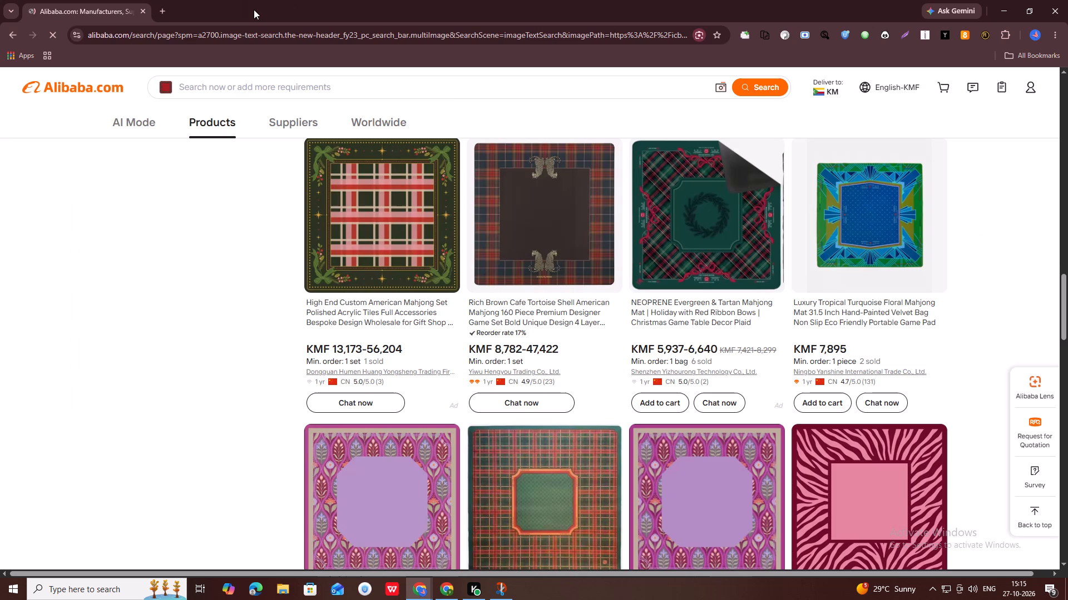
left_click(765, 212)
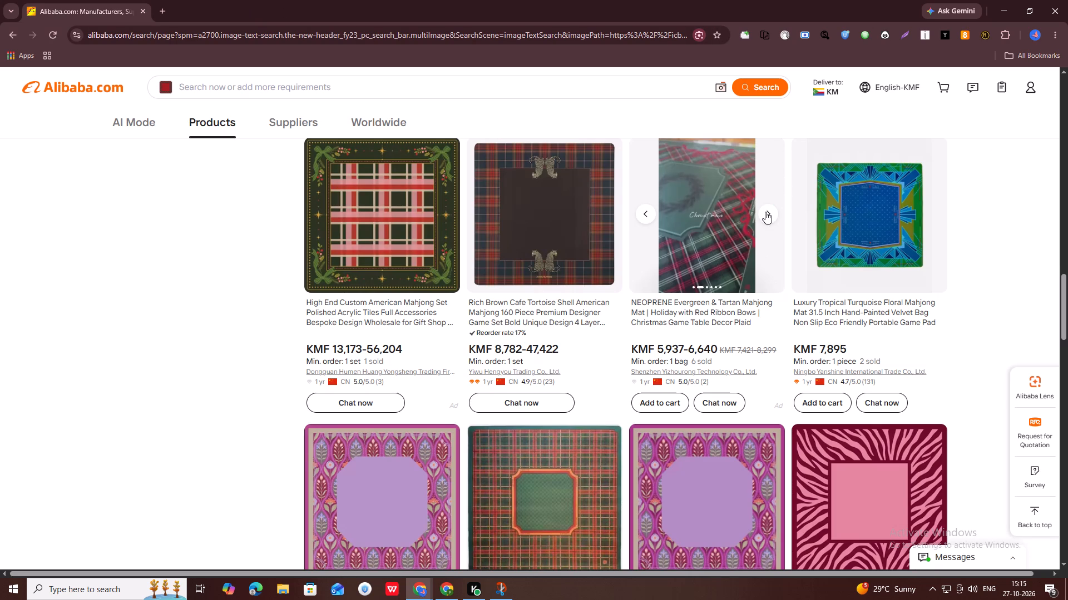
left_click(765, 212)
left_click(765, 212)
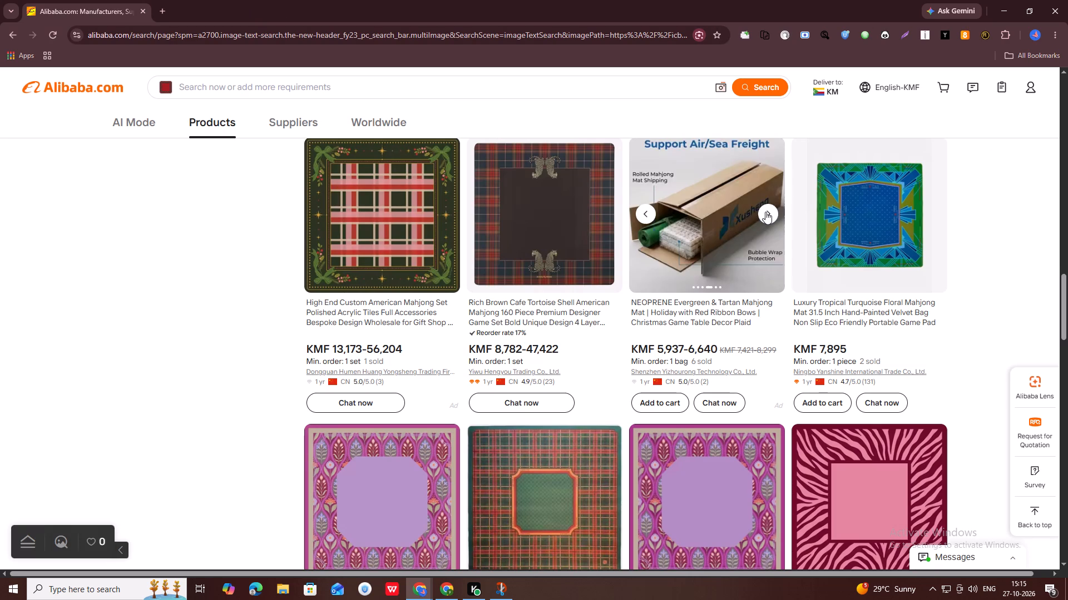
left_click(765, 212)
Check the rest of this Alibaba results page, including the flagged listings, for any unflagged copies of Anders Ruff mats.
scroll(765, 212, "down", 9)
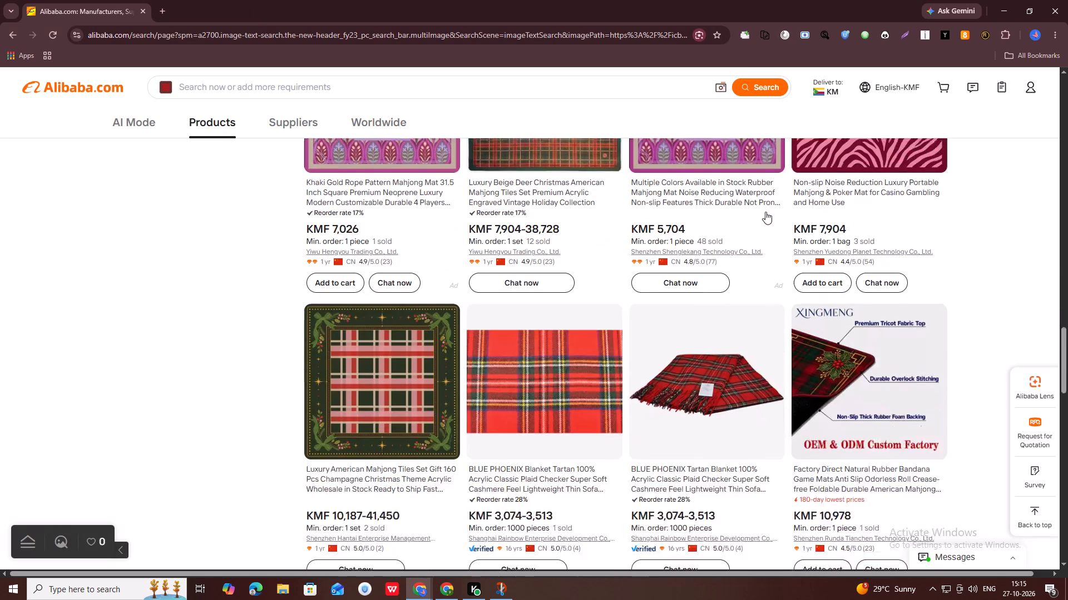
scroll(765, 212, "down", 13)
scroll(765, 209, "up", 2)
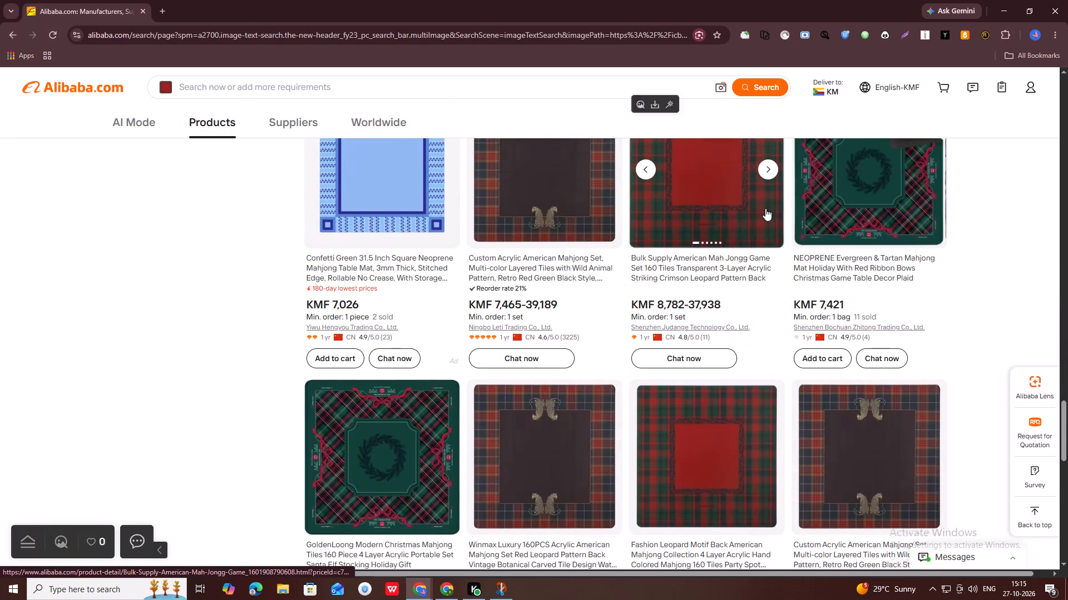
scroll(784, 218, "down", 4)
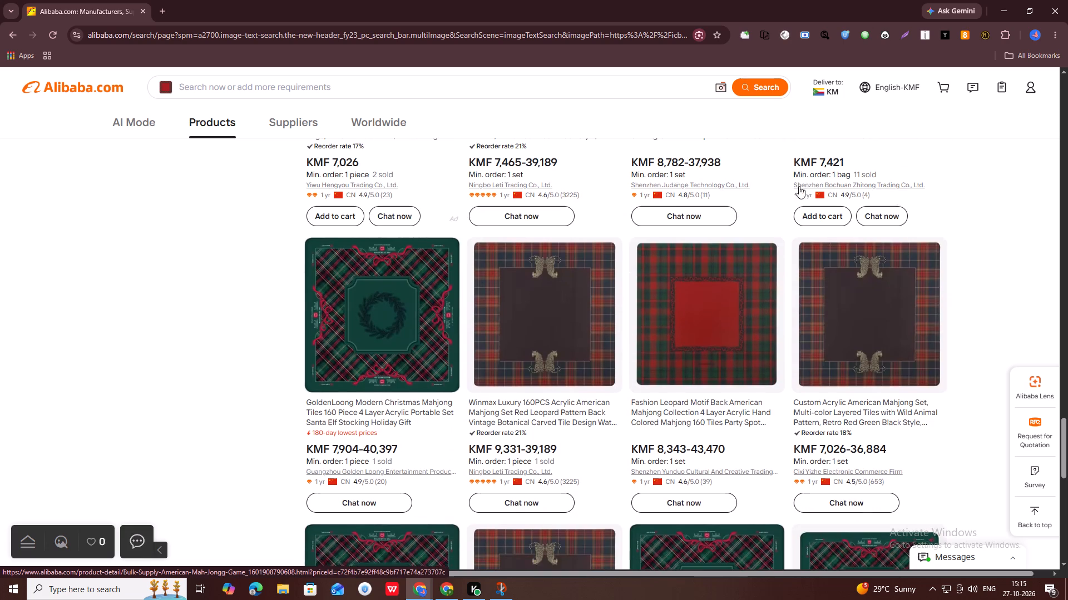
scroll(471, 384, "down", 4)
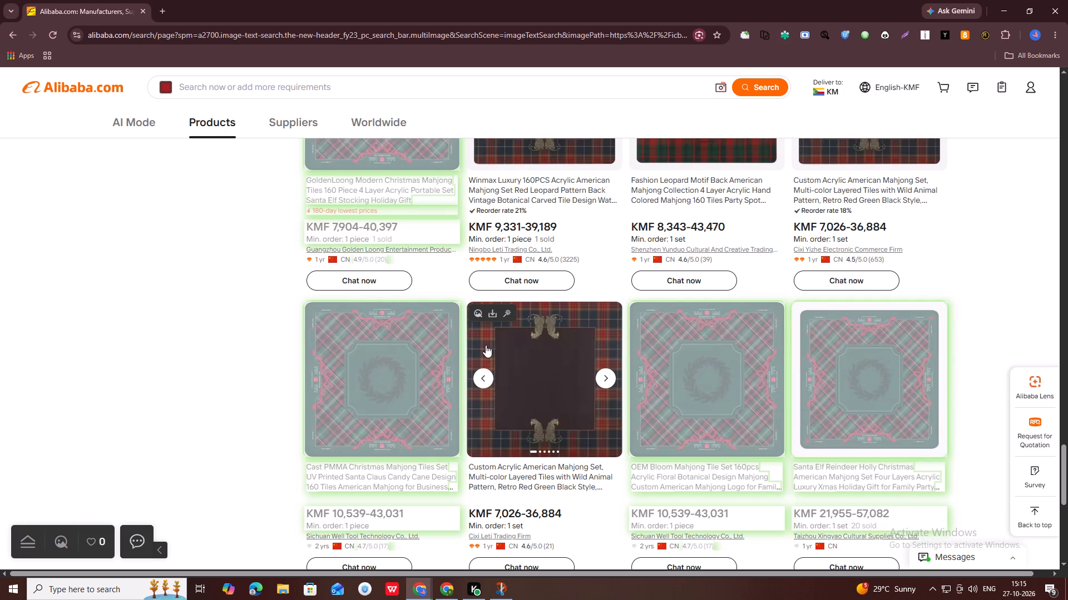
scroll(485, 341, "up", 7)
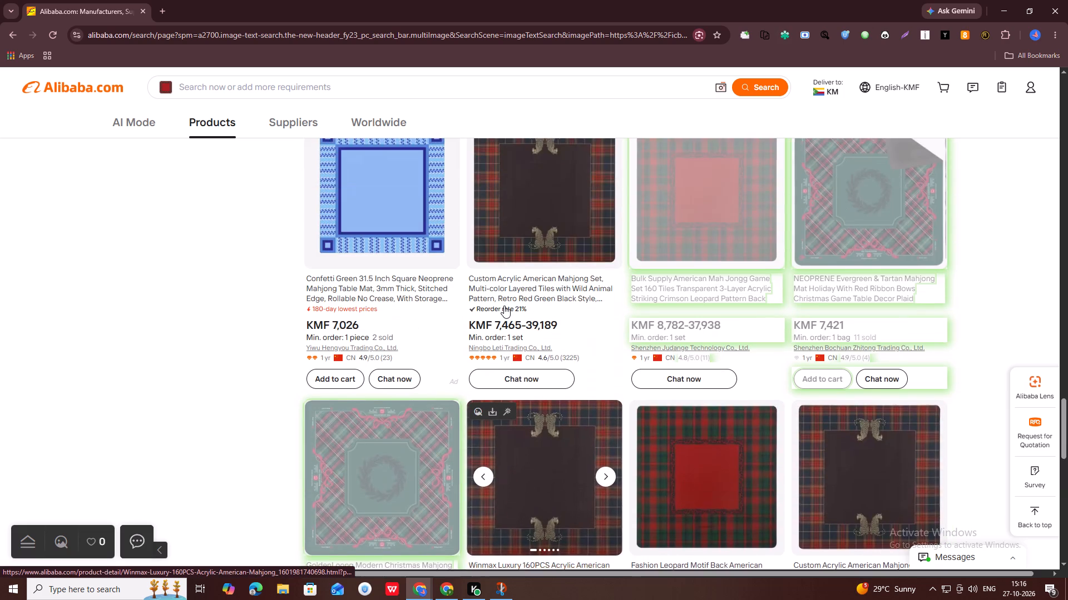
scroll(504, 306, "up", 2)
scroll(502, 305, "down", 15)
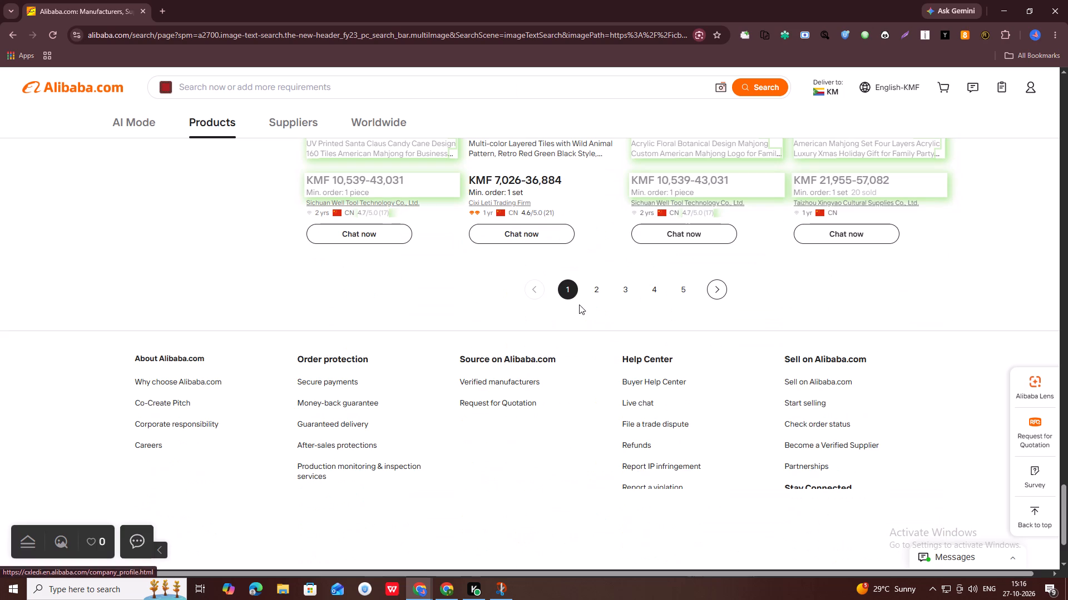
scroll(598, 290, "up", 20)
scroll(598, 290, "up", 17)
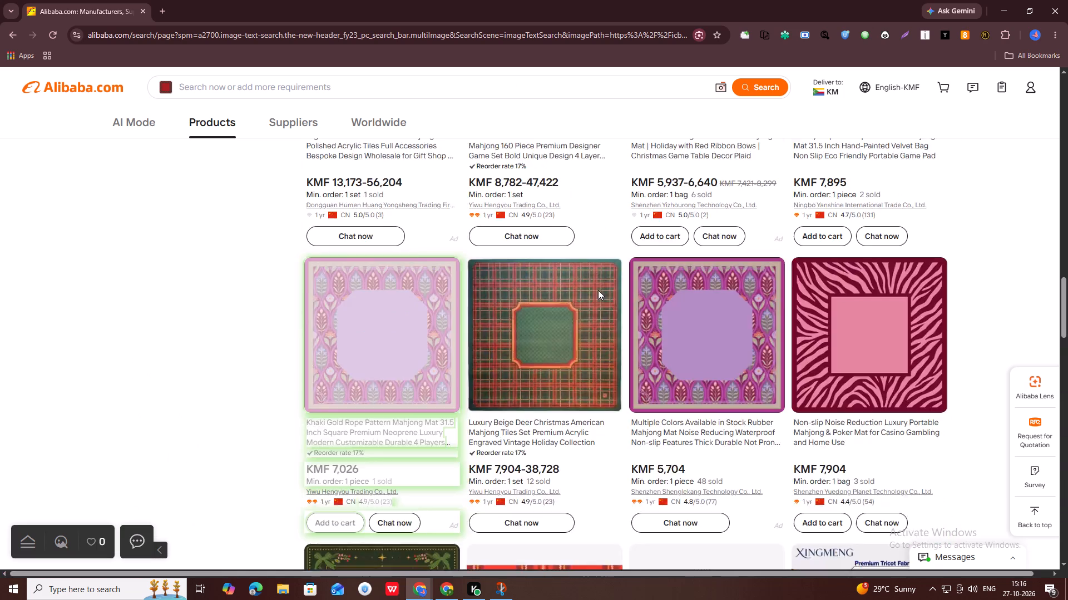
scroll(598, 290, "up", 20)
scroll(598, 290, "up", 13)
Copy the asset name Anders Ruff - 28 - Mats from the Red Points ARCD_042 record into cell B76415 of Manual Detection Records.
key("alt+Tab")
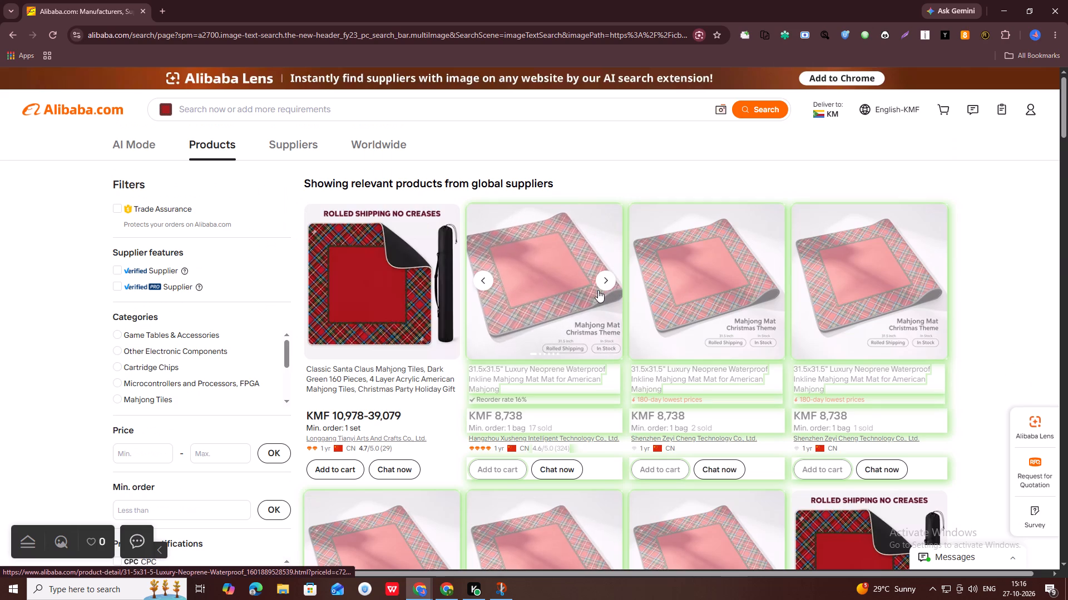
key("alt+Tab")
left_click(780, 247, "alt")
scroll(620, 301, "up", 1)
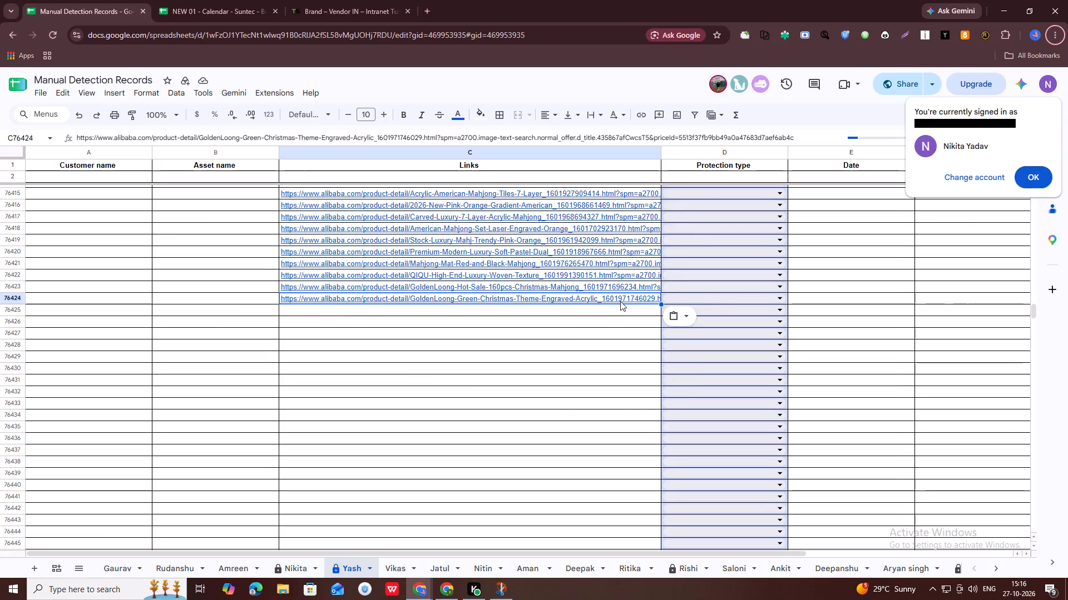
key("ctrl+space")
left_click(582, 353)
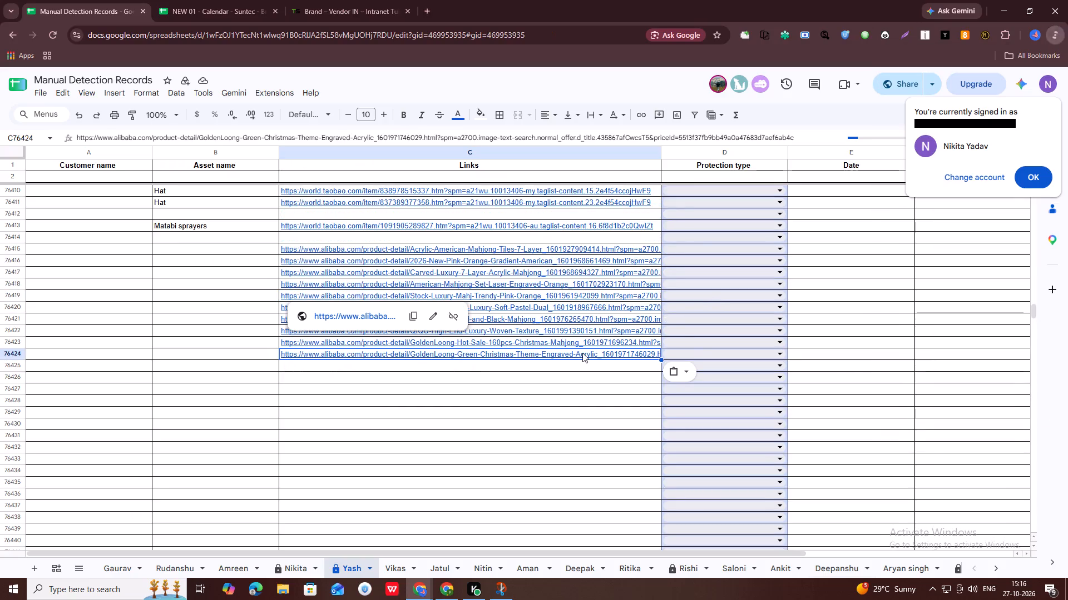
key("ctrl+space")
left_click(249, 252)
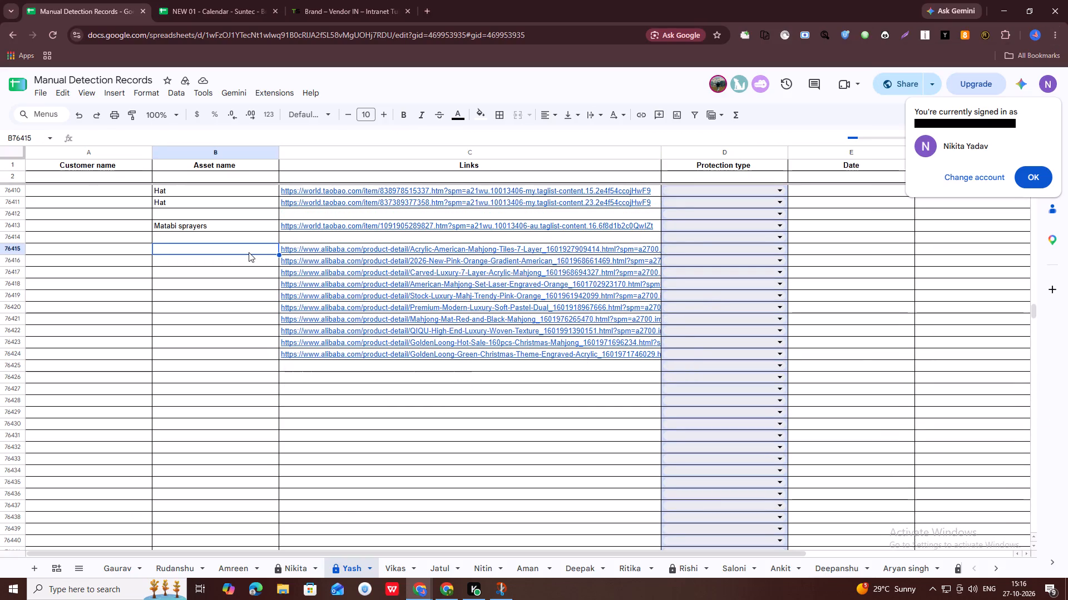
key("alt+Tab")
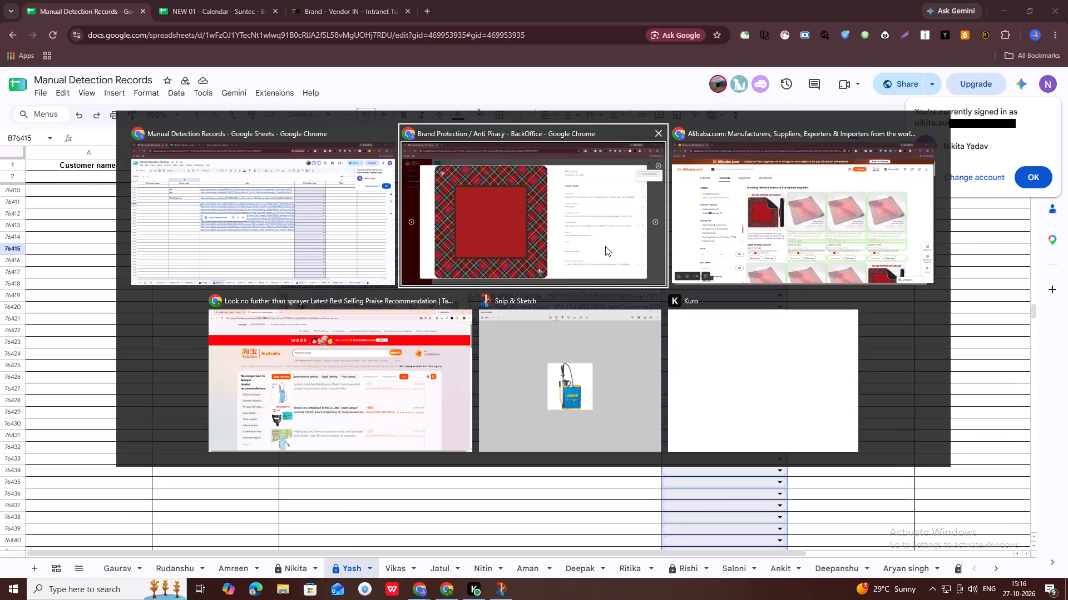
left_click(605, 246, "alt")
left_click(700, 137, "alt")
key("alt+Tab")
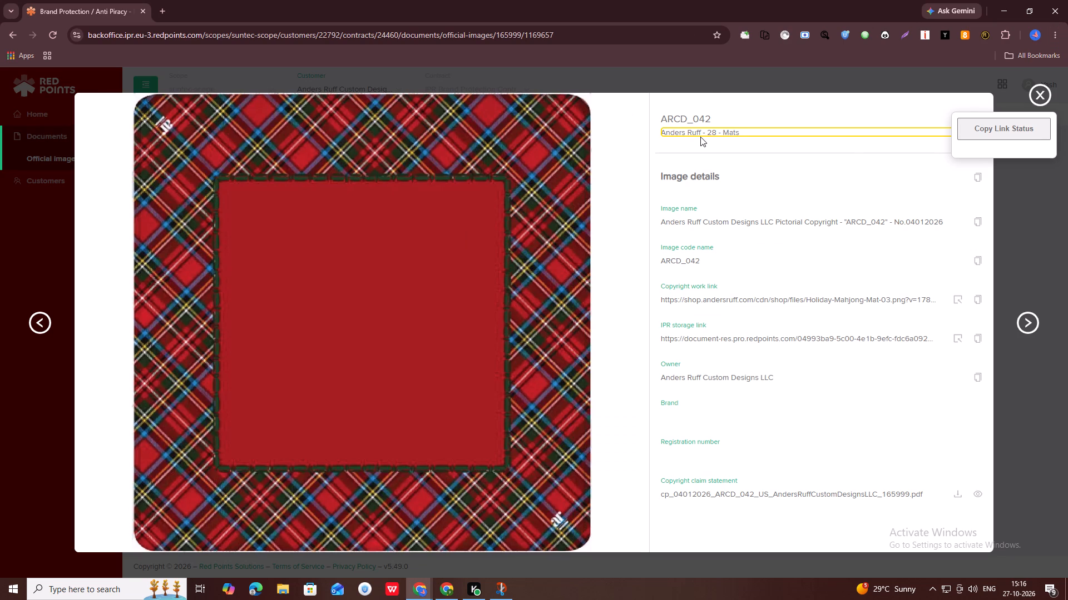
key("ctrl+v")
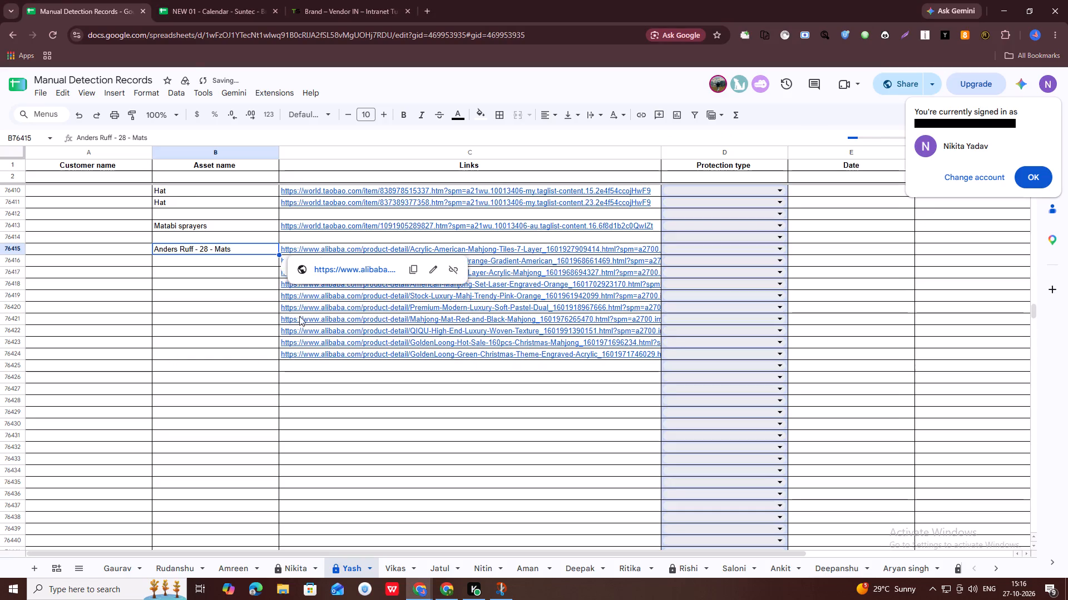
Log 60 for Anders Ruff Custom Designs LLC under 27/10 in the NEW 01 - Calendar sheet.
left_click(254, 0)
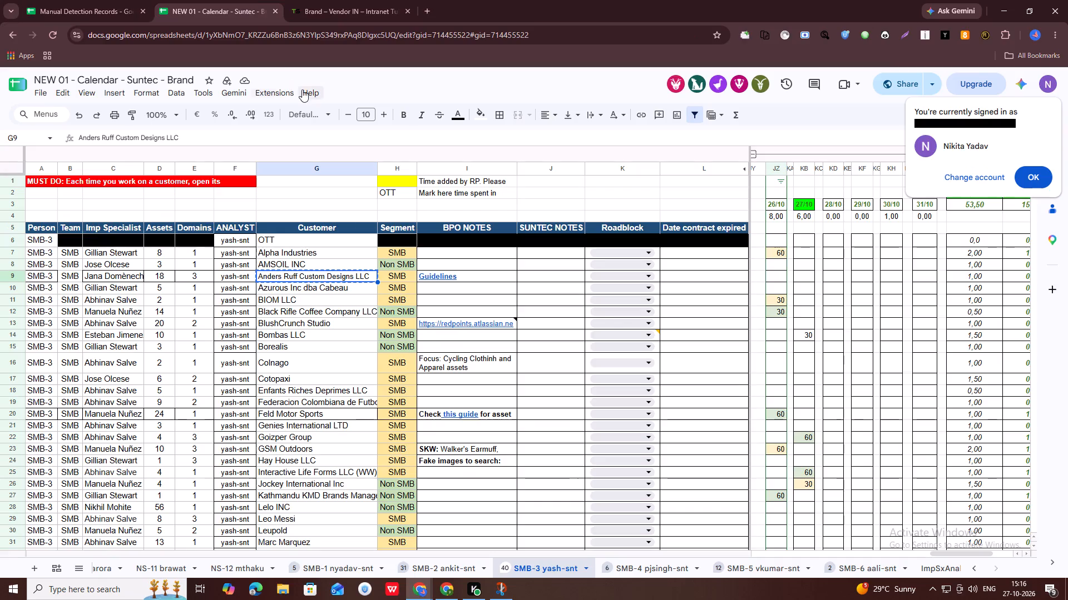
left_click(0, 278)
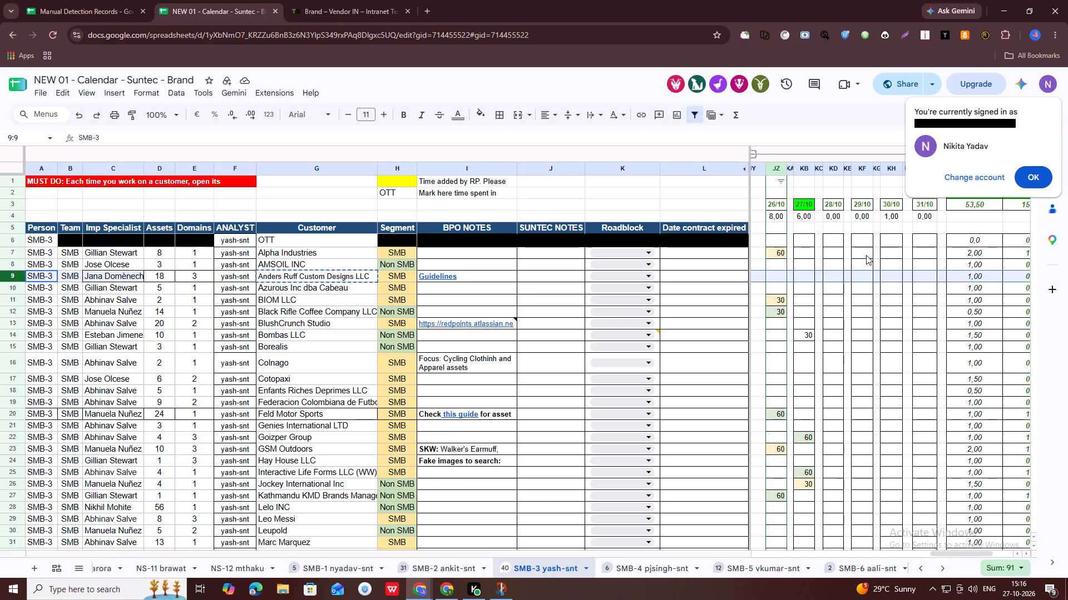
left_click(808, 278)
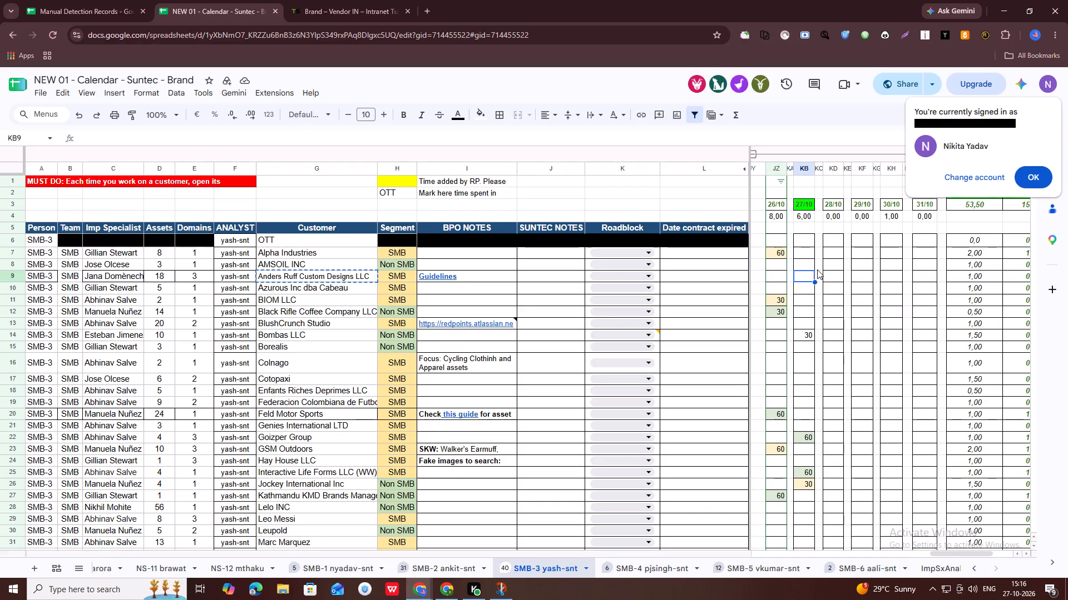
type("60")
key("Return")
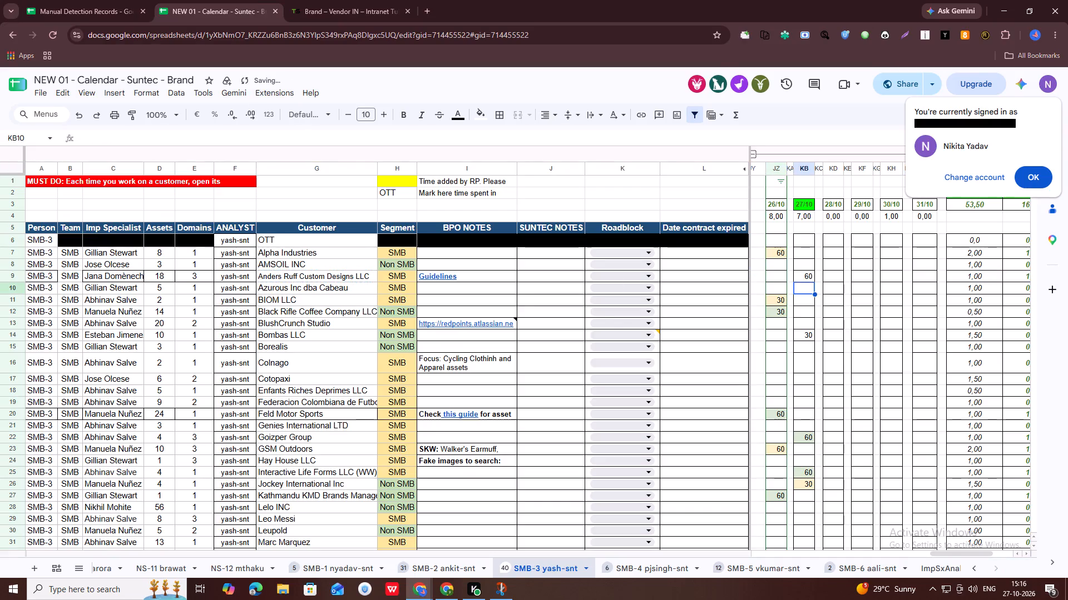
key("Up")
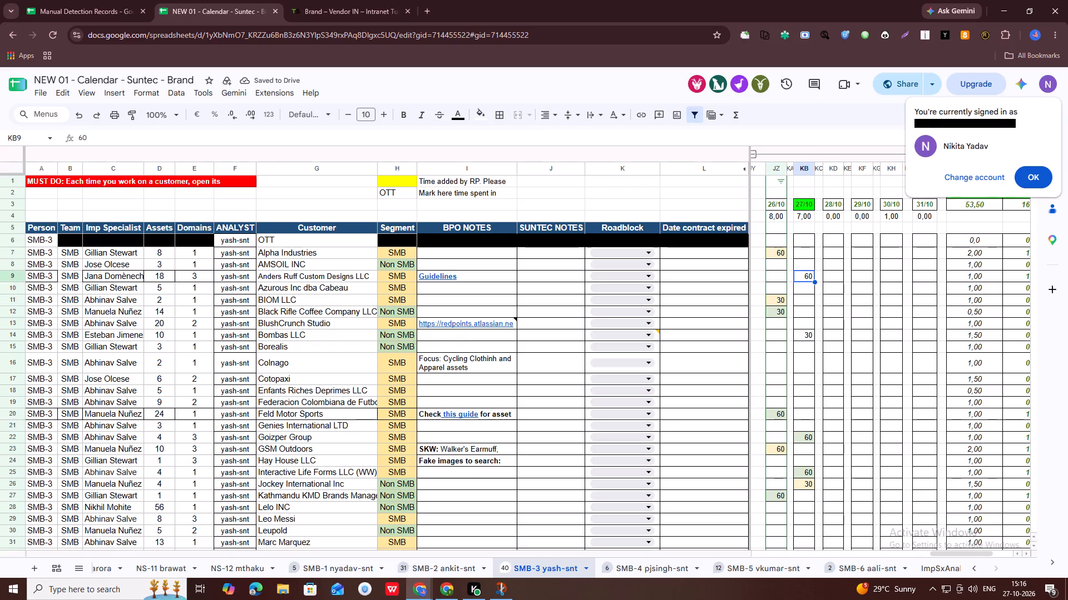
key("Down")
key("Down")
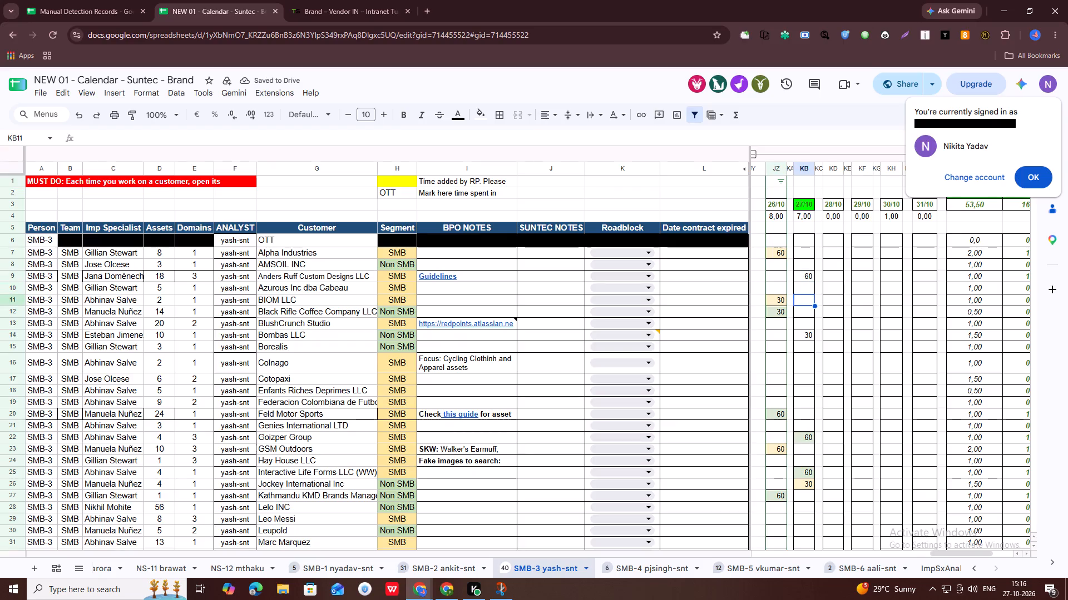
key("Down")
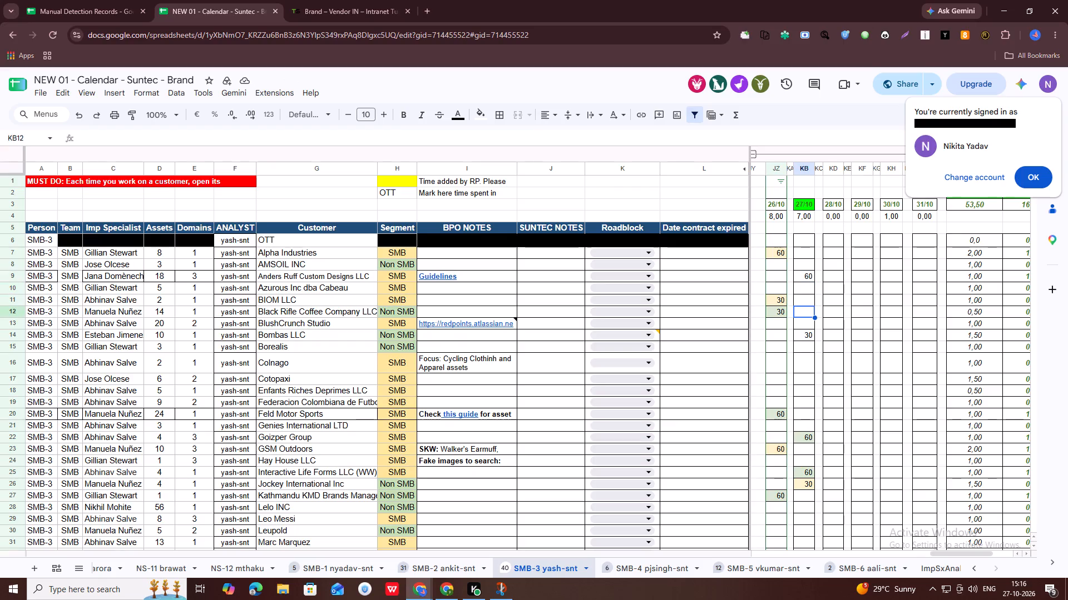
key("Down")
key("Down")
key("Down")
key("Down")
key("Down")
key("Down")
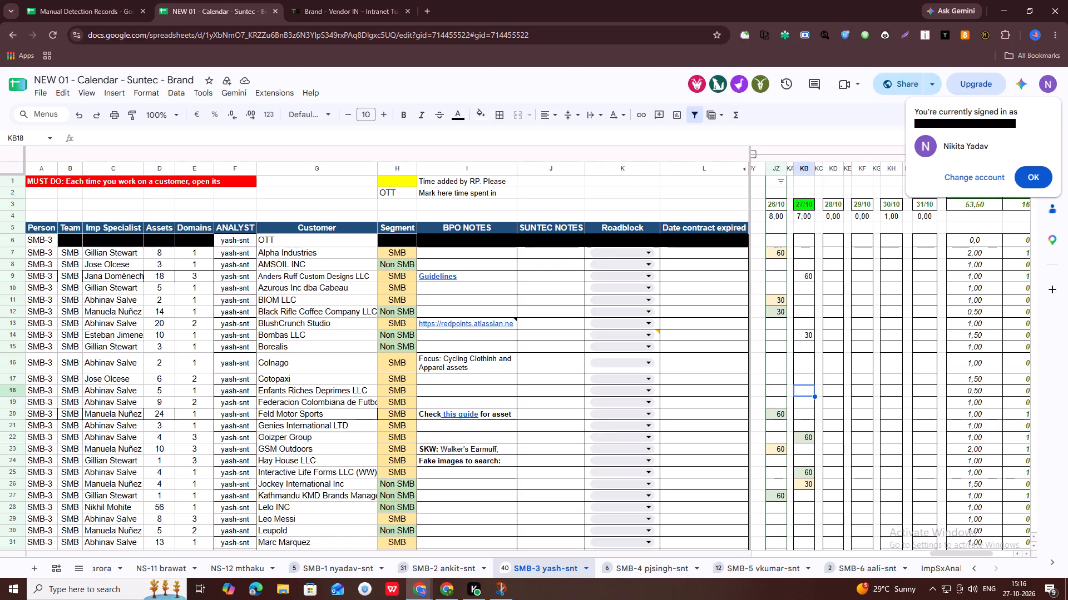
key("Up")
key("Up")
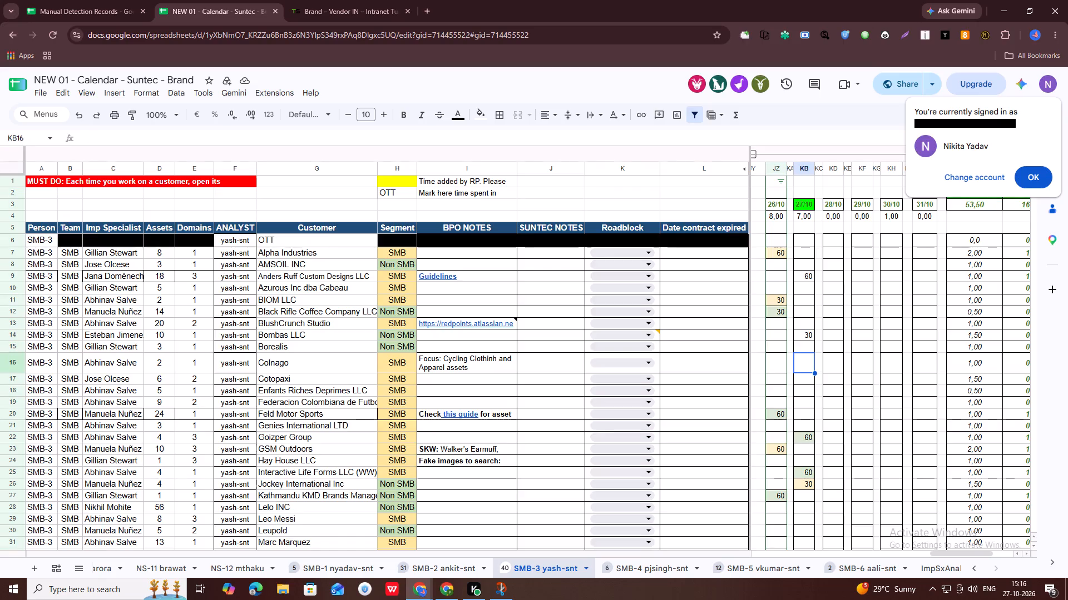
key("Down")
key("Down")
key("Down")
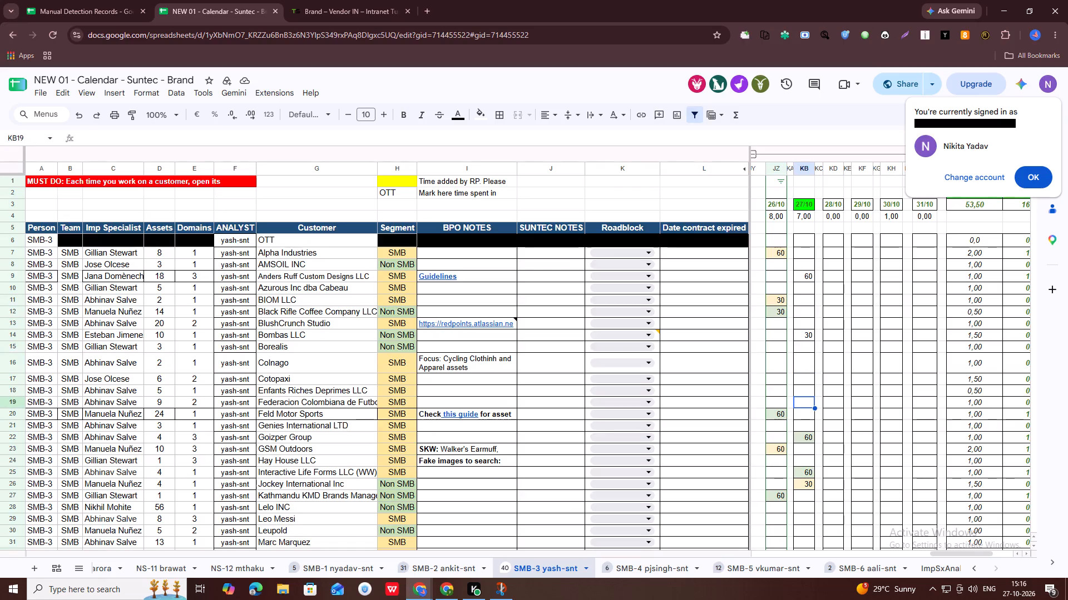
key("Down")
key("Down")
key("Down")
key("Down")
key("Down")
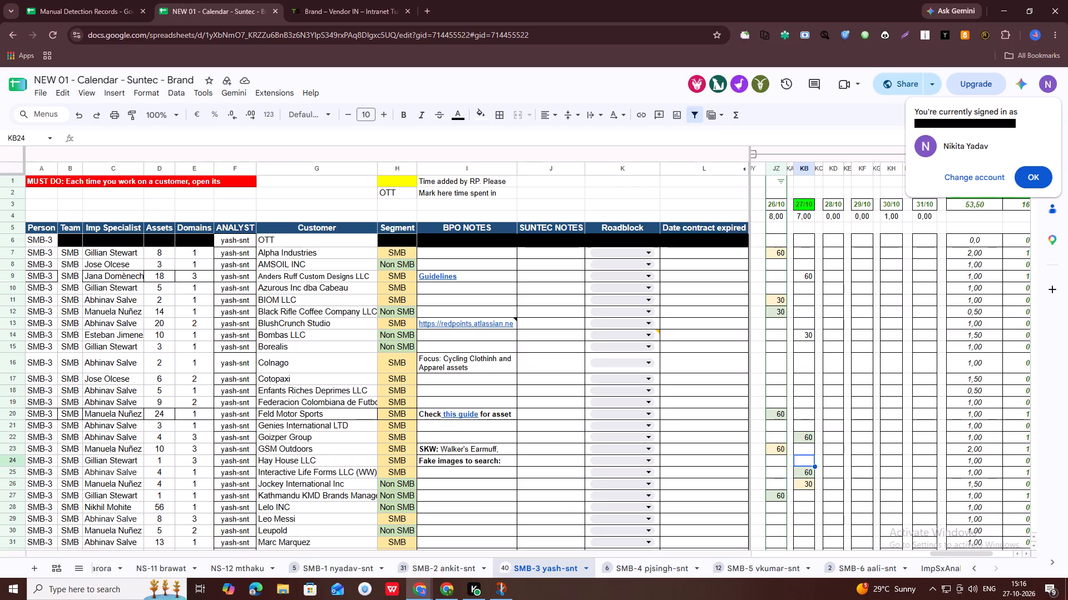
key("Down")
key("Down")
key("Down")
key("Down")
key("Down")
key("Down")
key("Down")
key("Down")
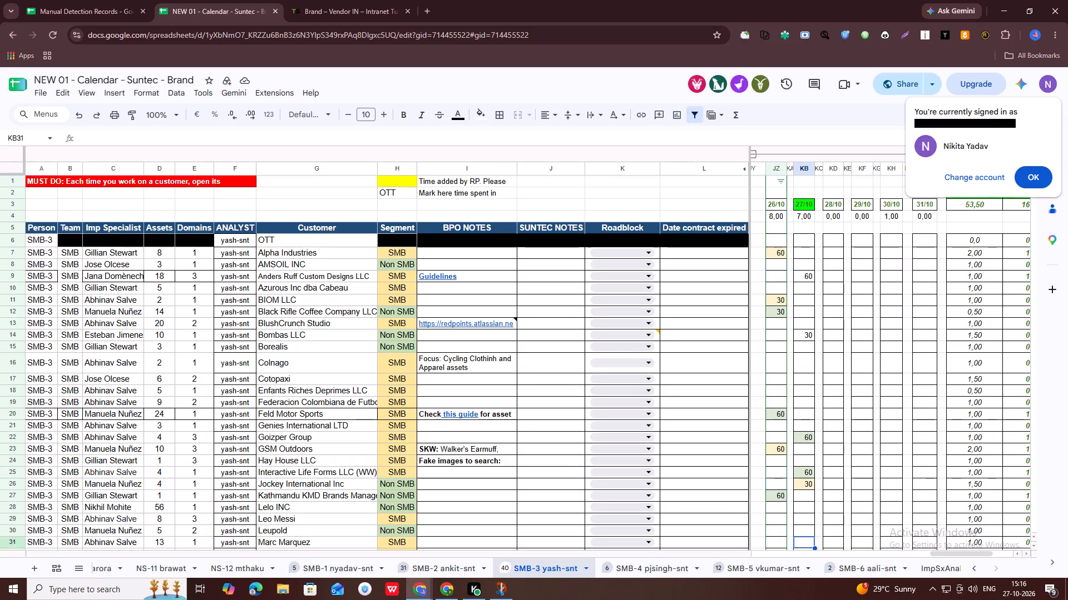
key("Up")
key("Up")
key("Down")
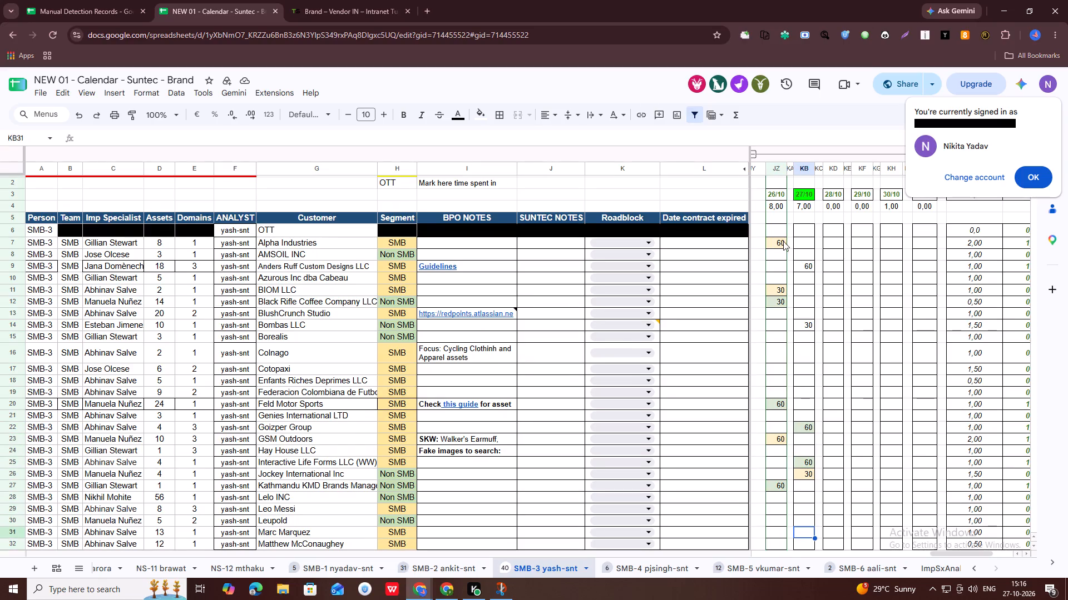
left_click(330, 534)
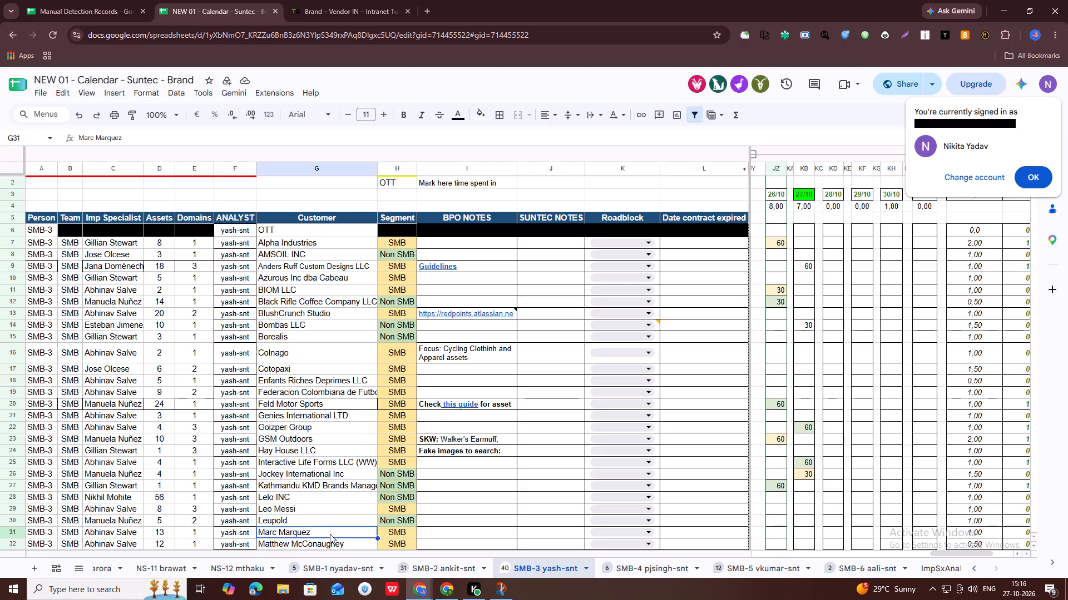
key("ctrl+c")
left_click(377, 0)
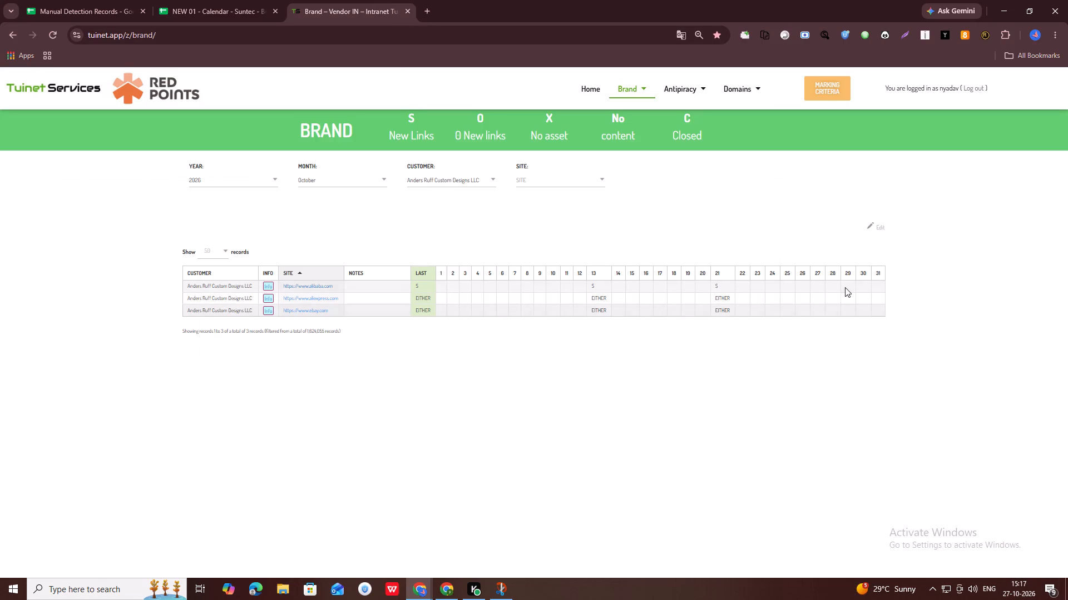
double_click(822, 286)
left_click(814, 311)
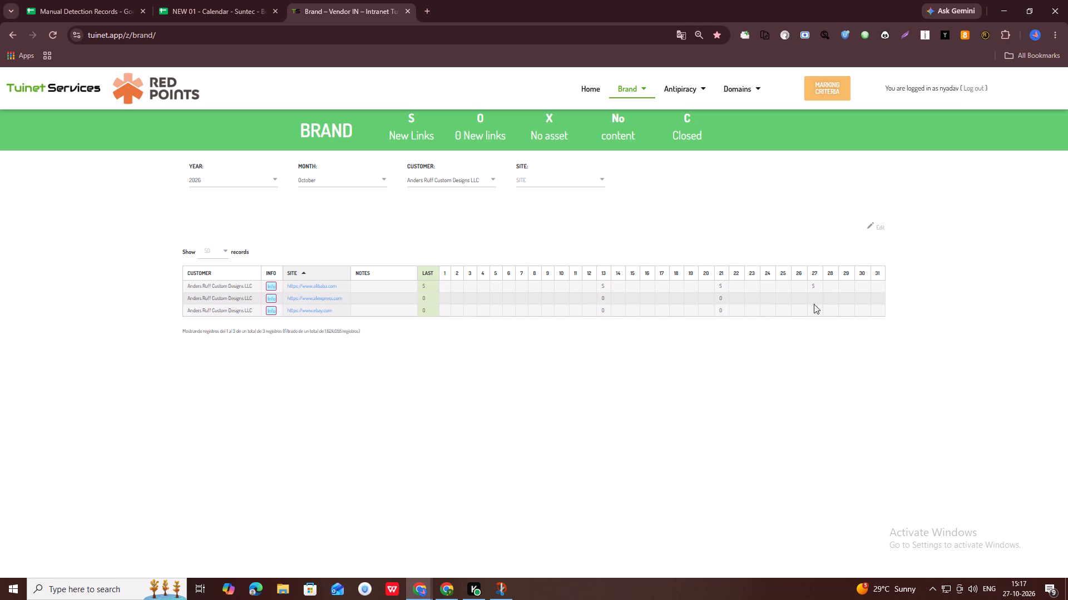
double_click(814, 300)
left_click(812, 351)
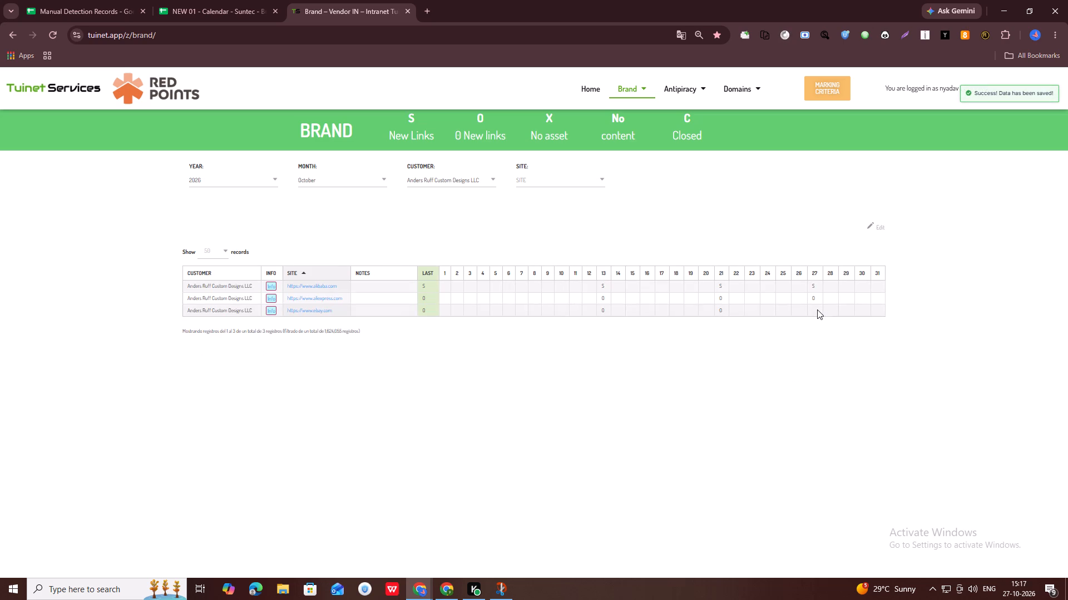
double_click(817, 309)
left_click(815, 352)
Filter the Tuinet brand table by the customer Marc Marquez.
left_click(449, 182)
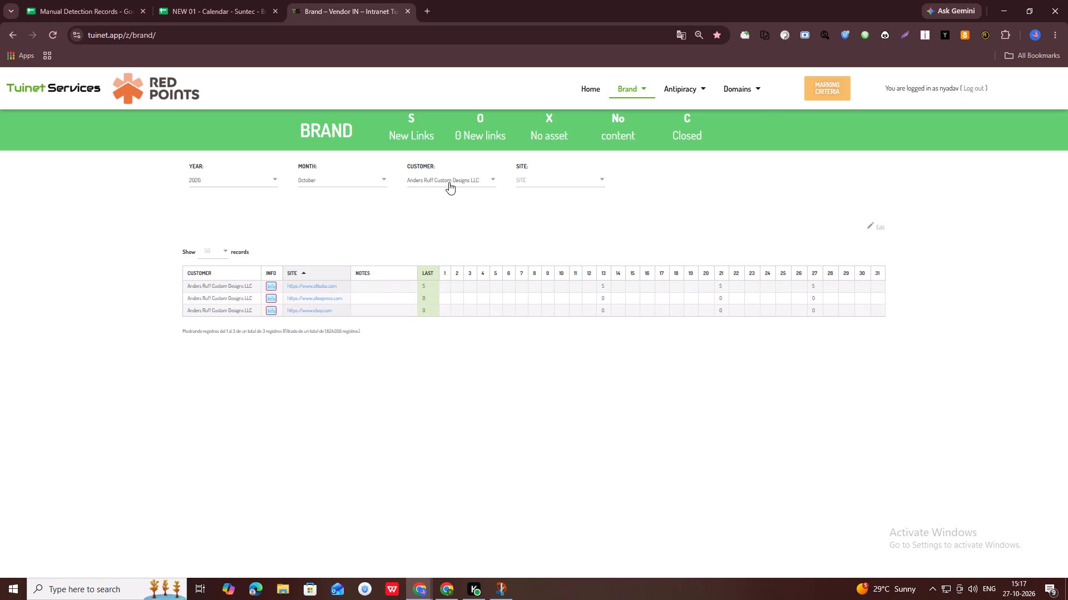
key("ctrl+v")
key("Return")
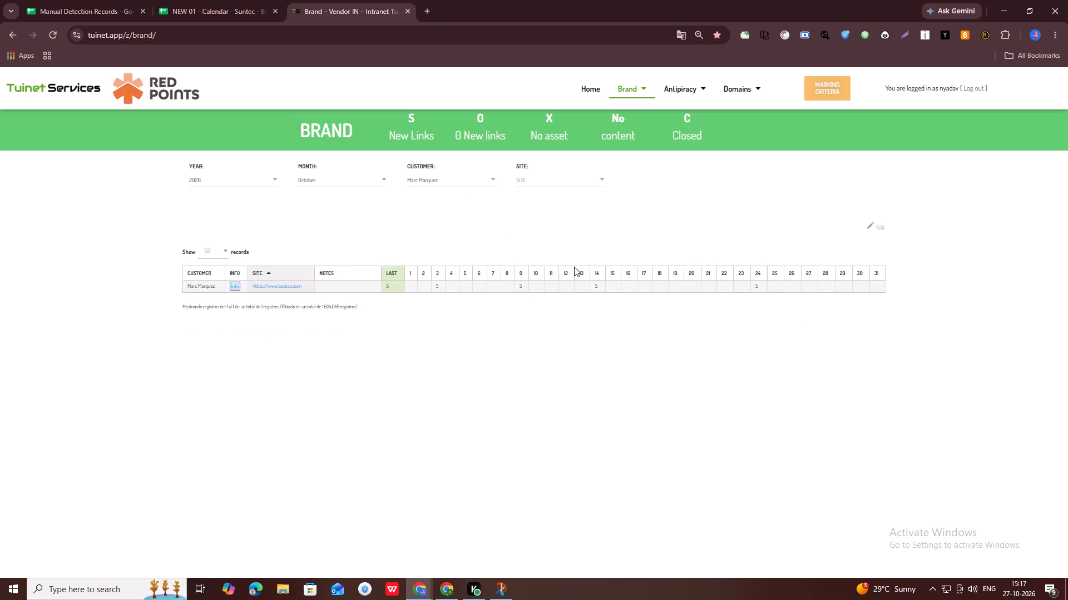
Close the finished pages: the Alibaba results, the ARCD_042 image record and the Taobao sprayer listings.
key("alt+Tab")
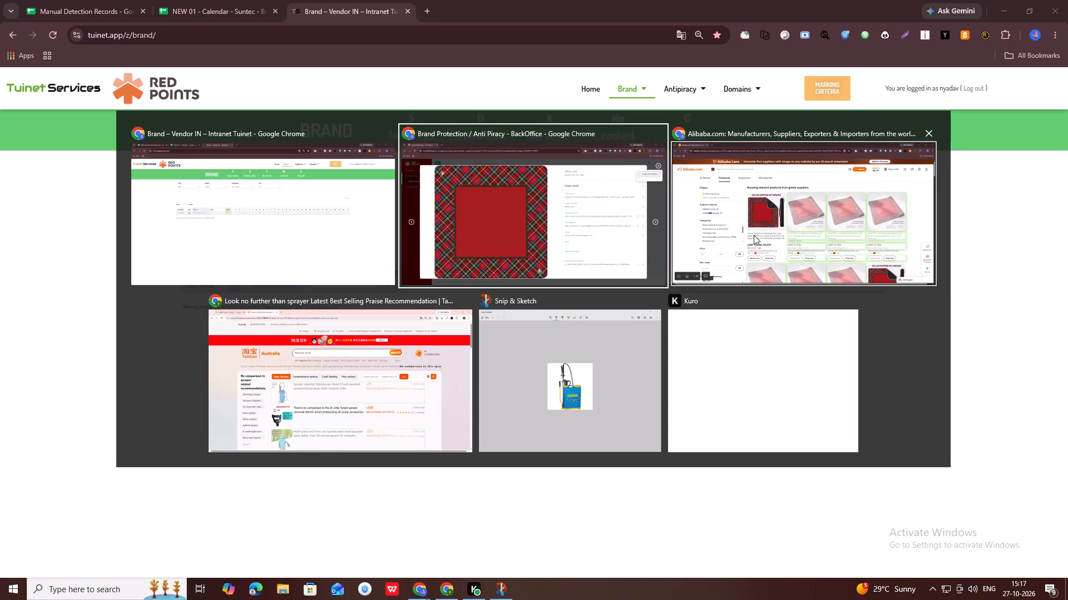
left_click(754, 234, "alt")
middle_click(151, 3)
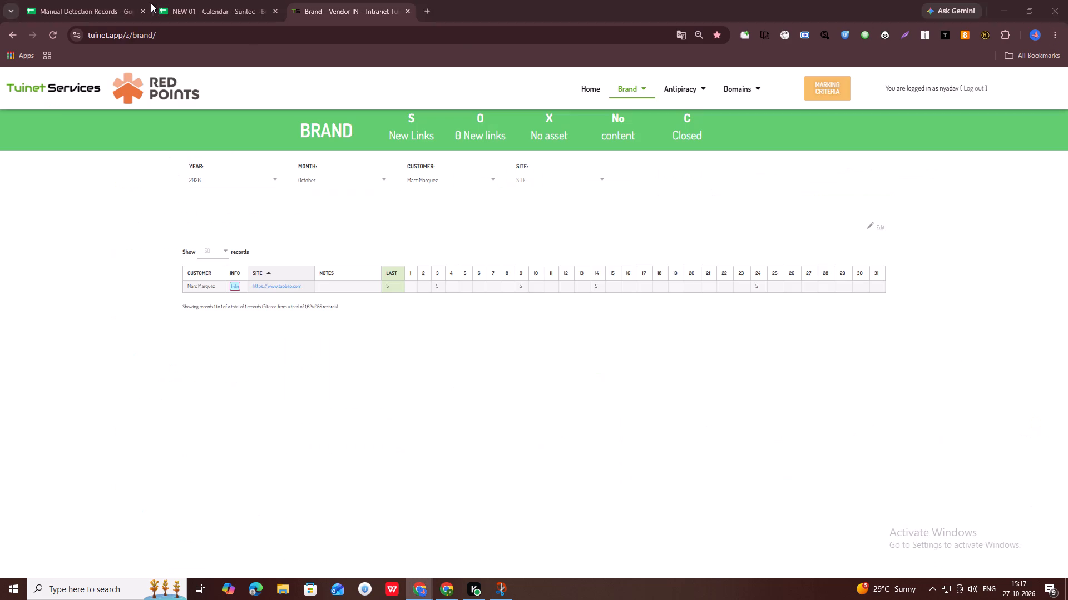
key("alt+Tab")
left_click(417, 283, "alt")
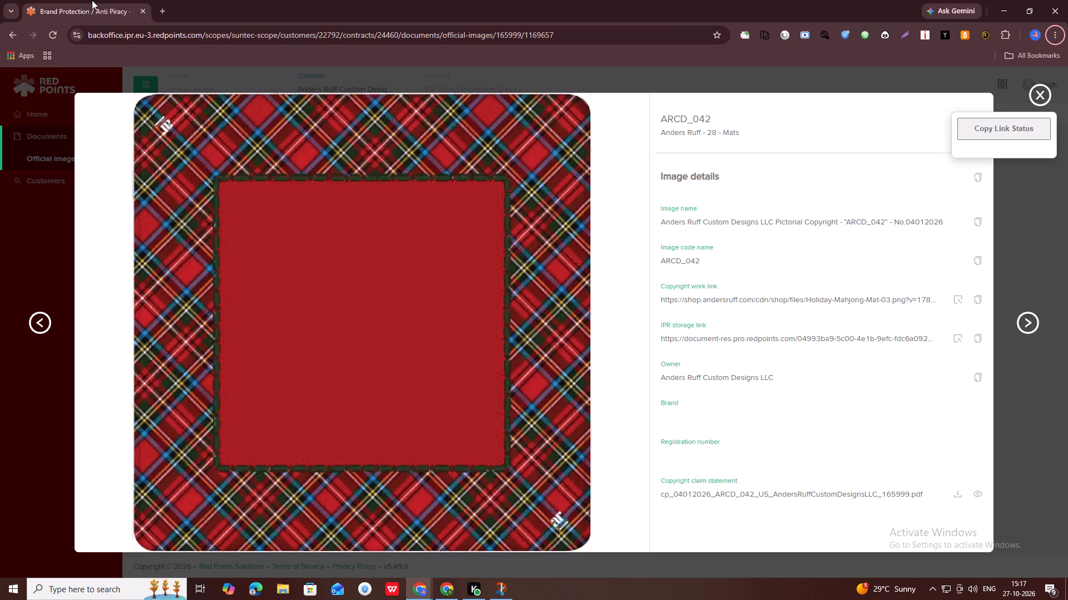
middle_click(92, 0)
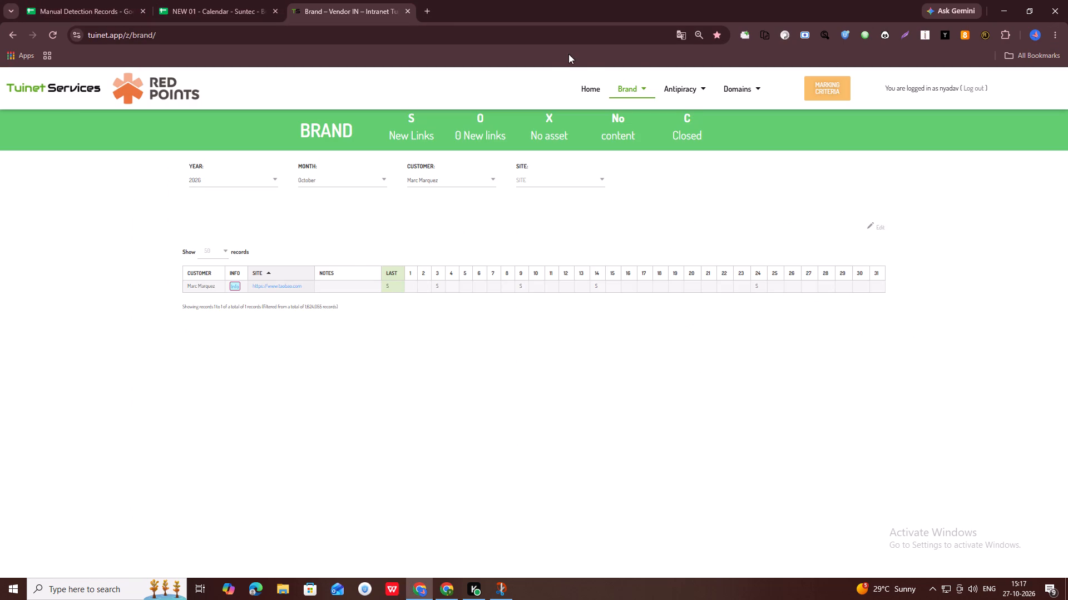
key("alt+Tab")
left_click(521, 262, "alt")
middle_click(216, 0)
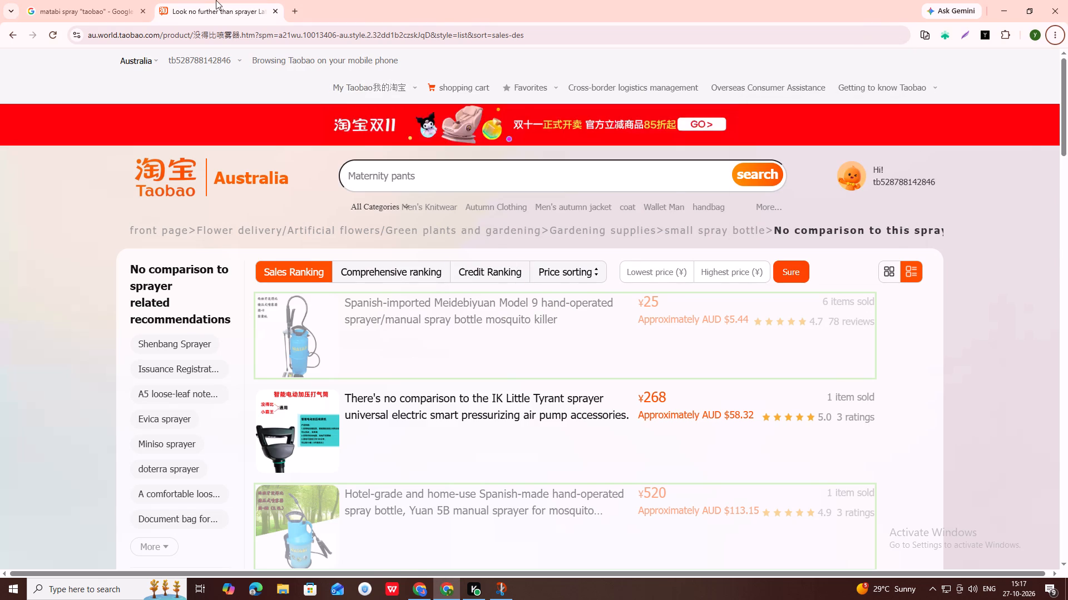
Search Google Images for mm93 Sticker "taobao".
left_click_drag(295, 82, 65, 96)
key("ctrl+v")
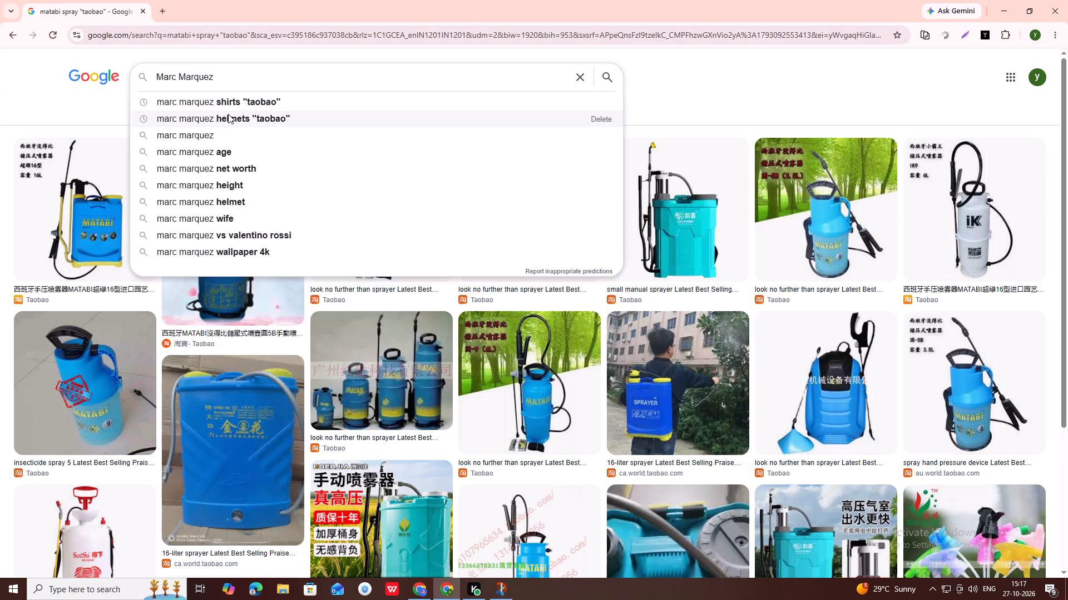
left_click_drag(225, 78, 63, 78)
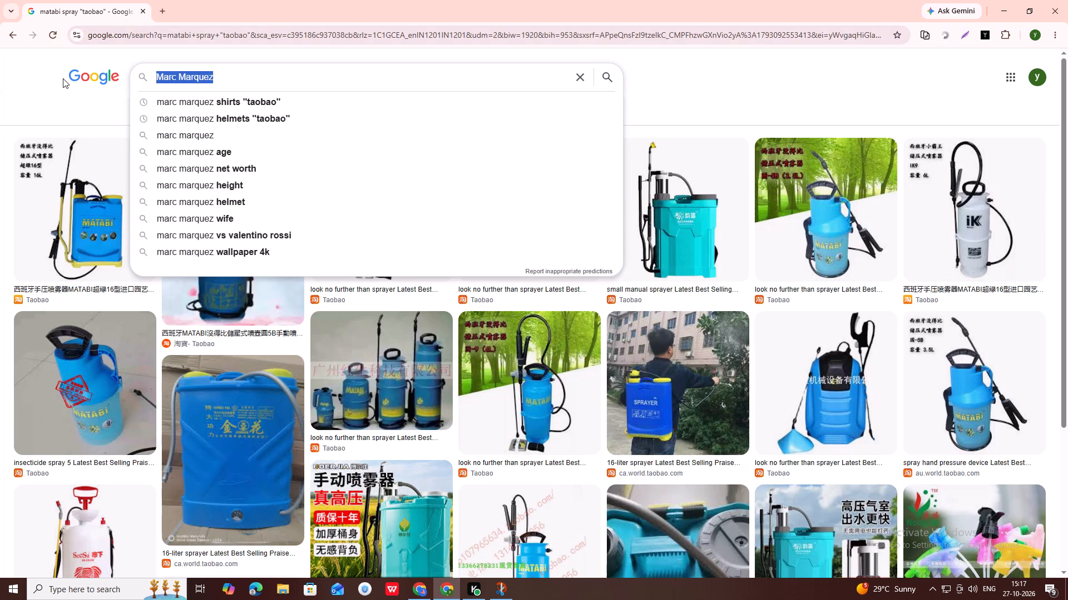
type("mm")
type("93")
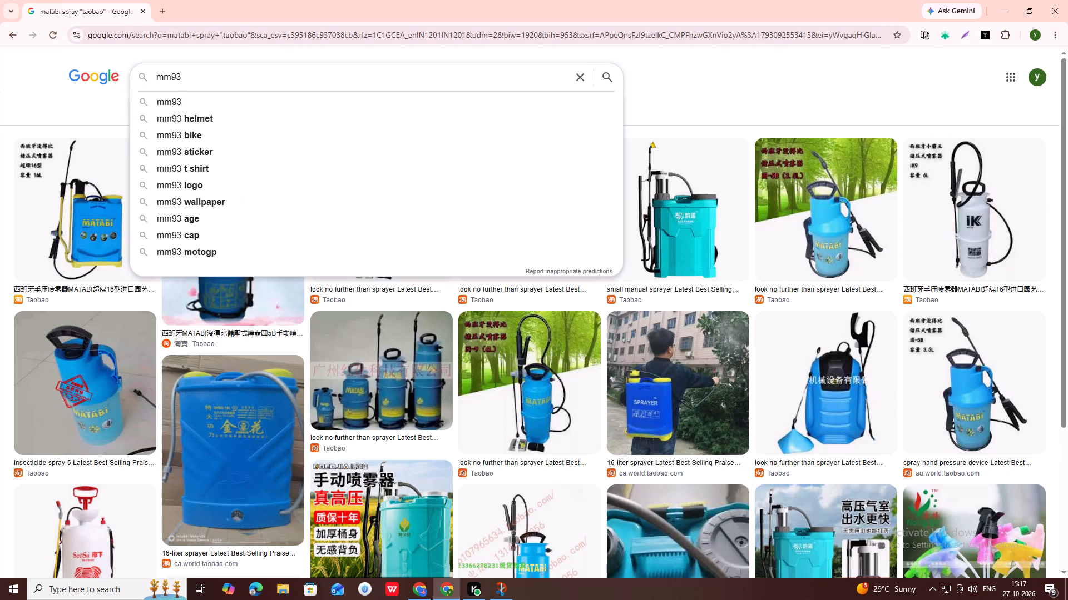
key("space")
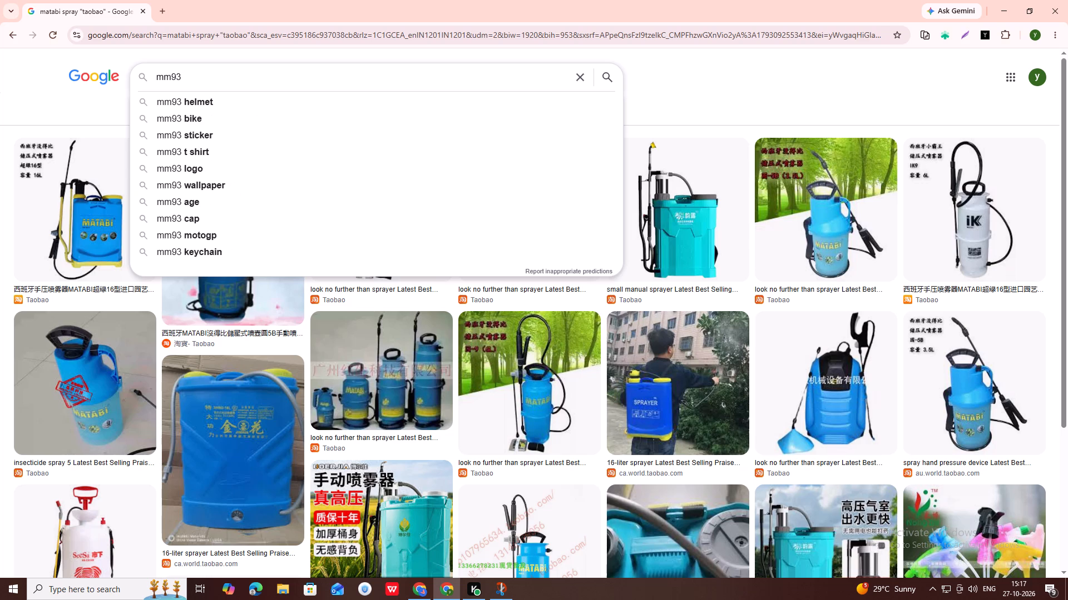
key("shift+s")
type("ticker")
key("space")
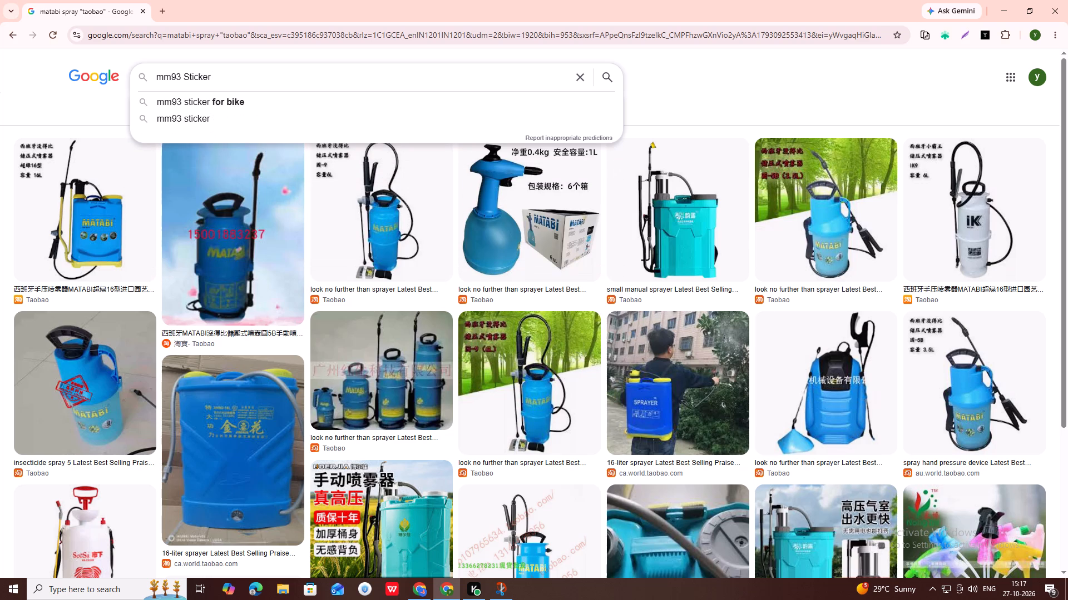
type("\"taobao\"")
key("Return")
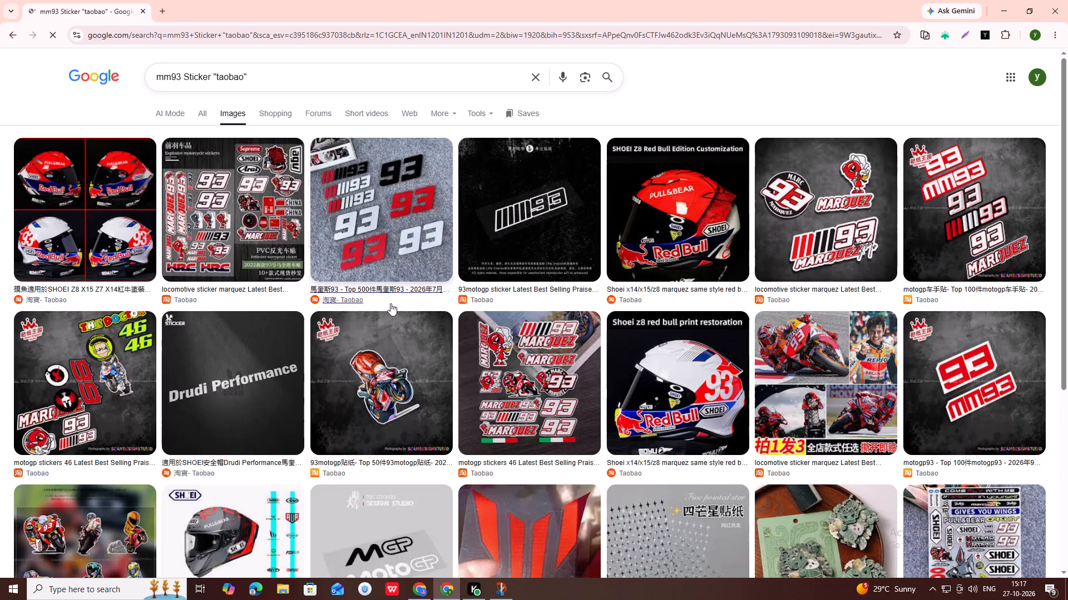
Open the Taobao page for the 馬奎斯93 sticker result in a new tab and show its products in list view.
middle_click(396, 292)
left_click_drag(257, 0, 260, 6)
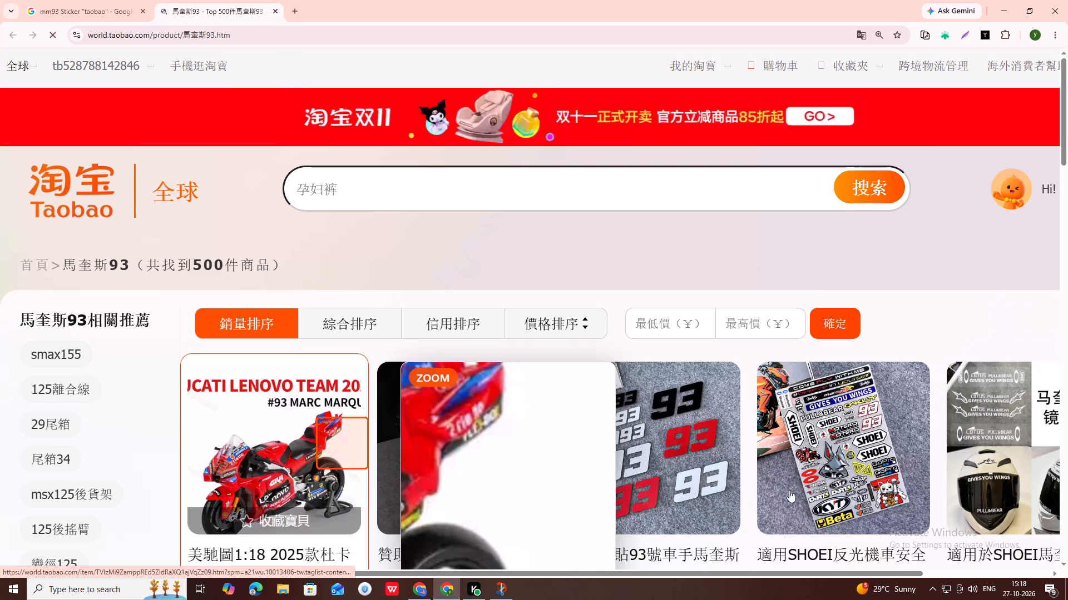
scroll(944, 391, "down", 1, "ctrl")
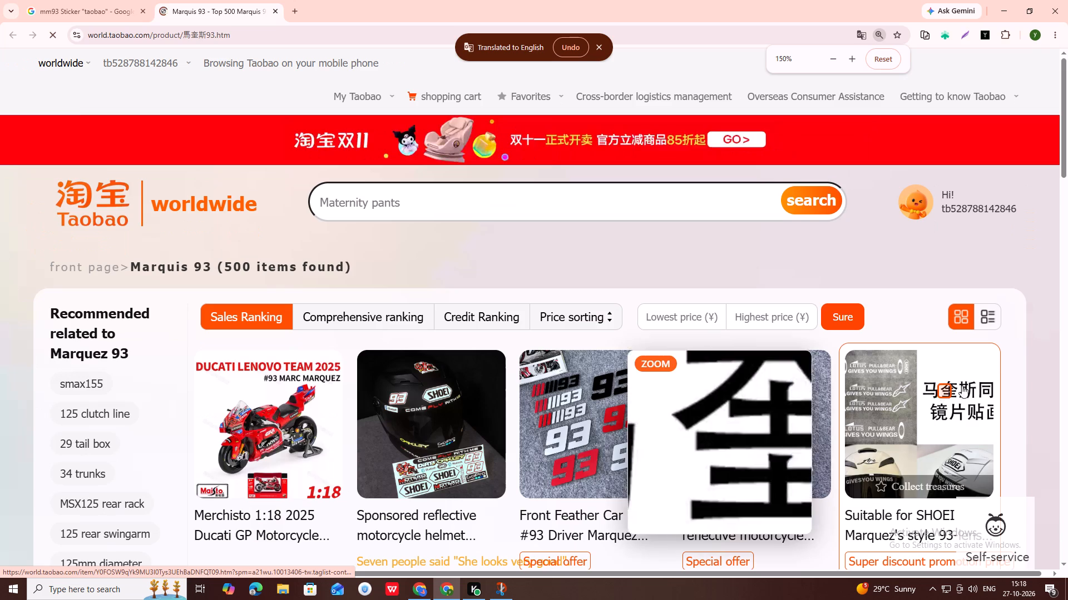
left_click(989, 321)
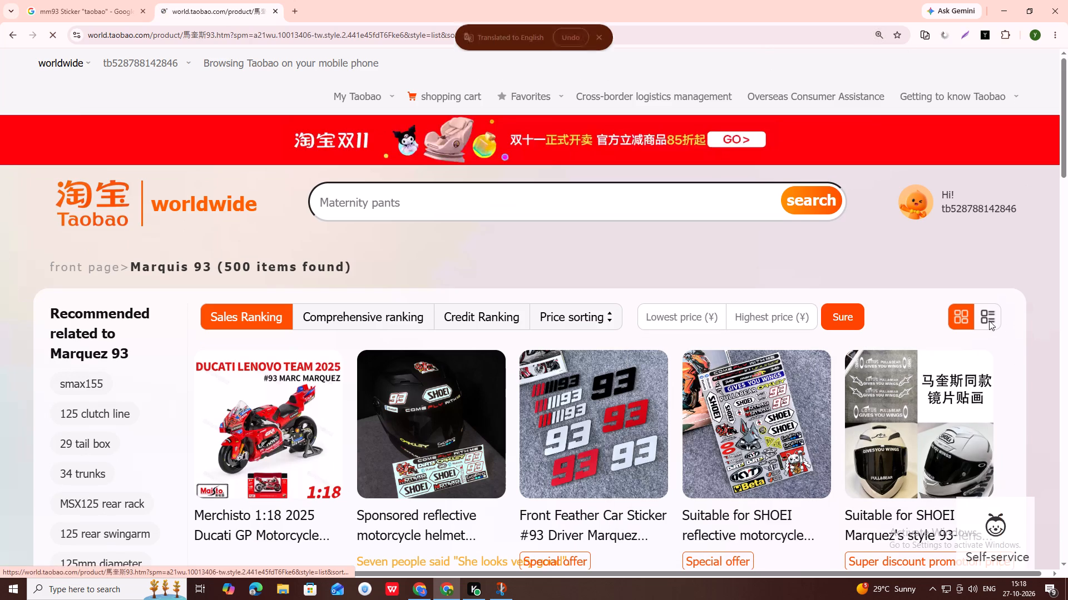
scroll(487, 410, "down", 1)
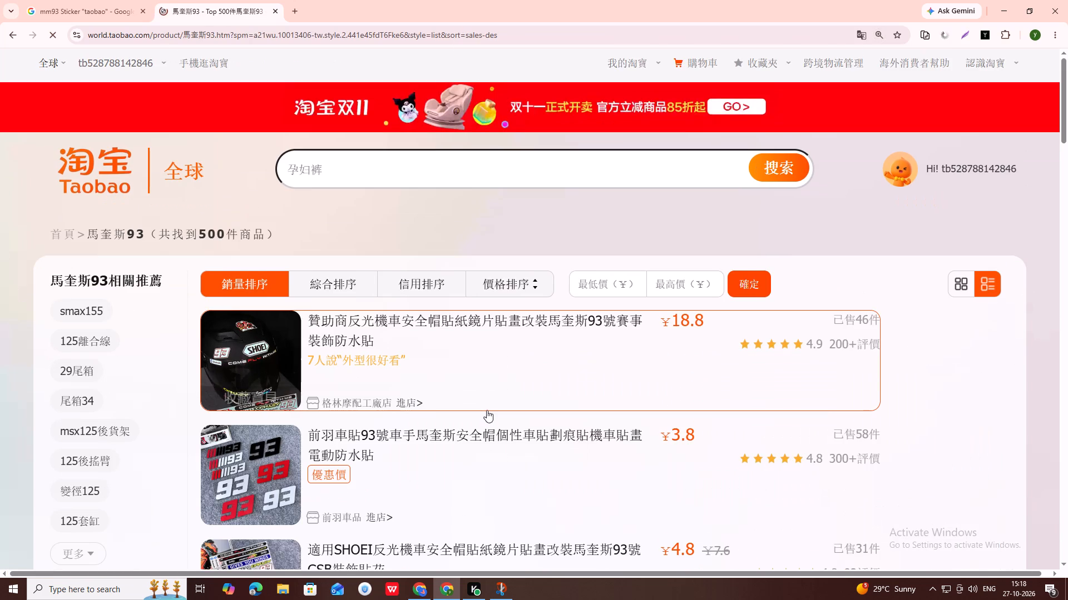
Stop the current detection task in the RedPoints IPR Plugin.
scroll(486, 411, "down", 2)
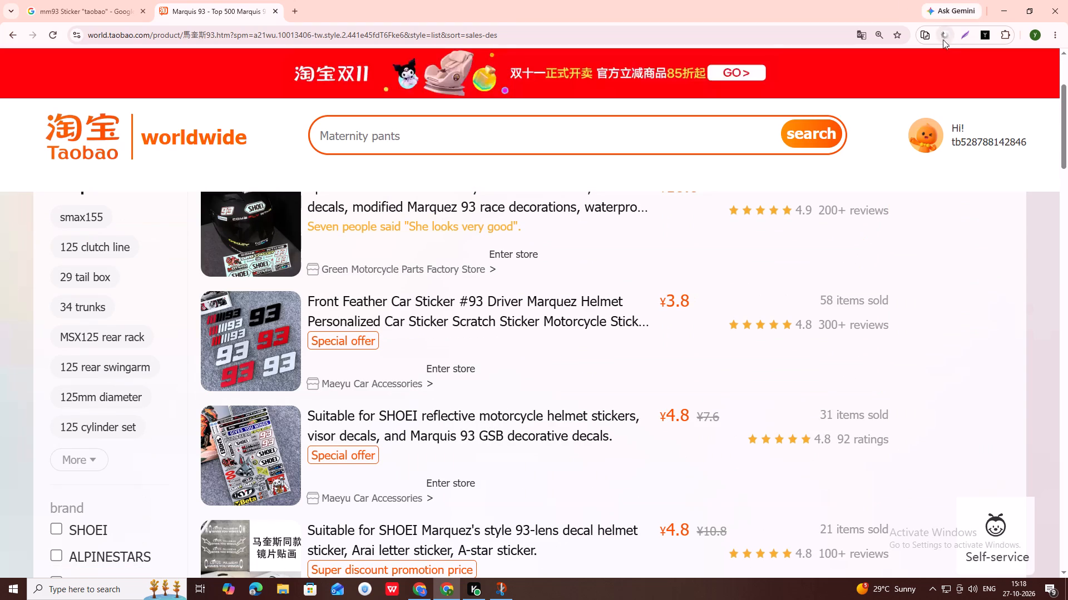
left_click(943, 38)
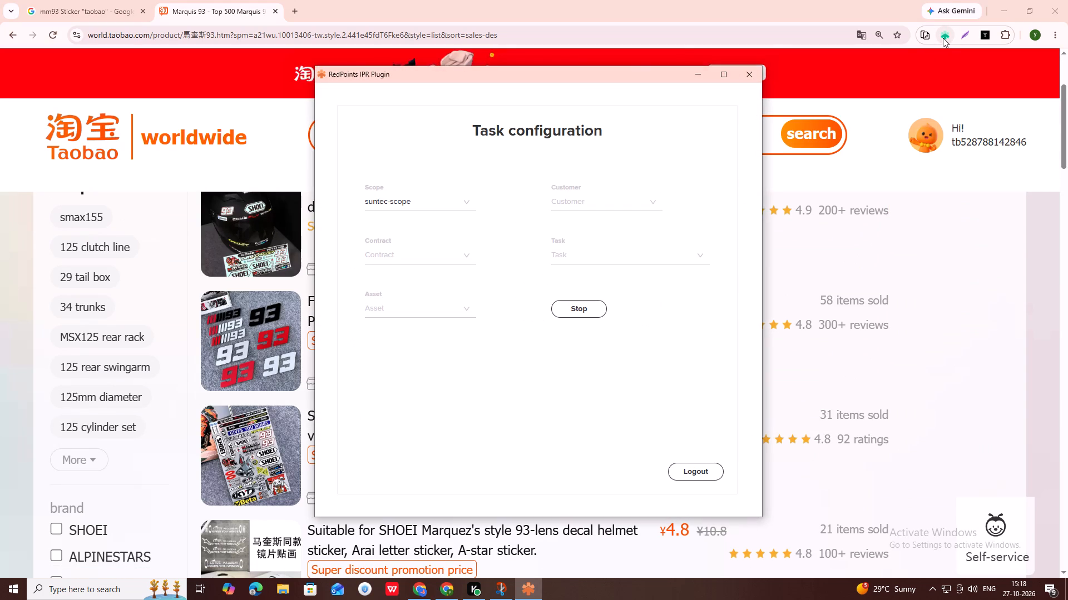
double_click(582, 319)
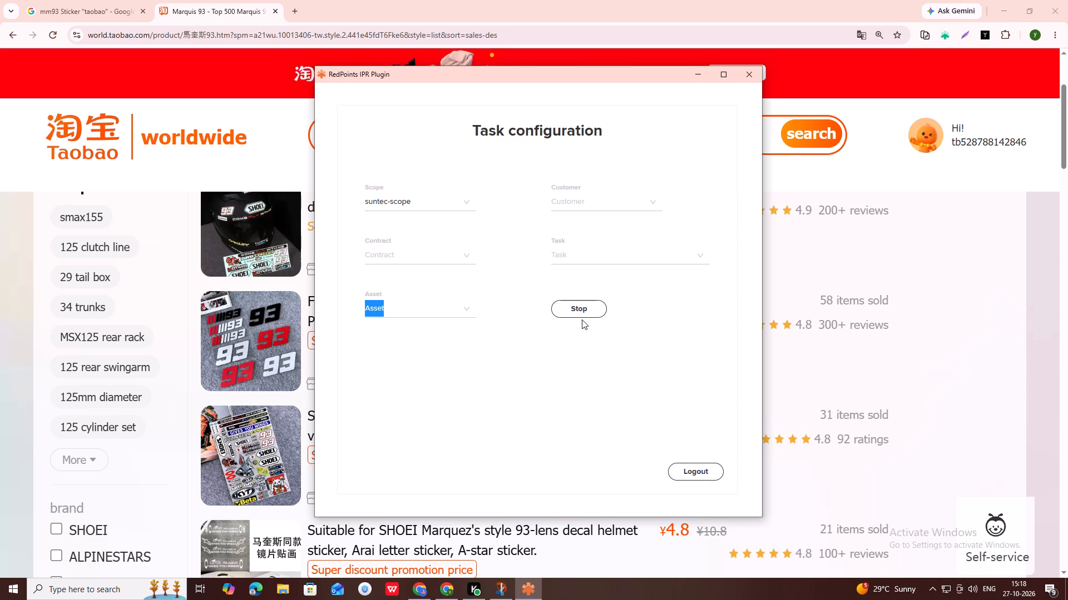
left_click(581, 317)
Configure the plugin task with customer Marc Marquez and contract IPR Contract 21.
left_click(594, 212)
left_click(599, 199)
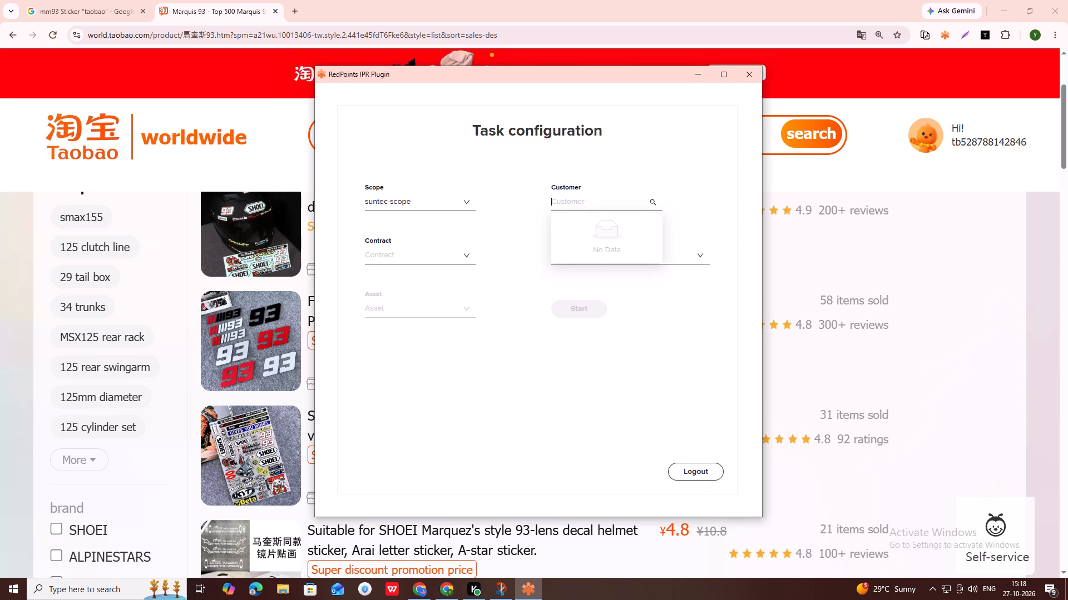
key("ctrl+v")
key("Return")
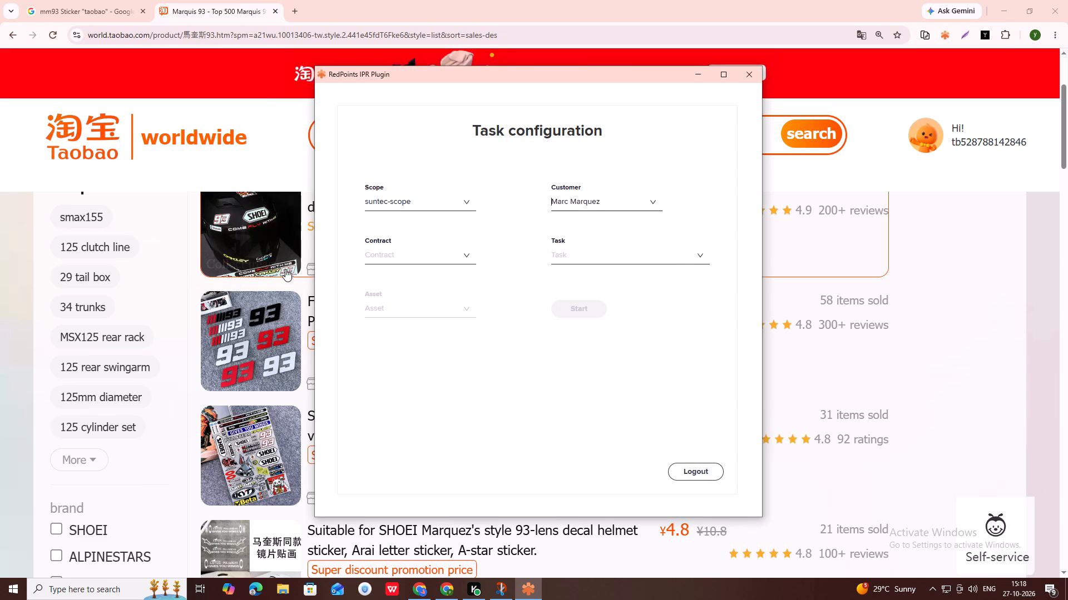
left_click(463, 258)
left_click(463, 278)
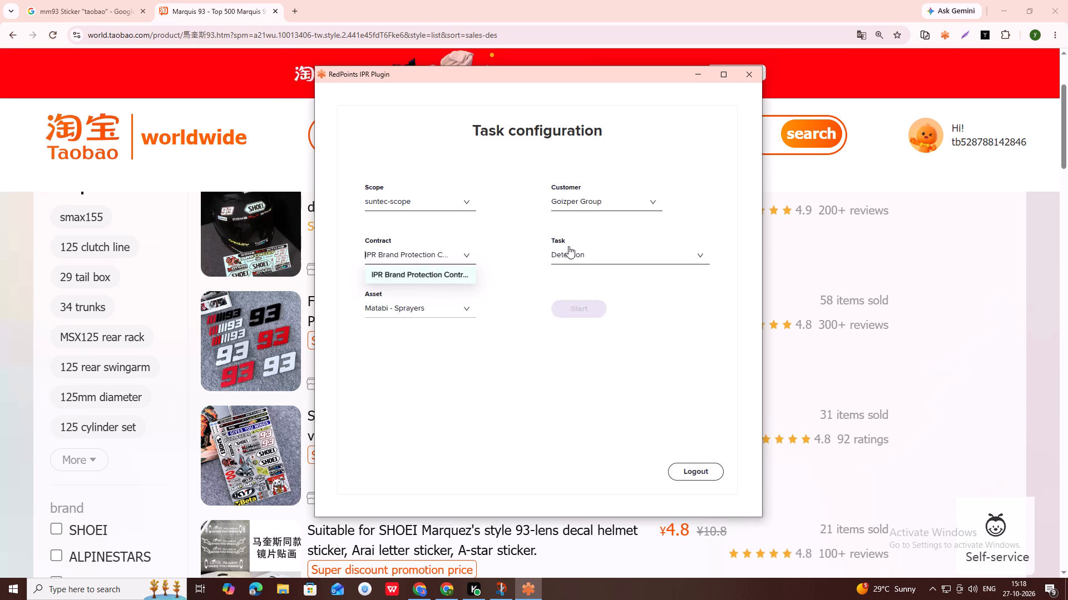
left_click(596, 198)
key("ctrl+v")
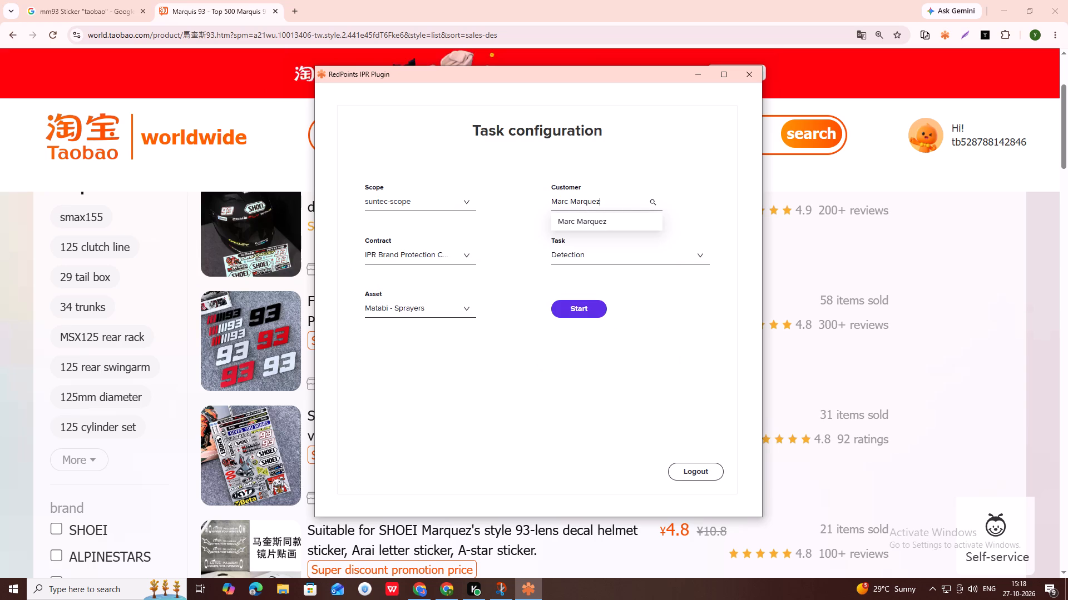
left_click(592, 222)
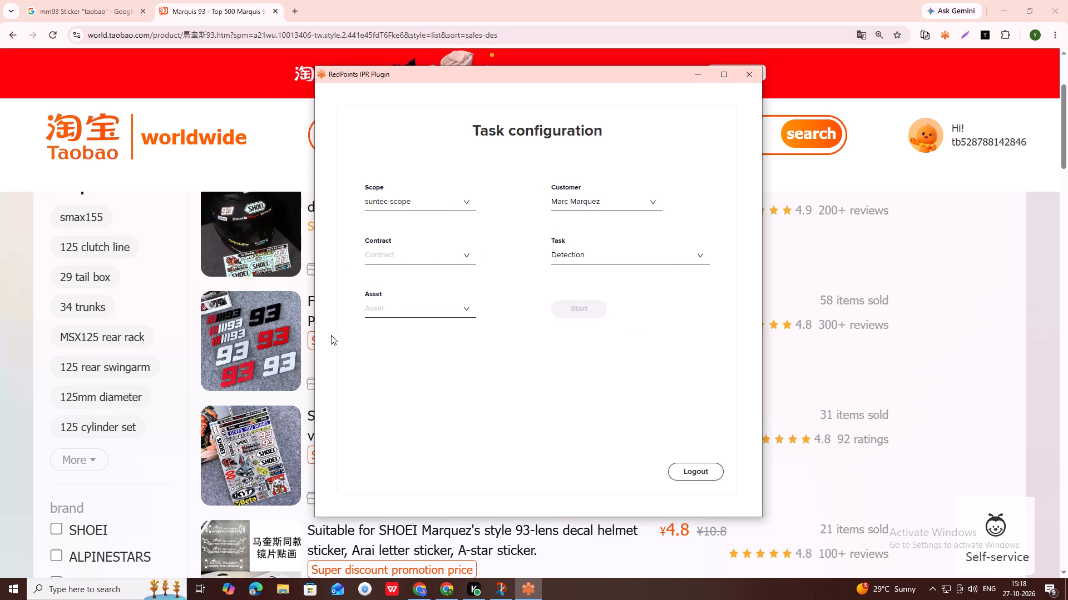
left_click(408, 251)
left_click(417, 276)
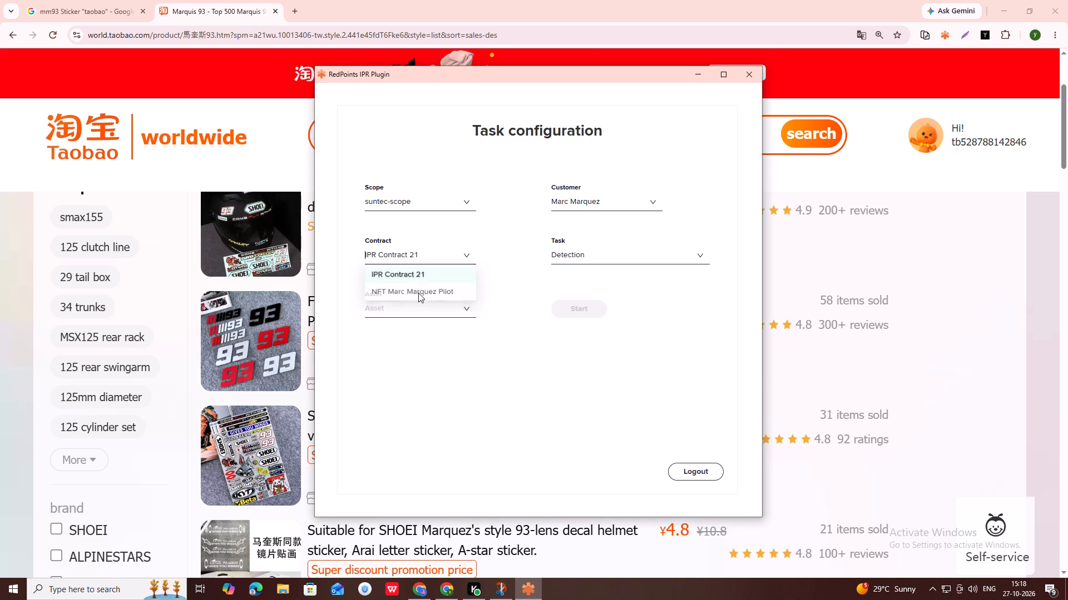
Set the asset to Stickers - mm93 and start the detection task.
left_click(427, 311)
scroll(441, 380, "down", 6)
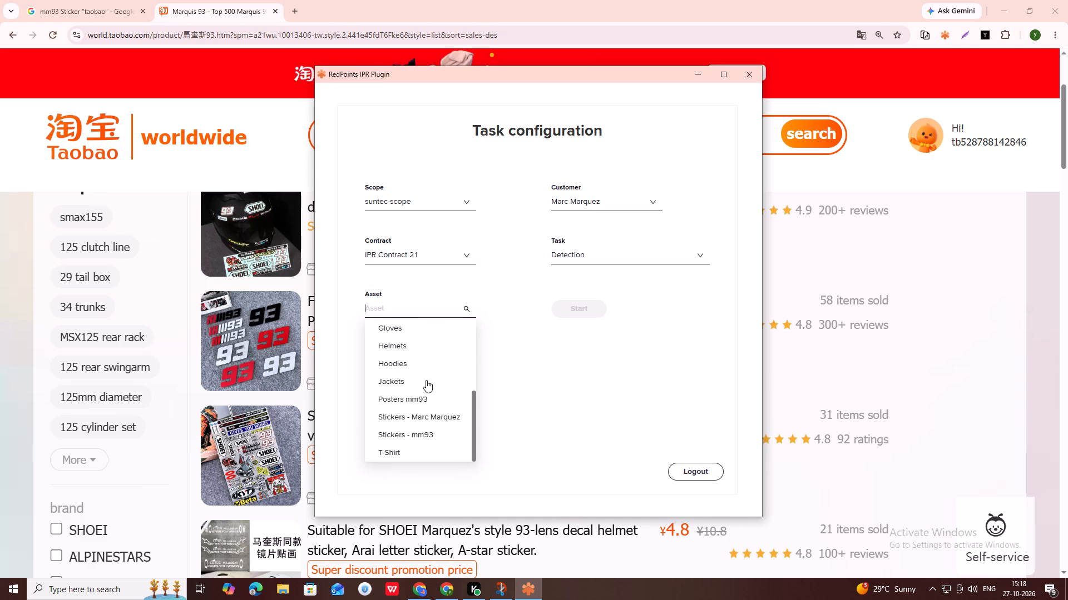
type("nmm")
key("BackSpace")
key("BackSpace")
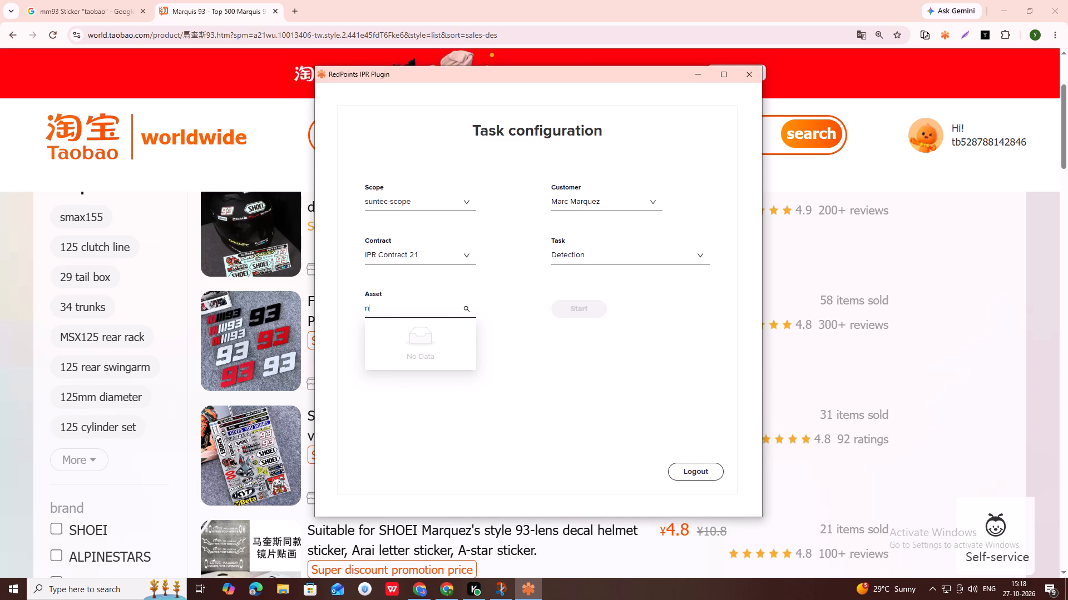
key("BackSpace")
type("mm9")
key("3")
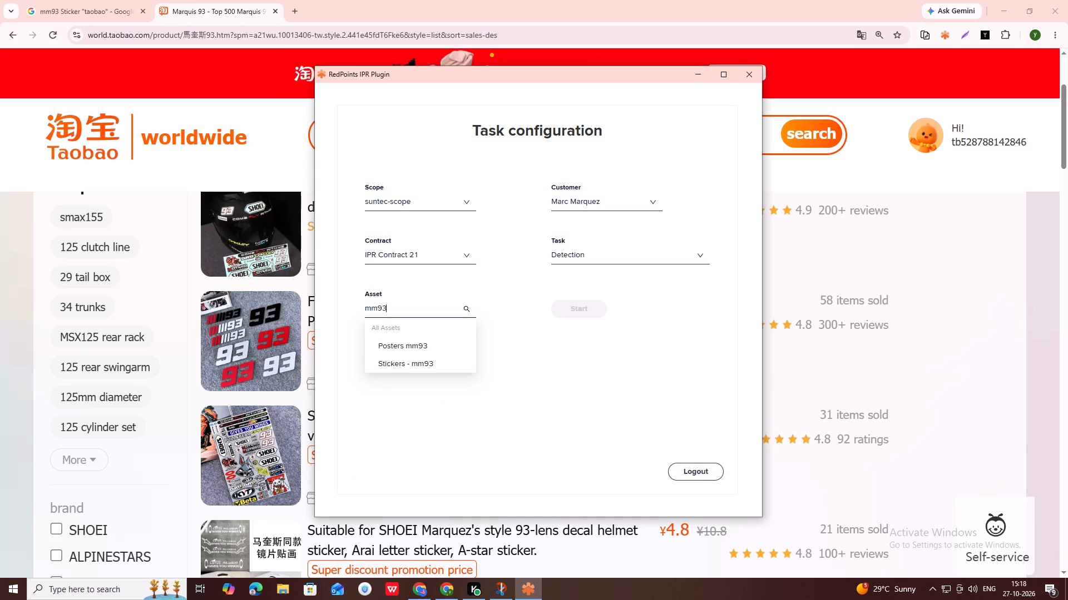
left_click(446, 366)
left_click(600, 304)
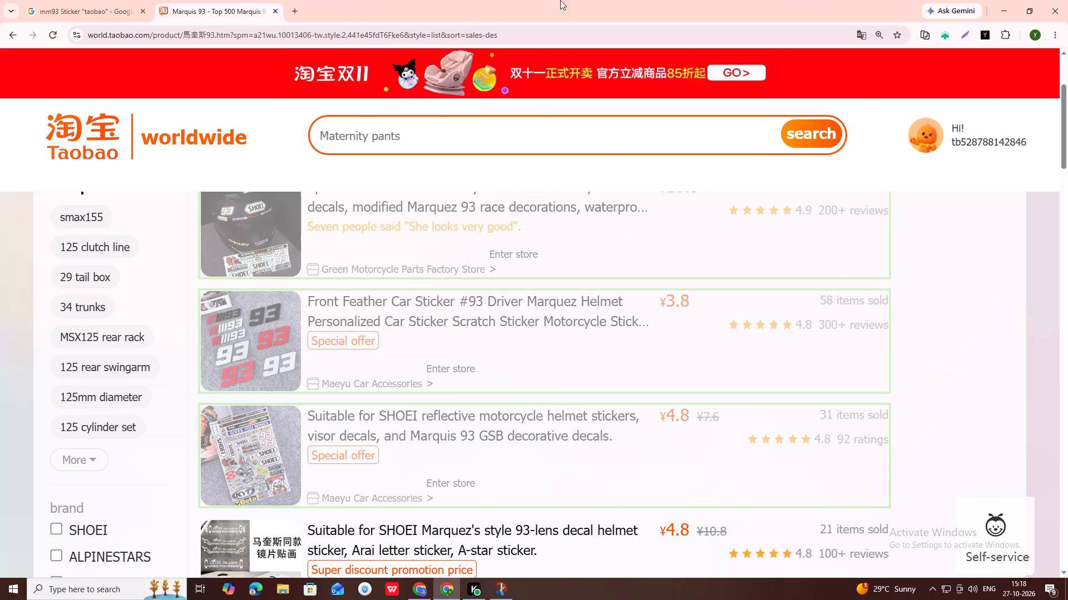
Inspect the full image of Muguanghe Car Decoration's ¥5.8 SHOEI reflective helmet sticker listing in a new tab, and close it.
scroll(436, 360, "up", 5)
scroll(449, 456, "down", 5)
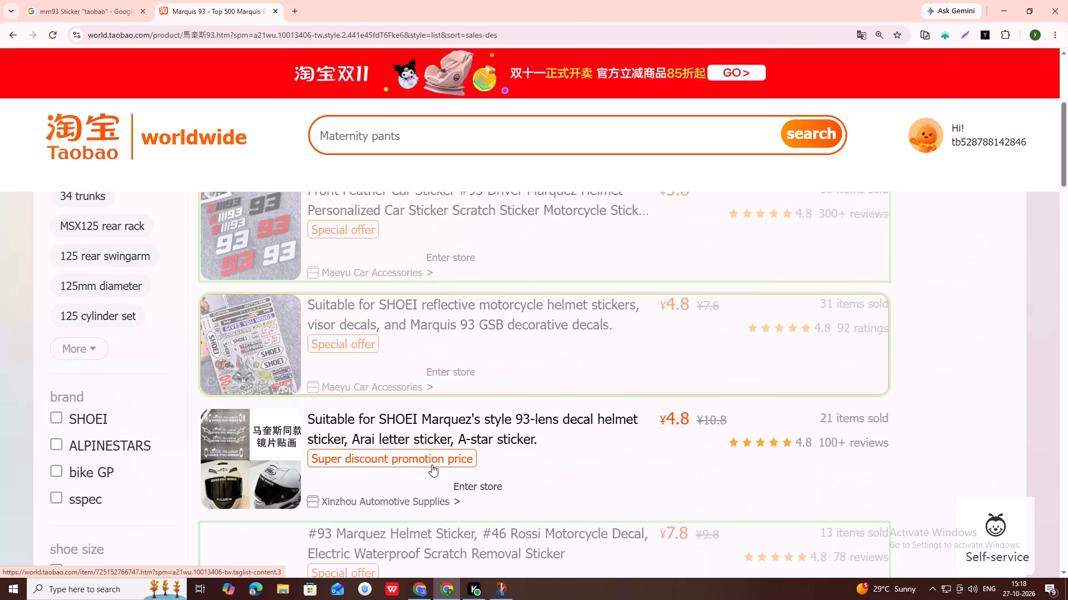
scroll(354, 451, "down", 7)
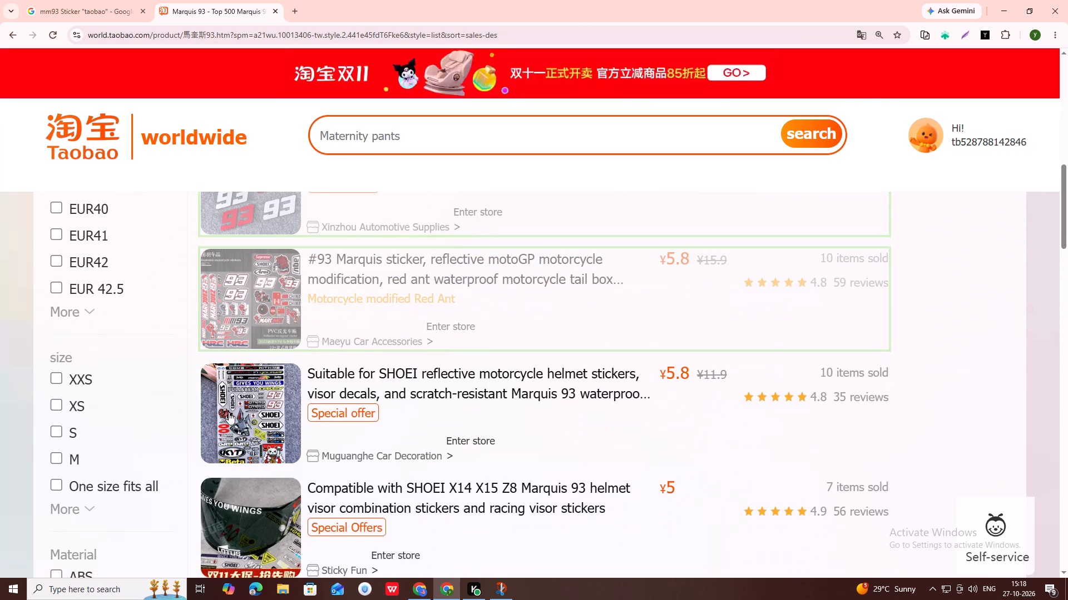
right_click(234, 399)
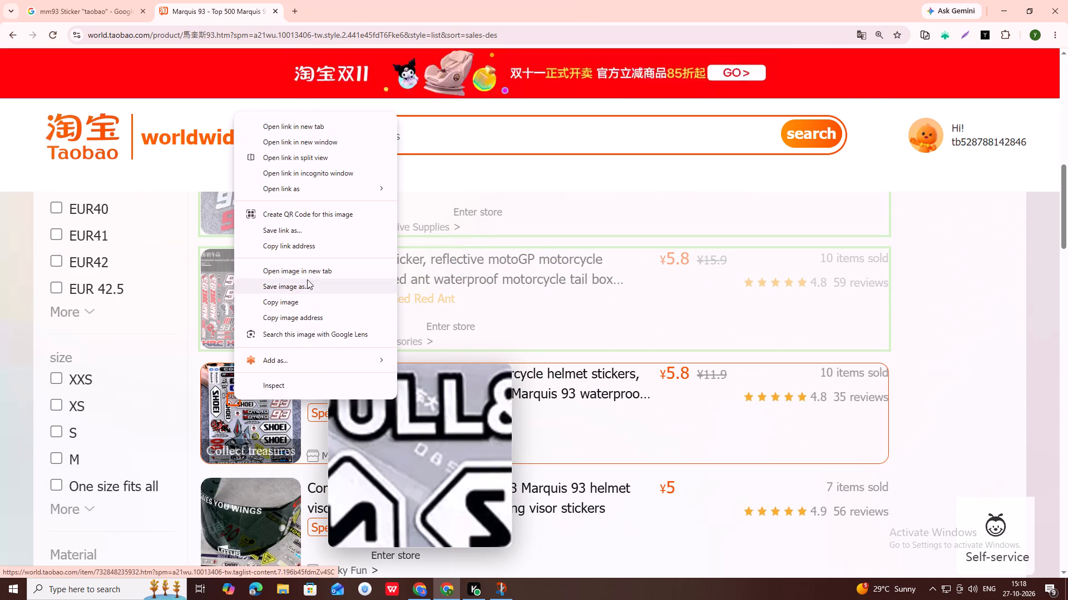
left_click(306, 269)
left_click(359, 0)
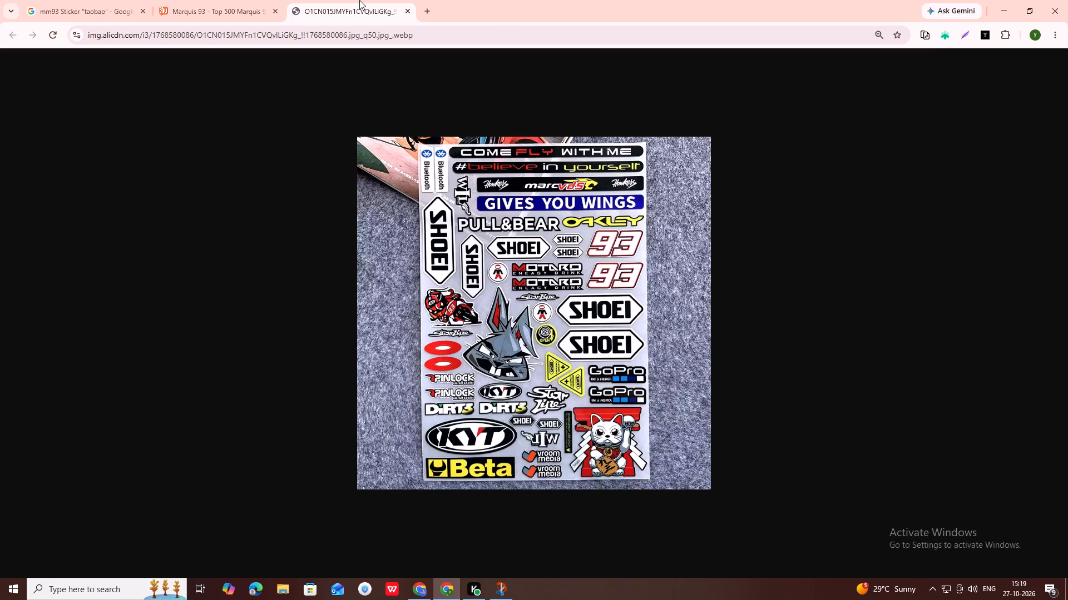
middle_click(359, 0)
Inspect the full image of Jiateng Auto Parts' sponsored reflective helmet sticker listing in a new tab, and close it.
scroll(375, 260, "down", 8)
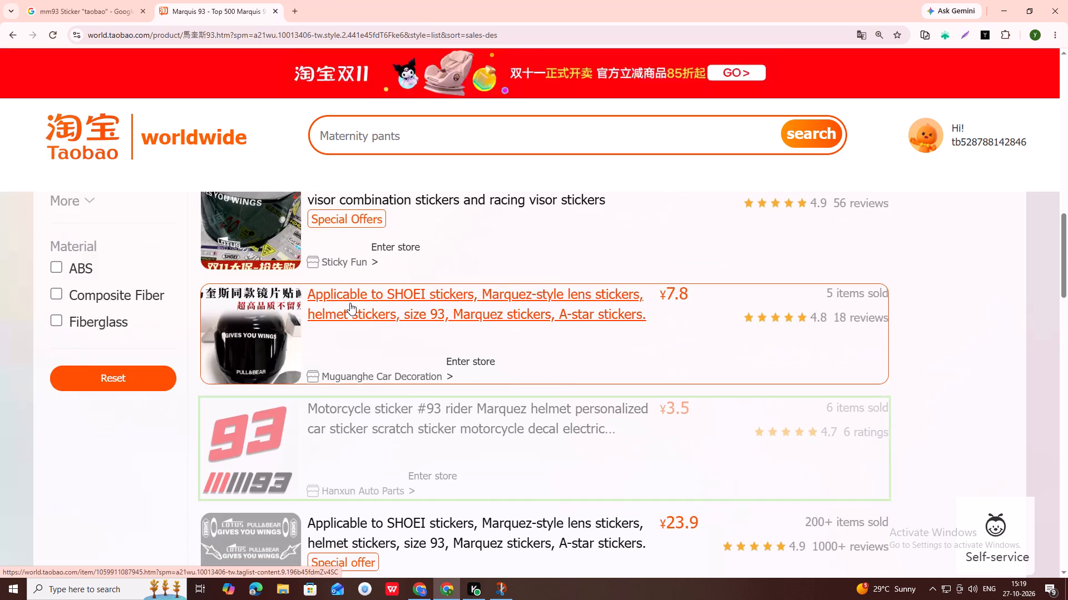
scroll(350, 303, "down", 4)
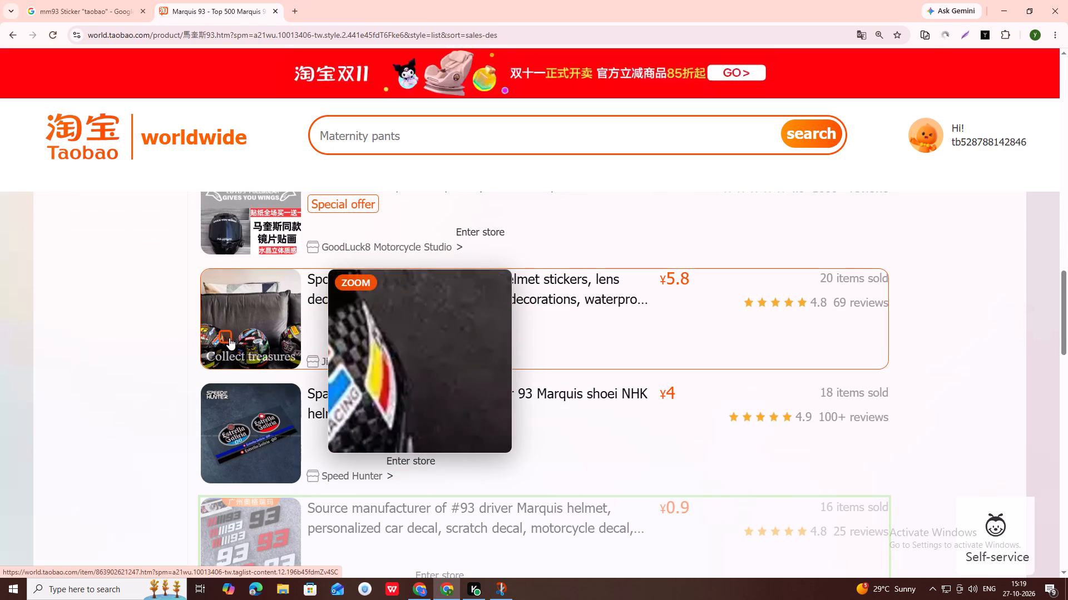
scroll(623, 352, "down", 1)
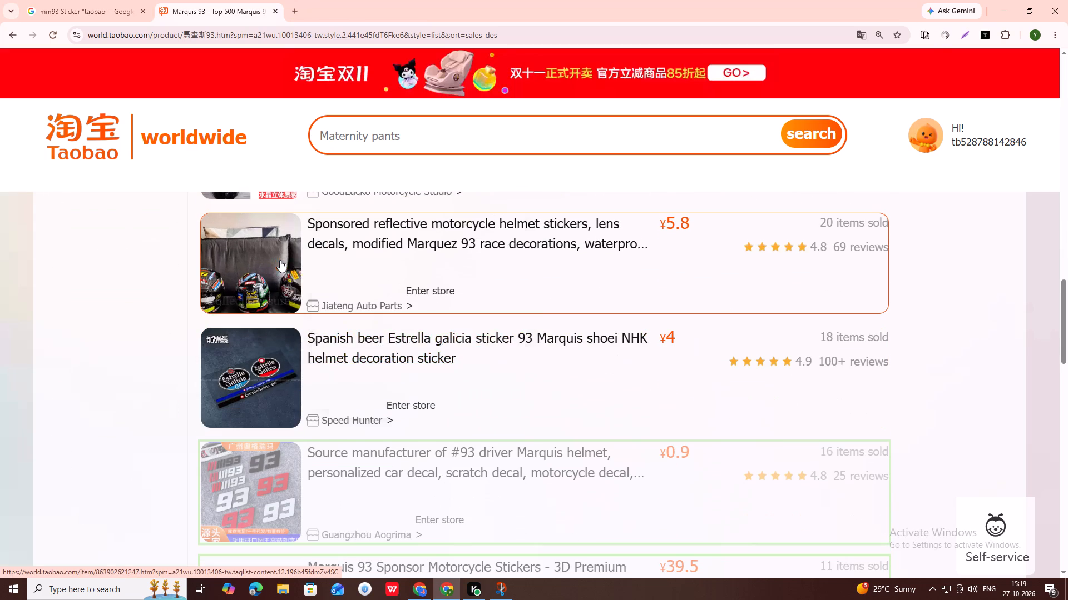
right_click(259, 240)
left_click(343, 392)
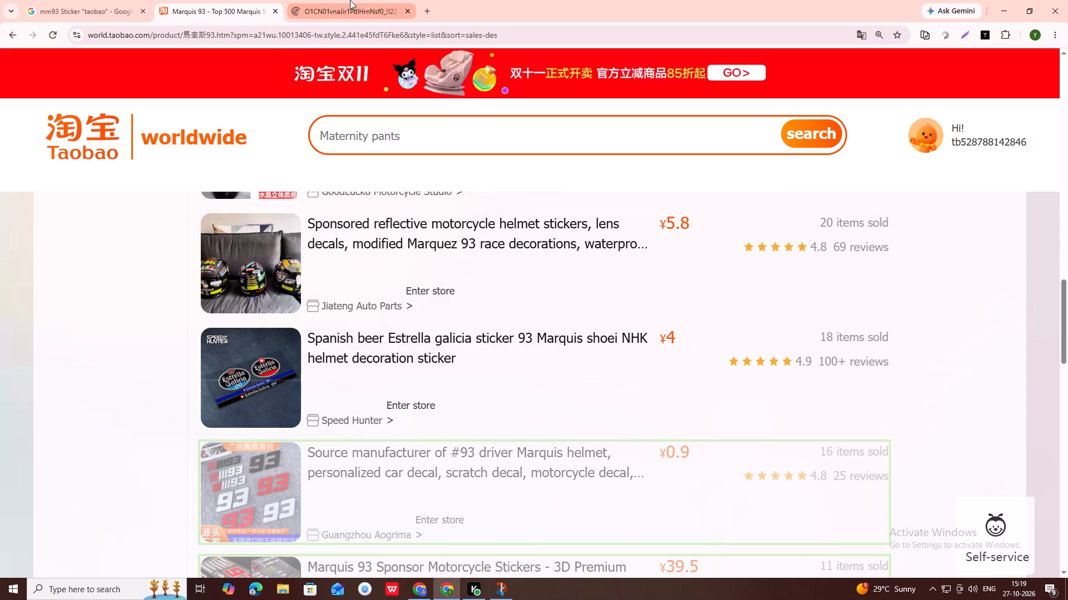
left_click(368, 0)
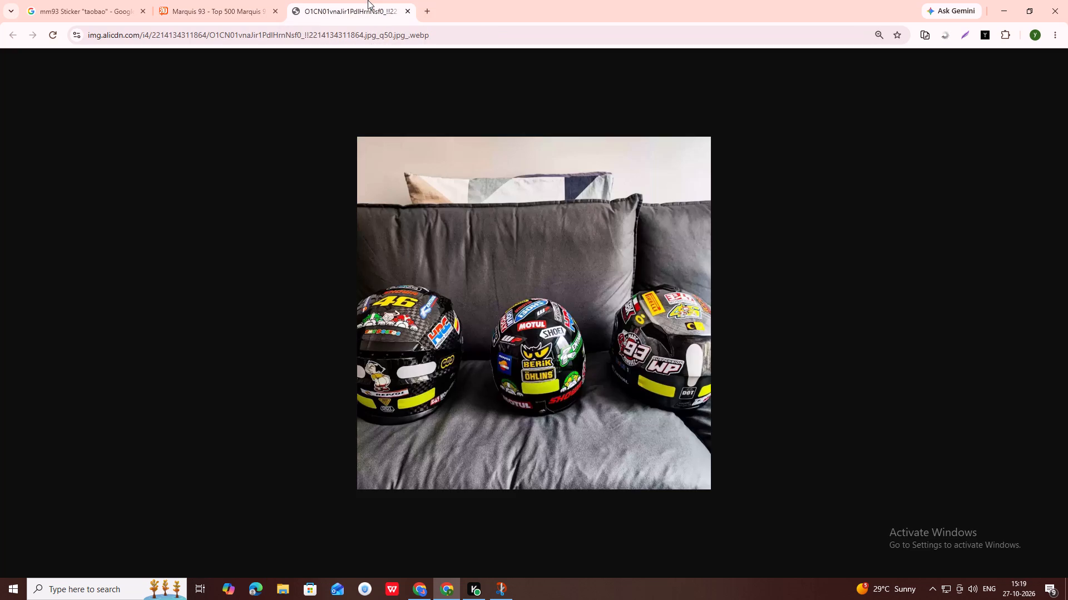
middle_click(368, 0)
Examine the remaining Marquis 93 listings down to the end of the results for unhighlighted mm93 stickers.
scroll(405, 213, "down", 4)
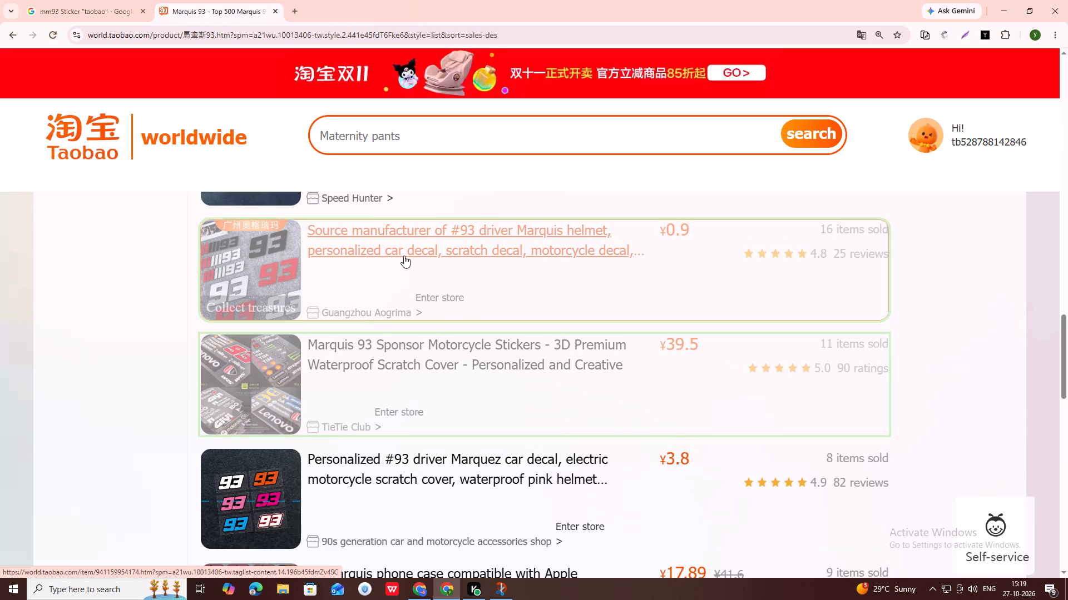
scroll(310, 366, "down", 2)
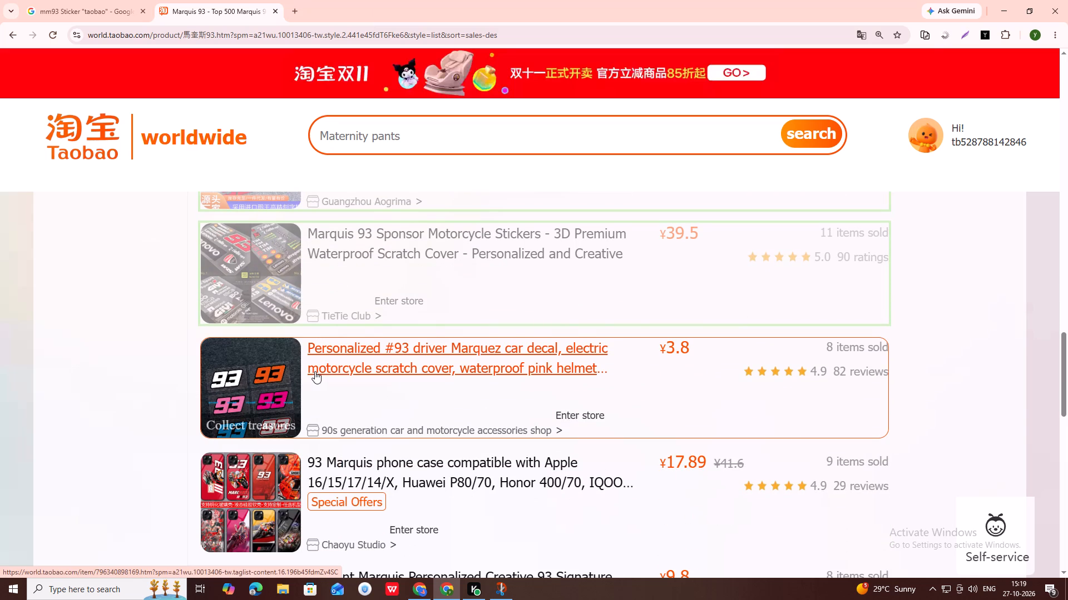
scroll(315, 371, "down", 2)
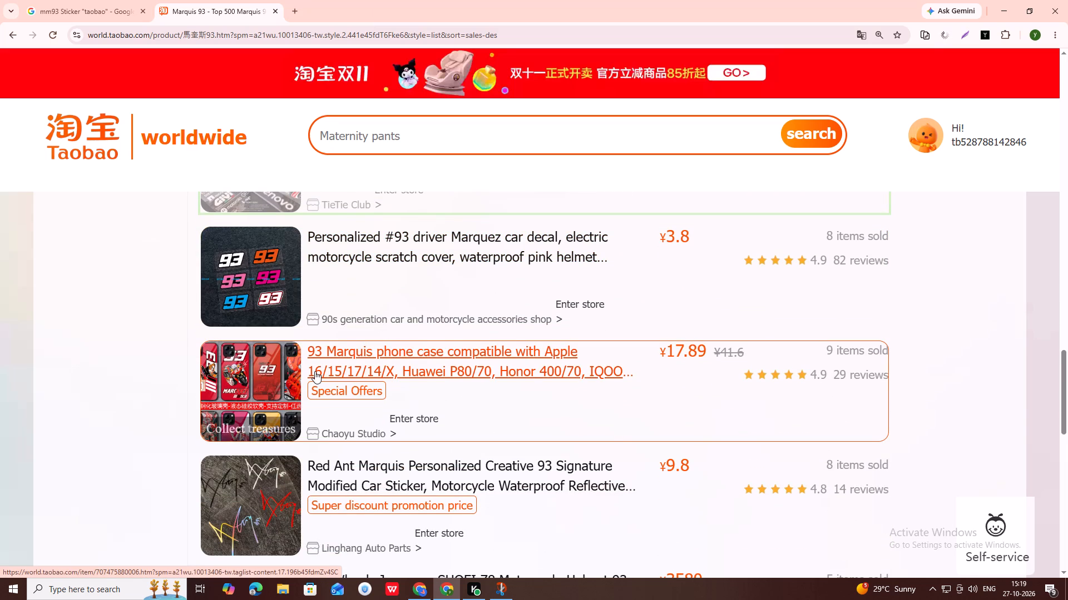
scroll(315, 371, "down", 3)
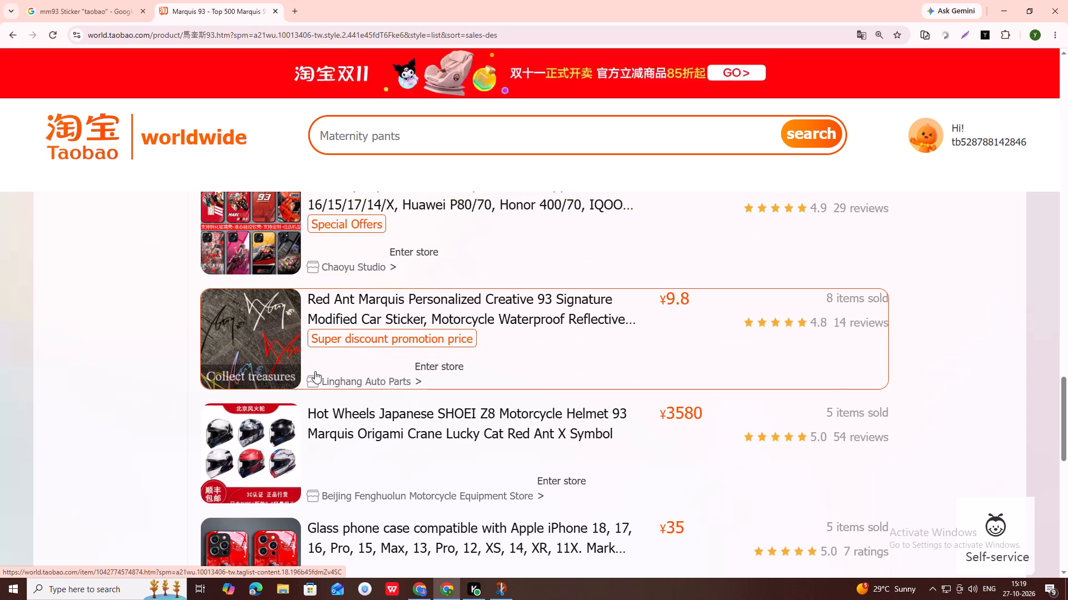
scroll(315, 371, "down", 3)
Inspect the full image of Chaoyu Studio's 93 Marquis phone case listing in a new tab, and close it.
scroll(315, 371, "up", 1)
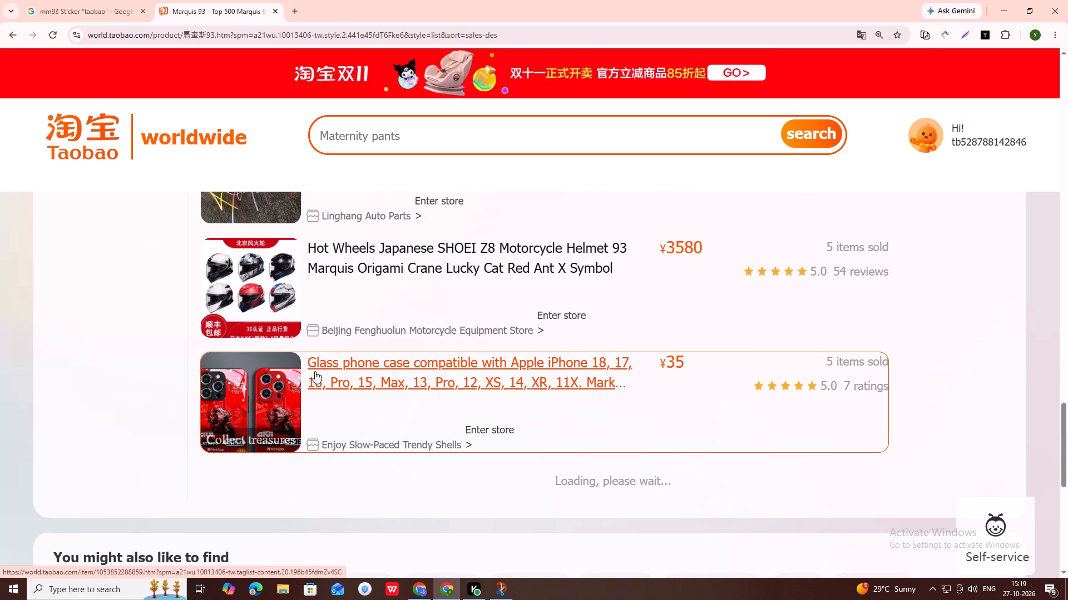
scroll(315, 371, "up", 7)
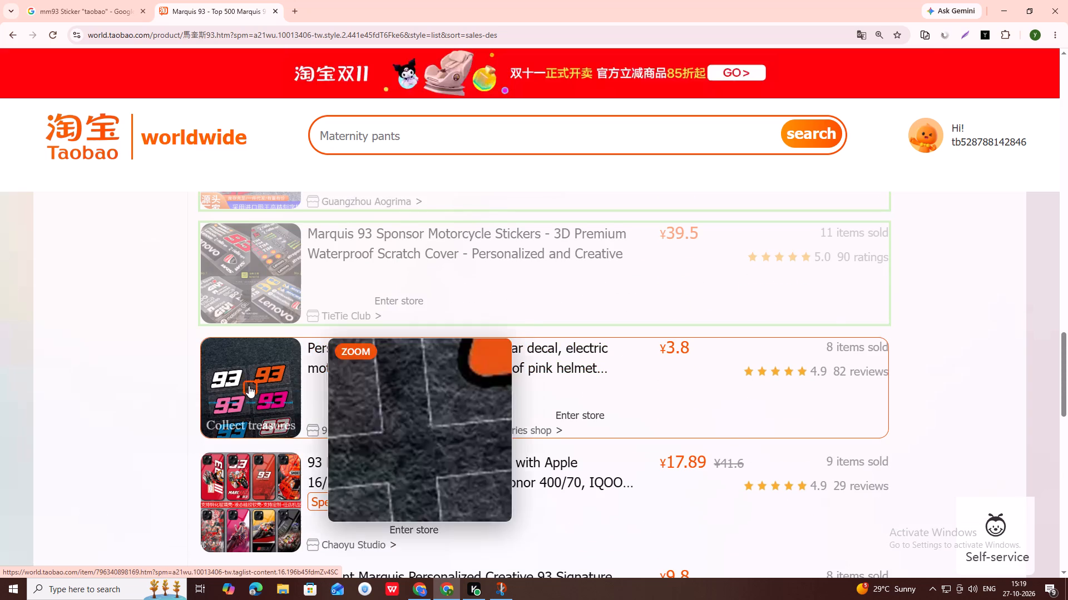
scroll(249, 386, "up", 5)
scroll(249, 386, "down", 6)
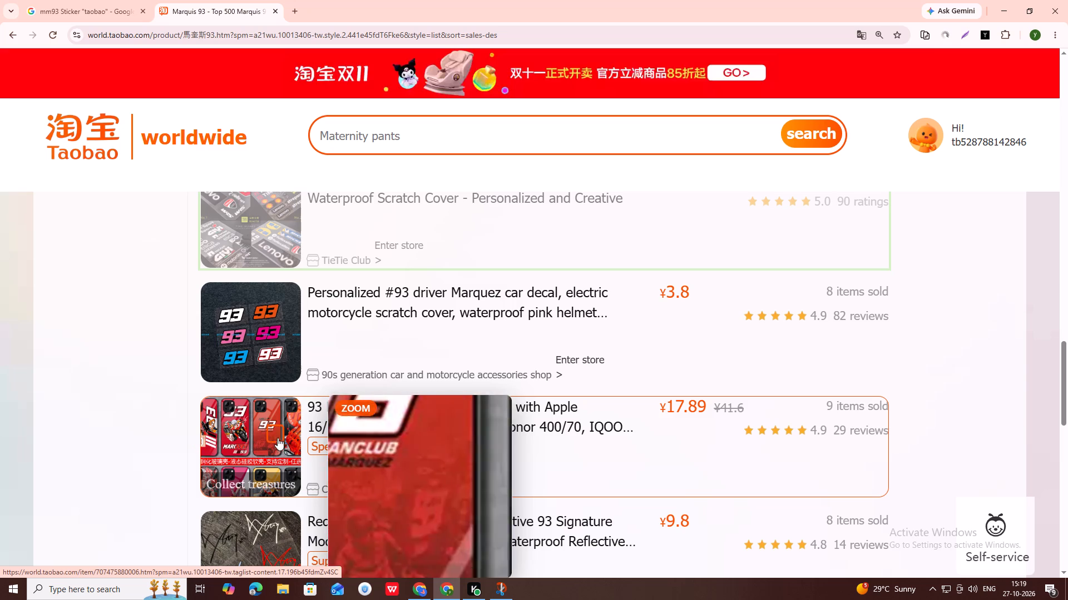
right_click(277, 421)
left_click(380, 288)
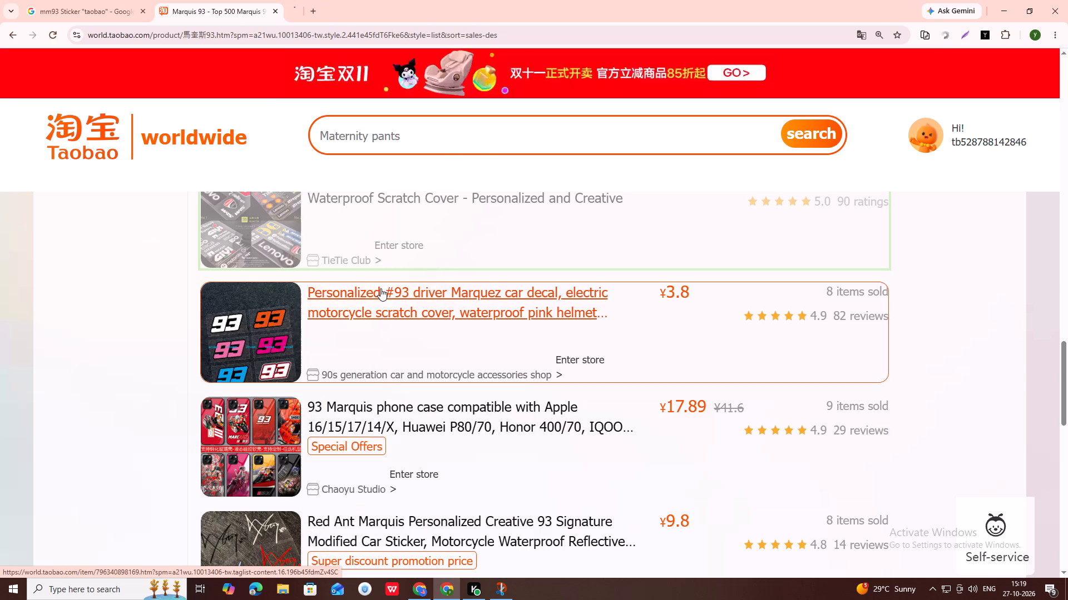
left_click(318, 0)
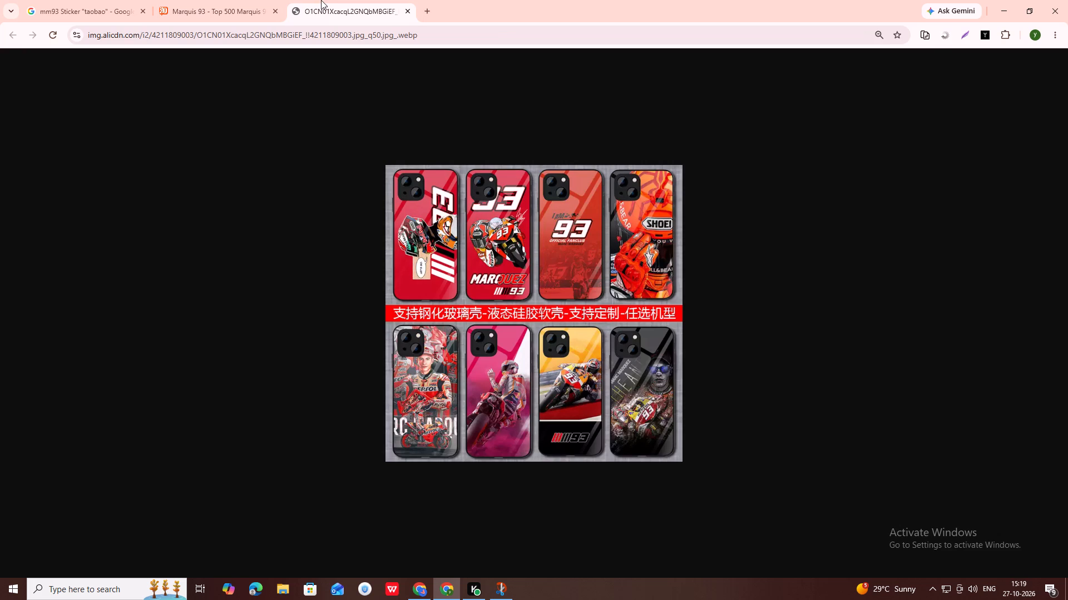
middle_click(321, 0)
Copy the link address of Maeyu Car Accessories' ¥5.8 #93 Marquis reflective motoGP sticker listing from the Marquis 93 results.
scroll(390, 323, "up", 2)
scroll(340, 288, "up", 3)
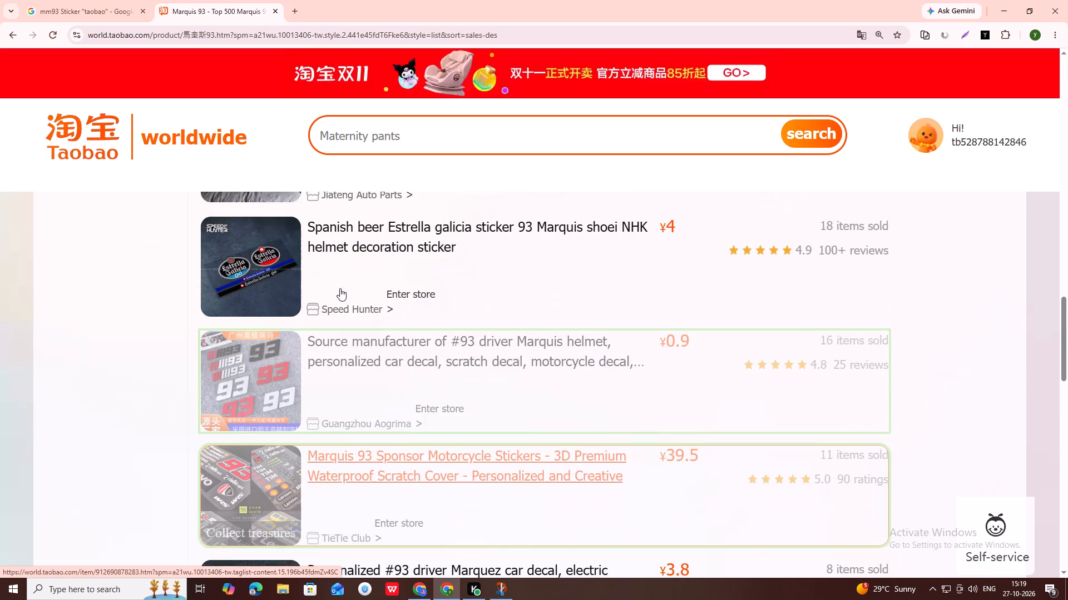
scroll(340, 288, "up", 14)
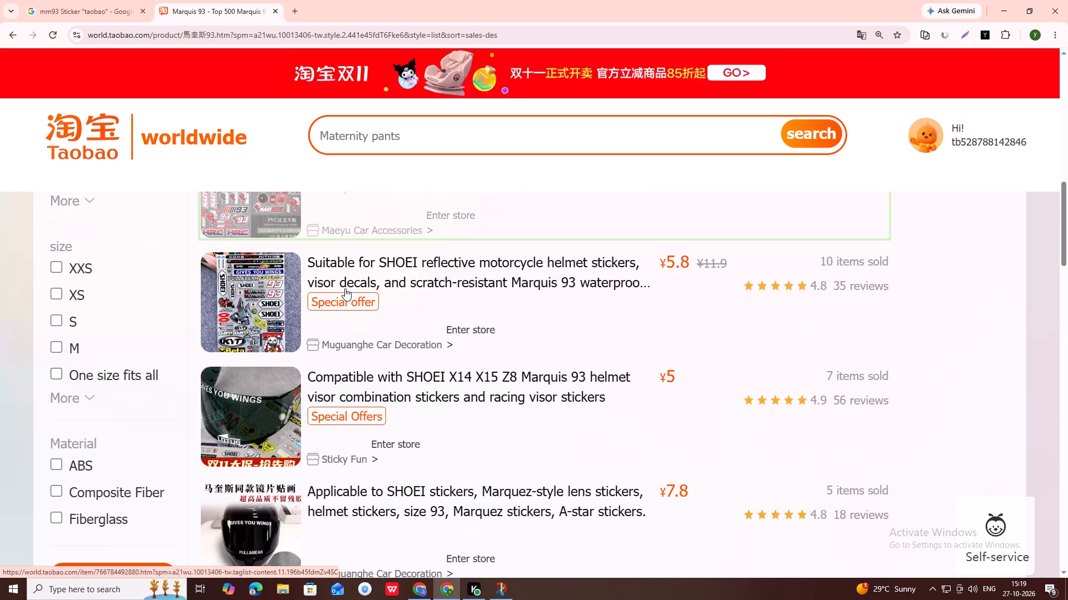
scroll(380, 438, "up", 5)
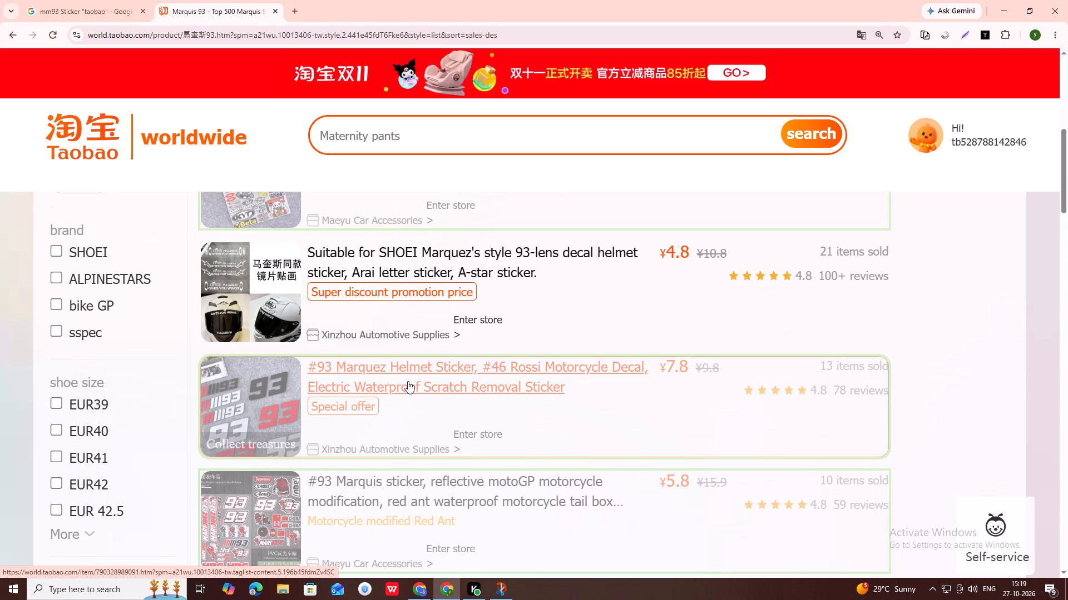
scroll(408, 381, "down", 1)
right_click(390, 301)
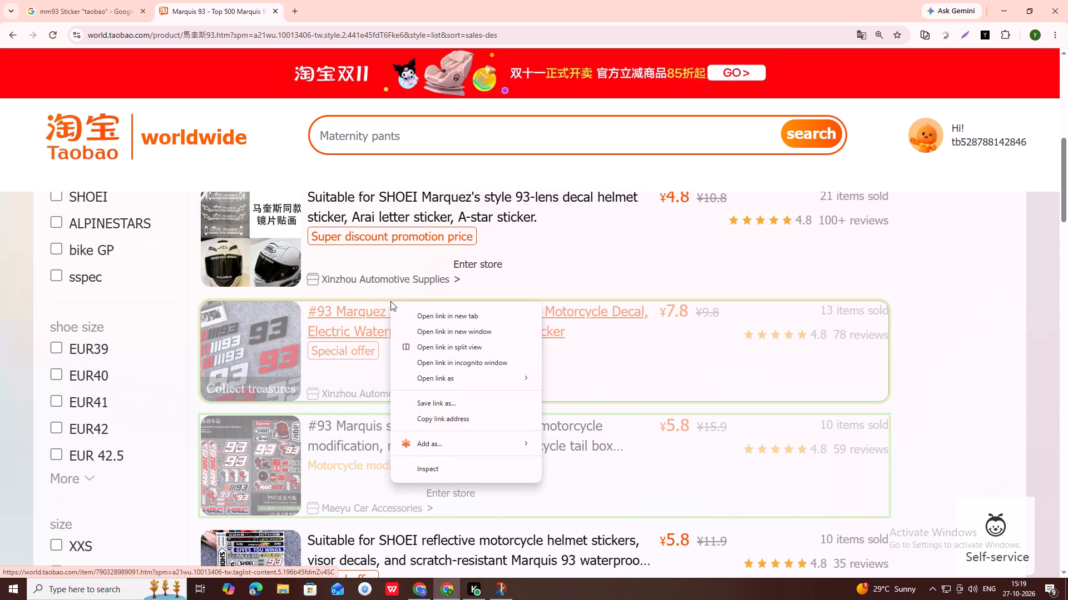
scroll(370, 311, "up", 3)
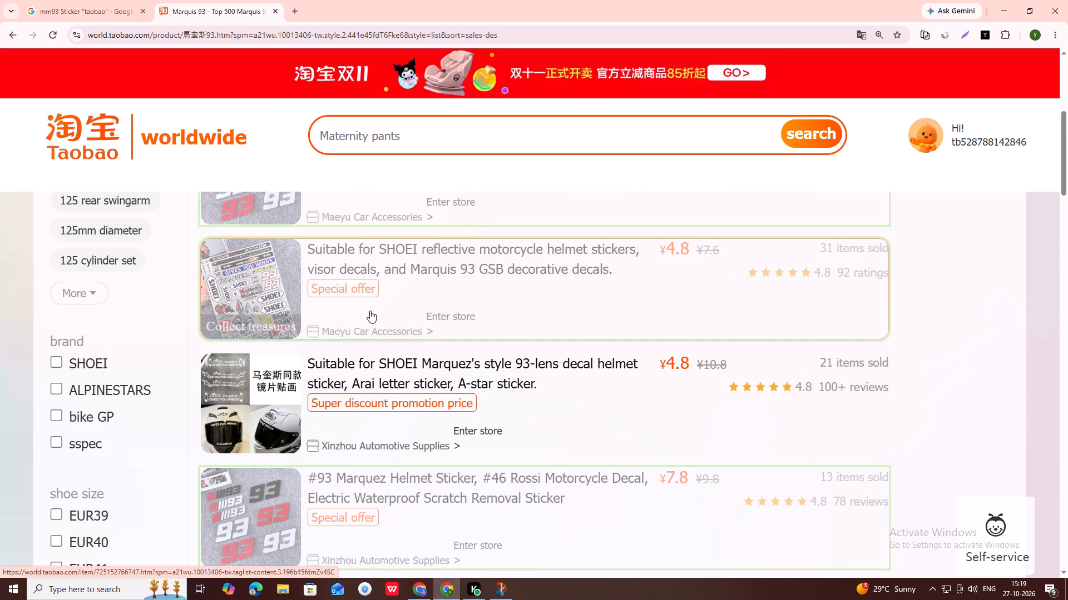
scroll(369, 311, "down", 4)
right_click(409, 386)
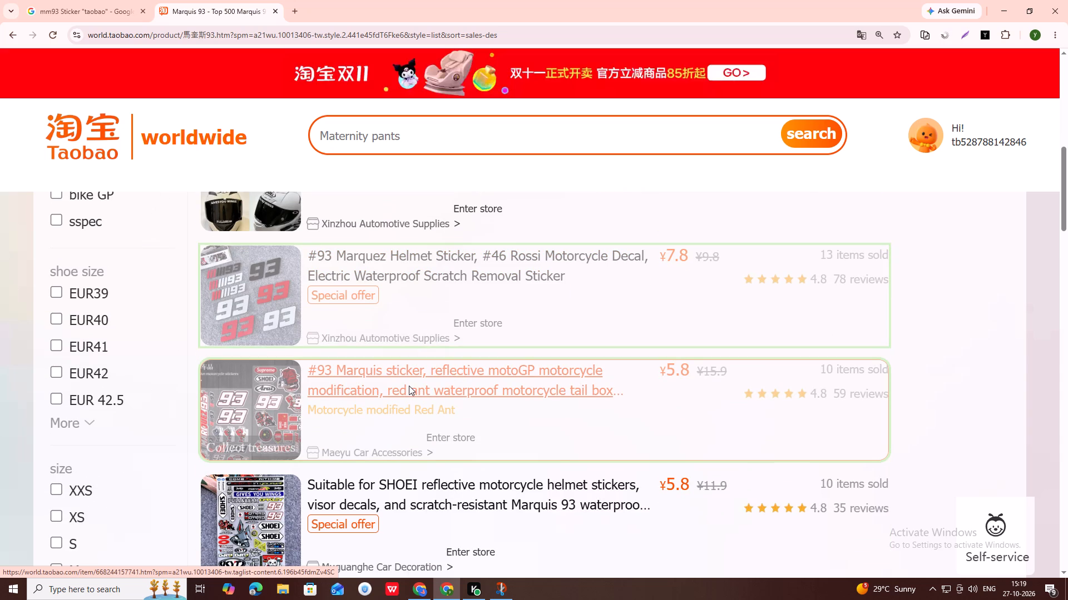
left_click(468, 504)
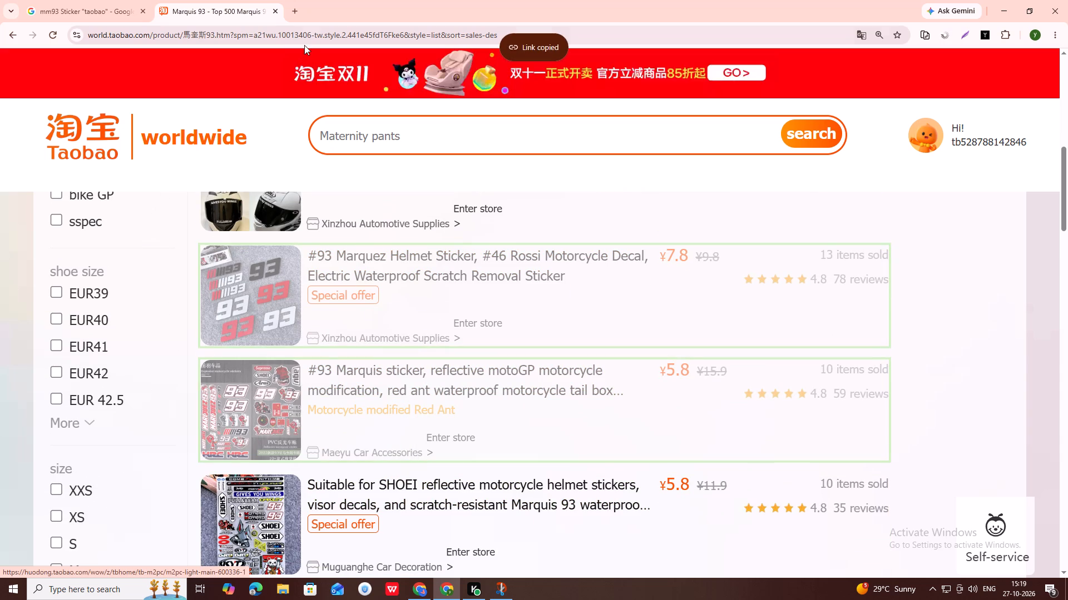
key("alt+Tab")
left_click(430, 0)
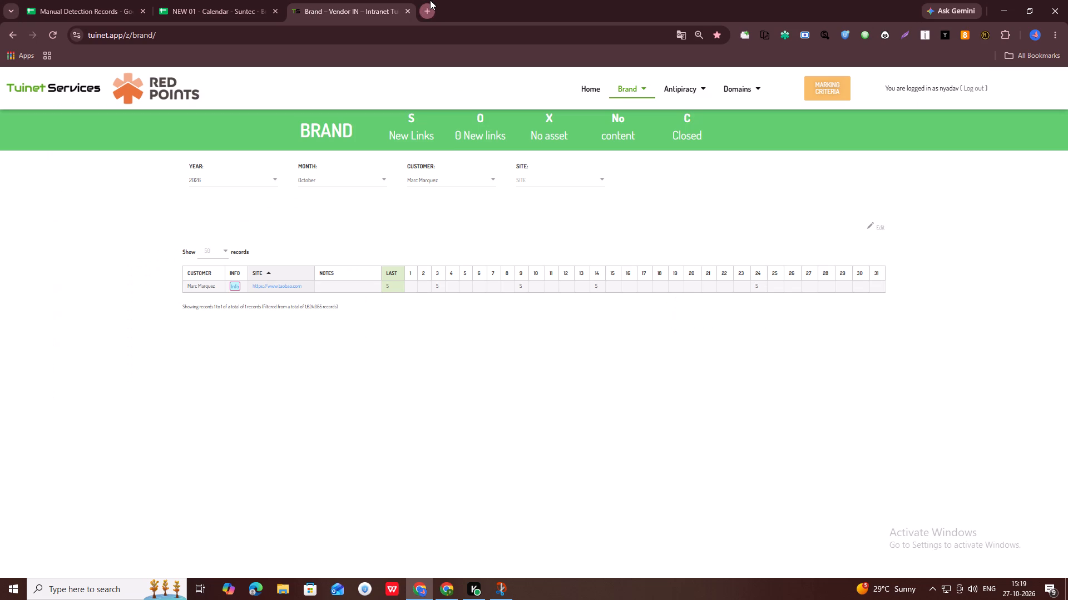
key("ctrl+v")
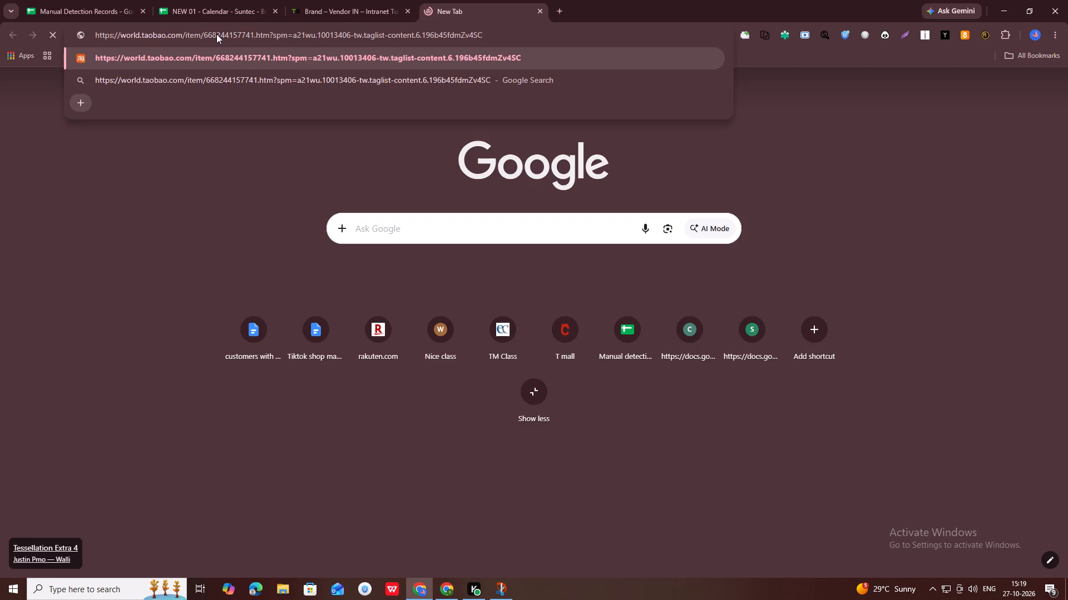
double_click(216, 34)
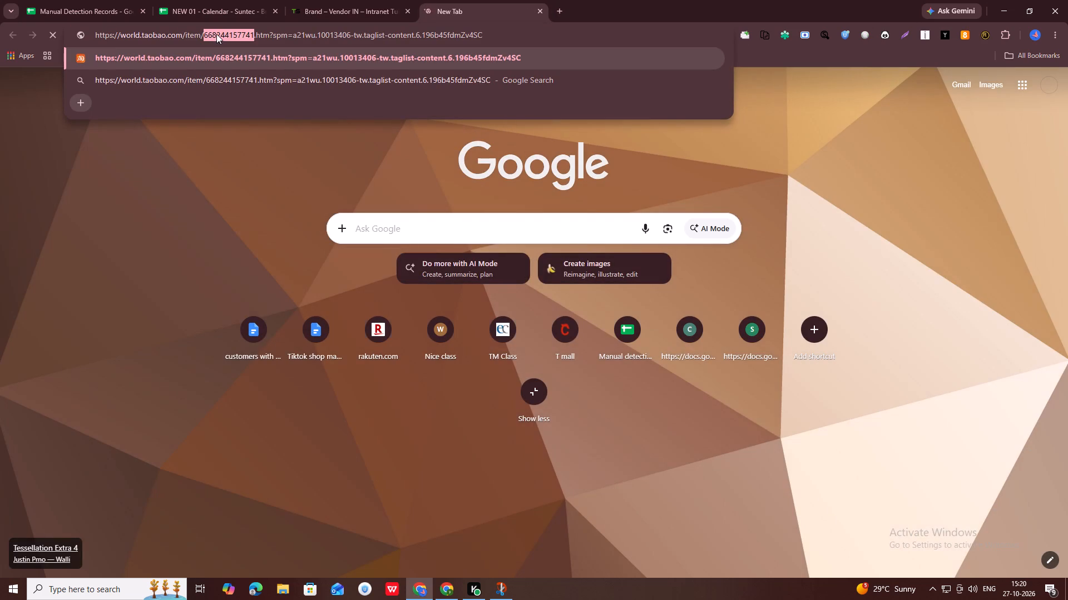
key("ctrl+c")
key("ctrl+c")
key("ctrl+c")
key("ctrl+c")
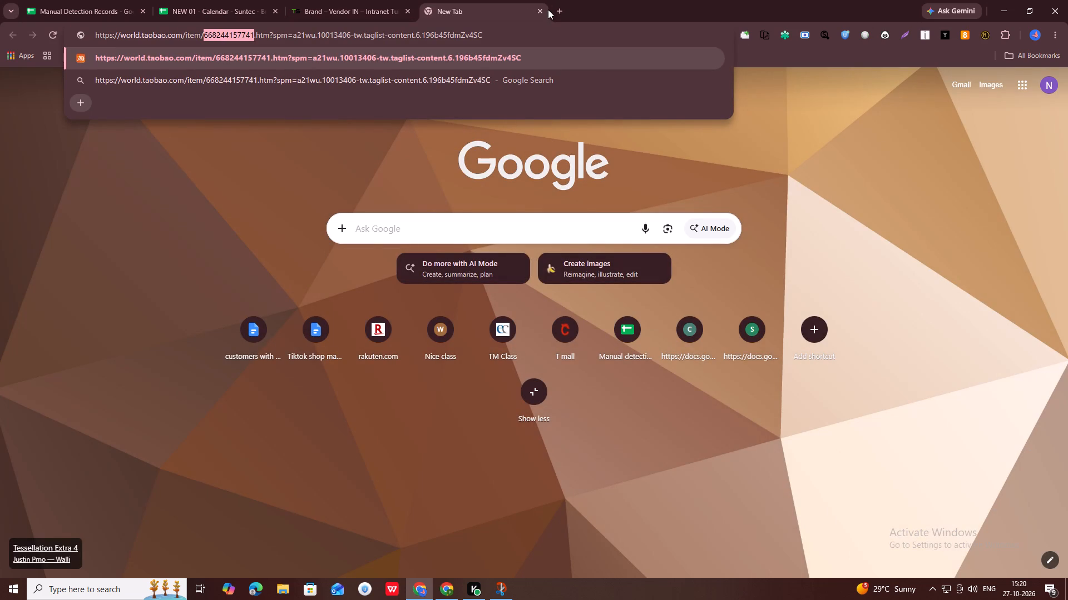
left_click(553, 6)
type("loe")
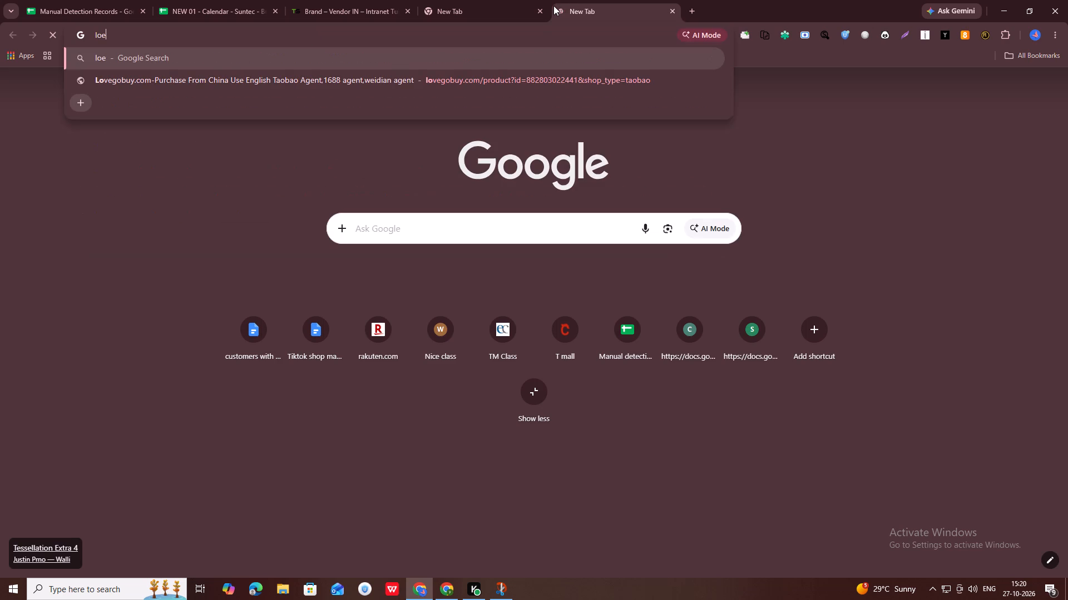
key("BackSpace")
type("ve")
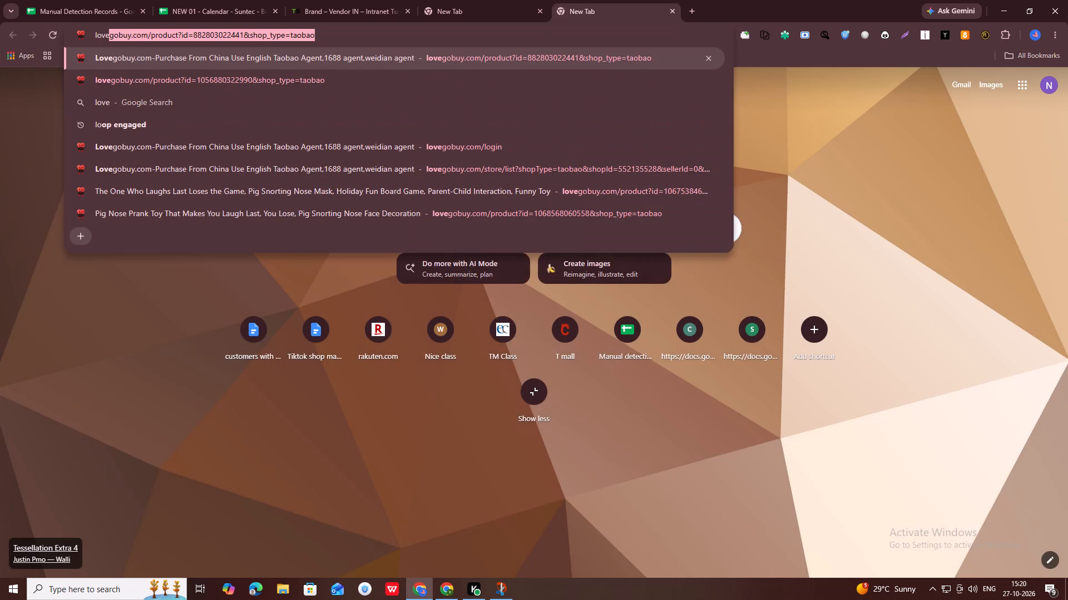
key("Down")
key("Return")
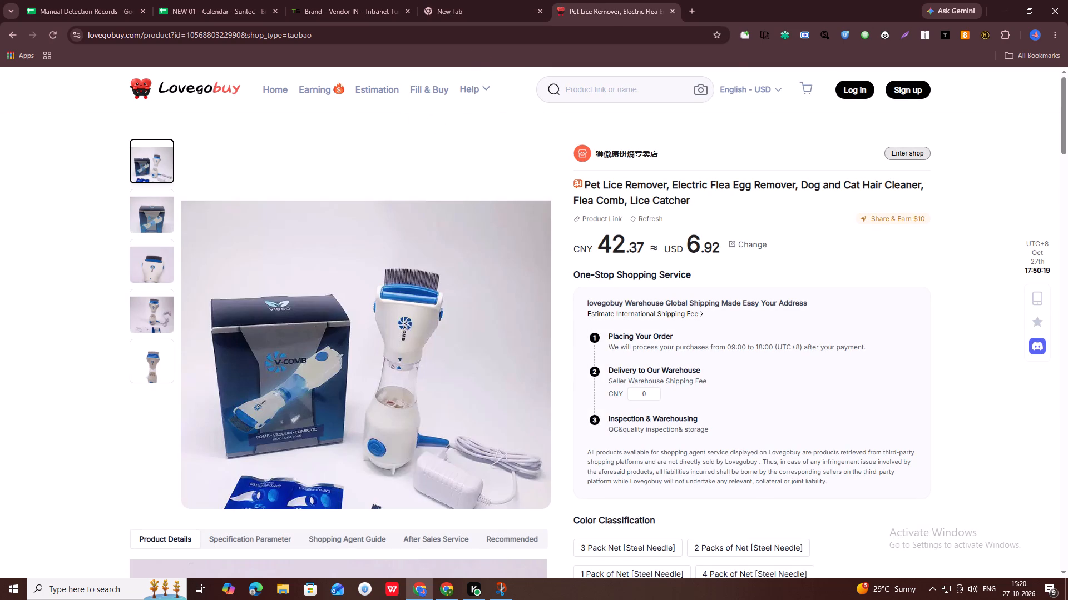
double_click(214, 38)
double_click(224, 36)
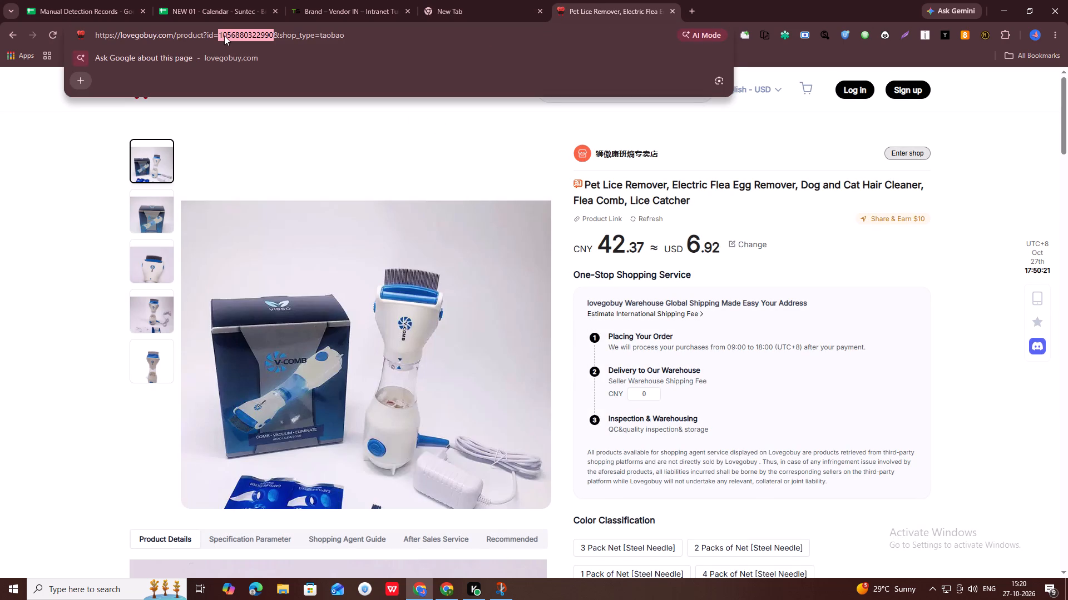
key("ctrl+v")
key("Return")
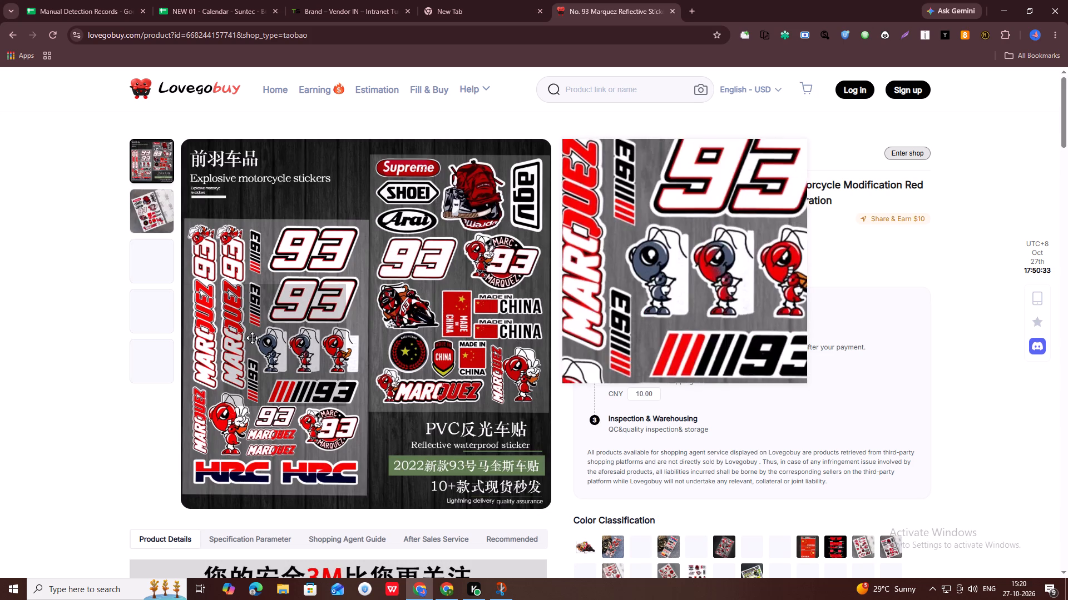
Open the 前羽车品 seller's shop from the product page and examine its listings for Marquez 93 stickers.
left_click(897, 153)
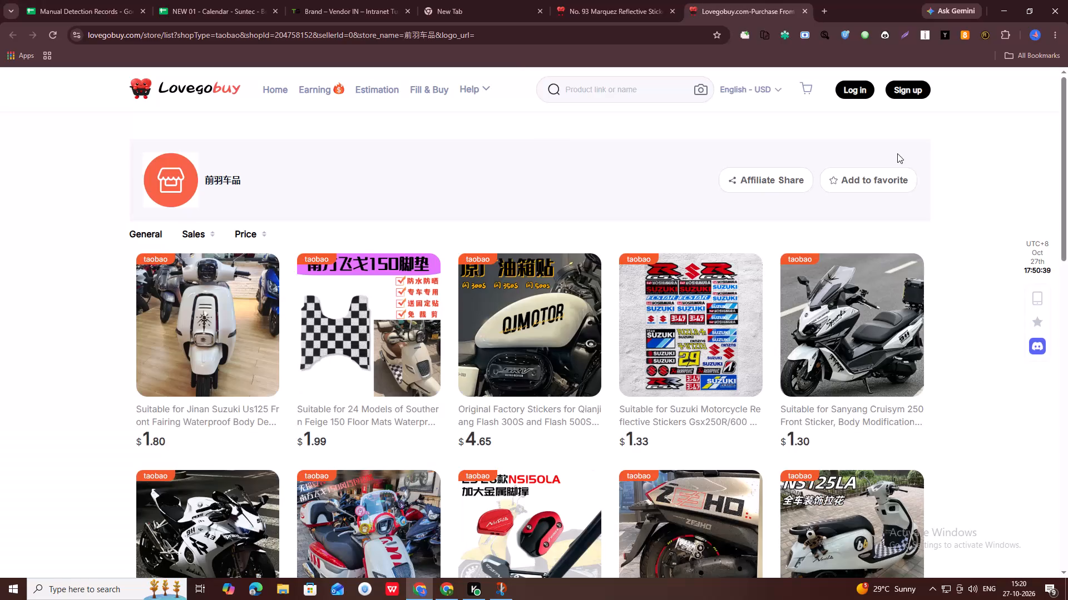
scroll(622, 261, "down", 7)
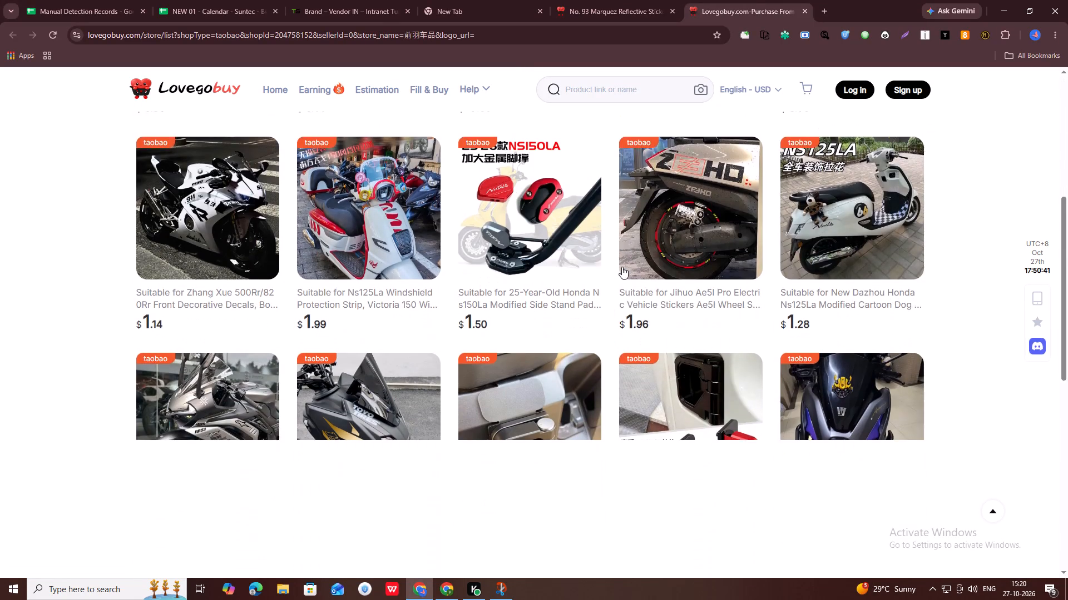
scroll(622, 267, "down", 9)
scroll(596, 239, "up", 5)
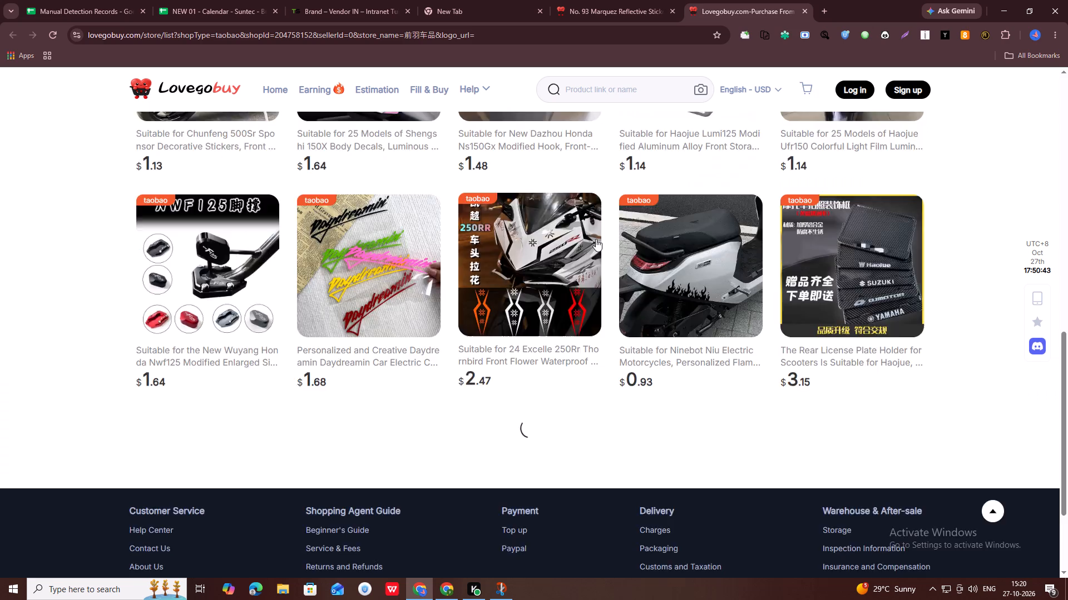
scroll(596, 239, "up", 13)
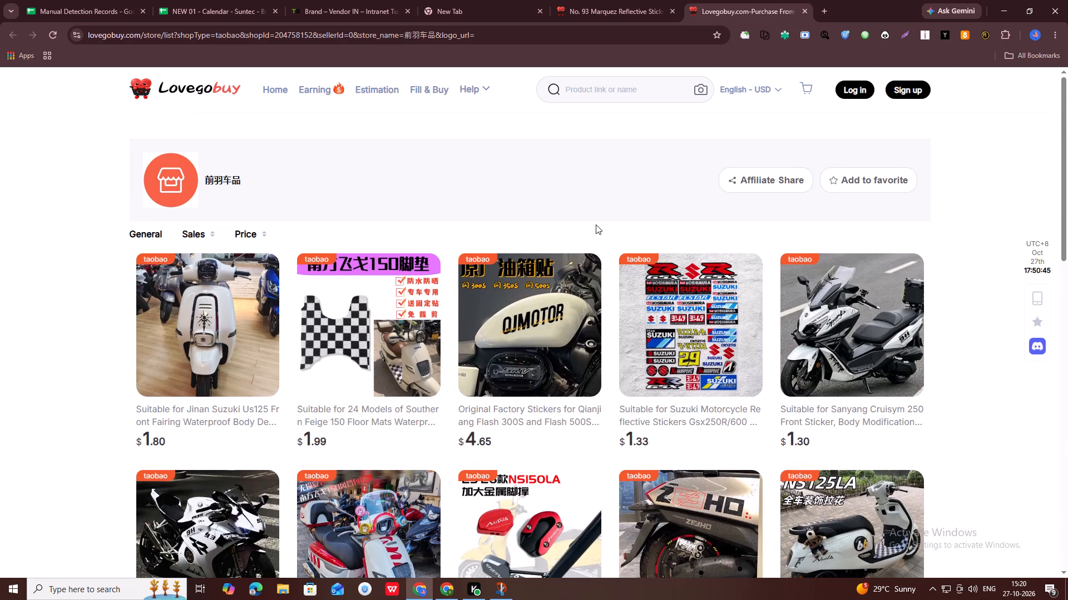
scroll(596, 224, "down", 18)
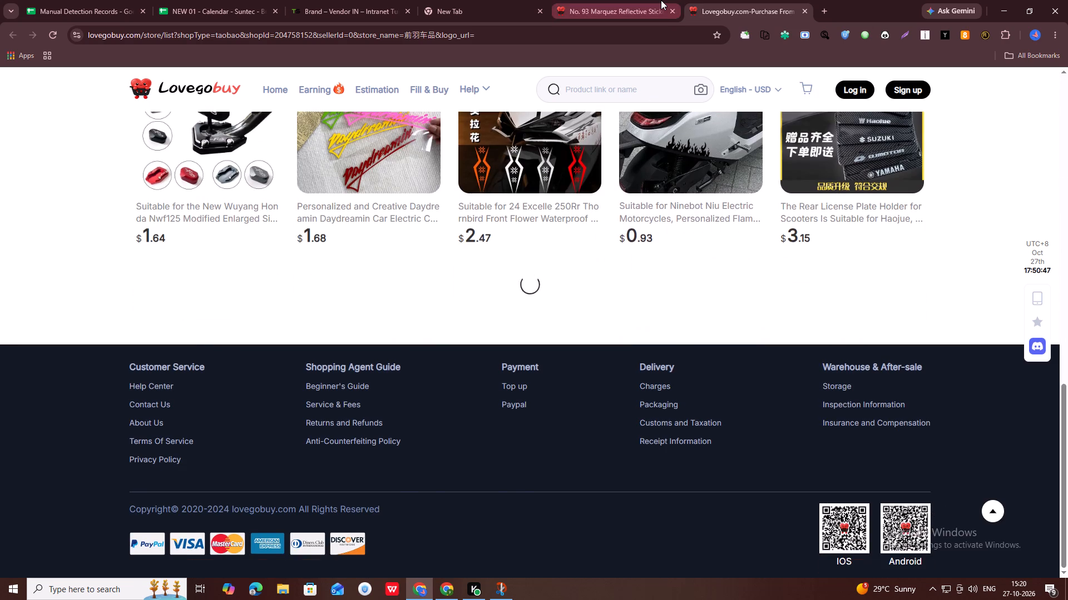
Copy the word Marquez from the product title and search the 前羽车品 shop page for it, loading more of the shop's listings.
left_click(661, 0)
double_click(639, 181)
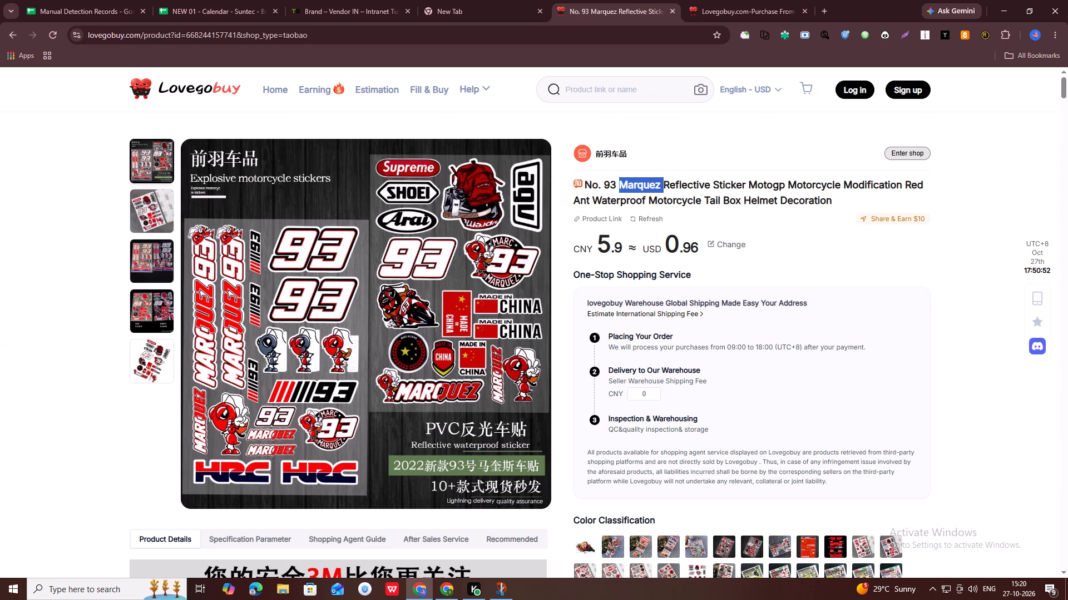
key("ctrl+c")
left_click(720, 0)
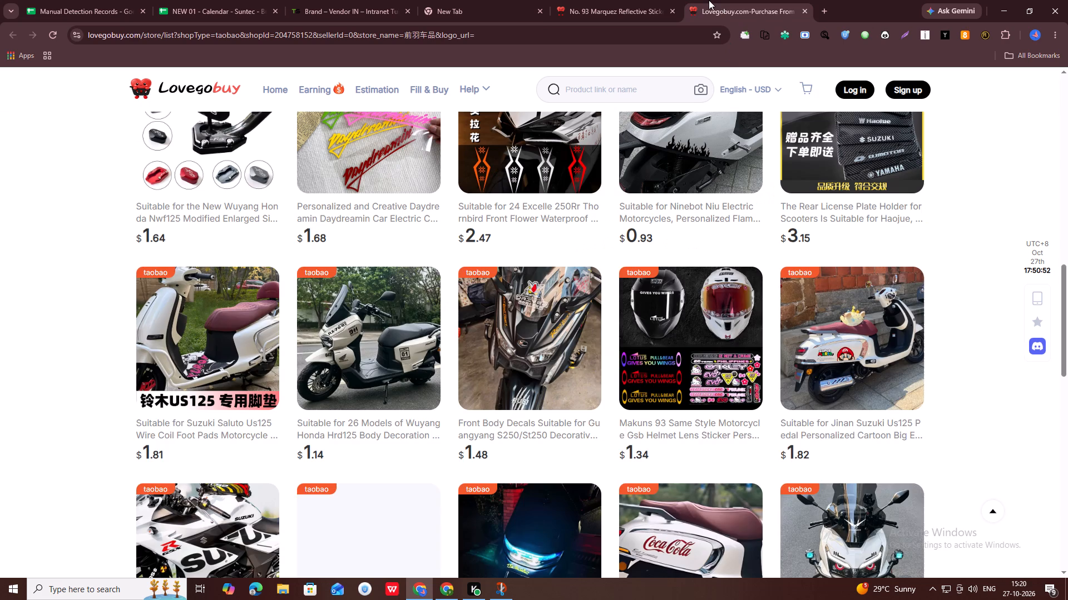
key("ctrl+f")
key("ctrl+v")
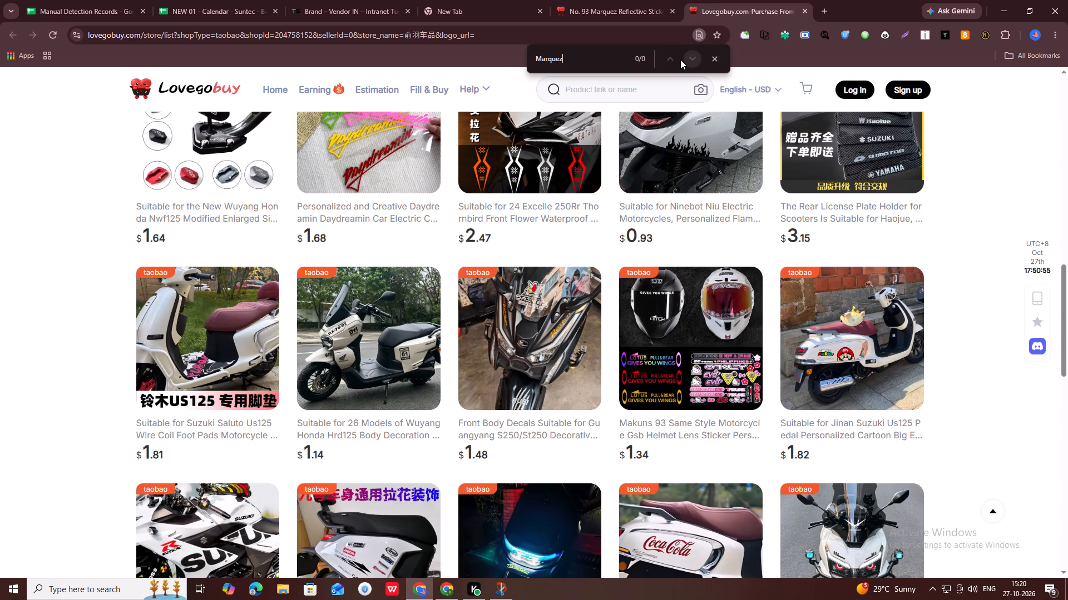
key("Return")
scroll(767, 187, "down", 7)
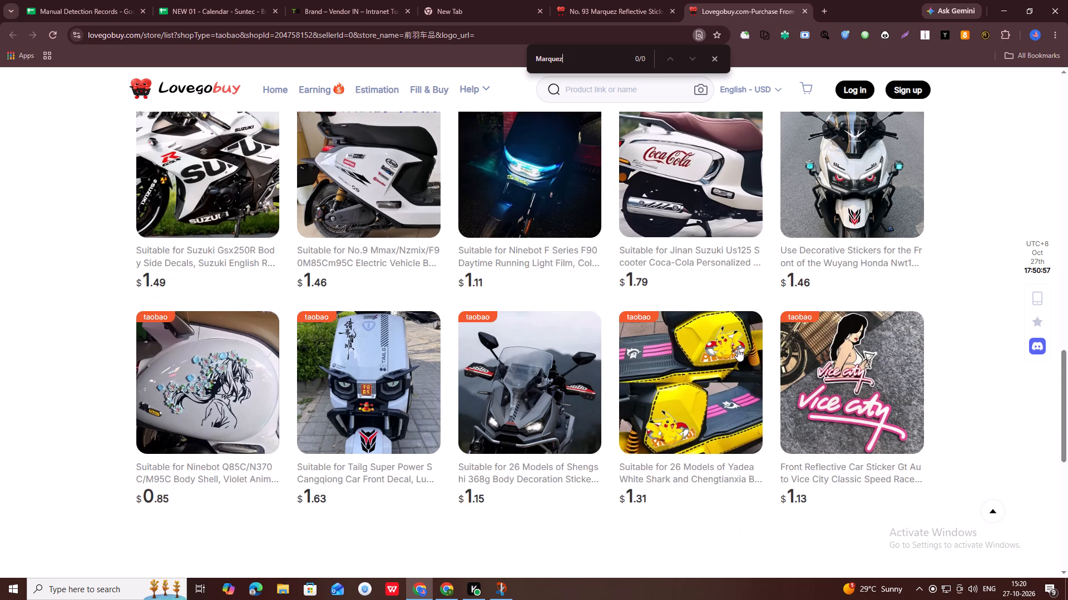
scroll(776, 346, "down", 5)
scroll(607, 328, "down", 3)
middle_click_drag(627, 332, 622, 341)
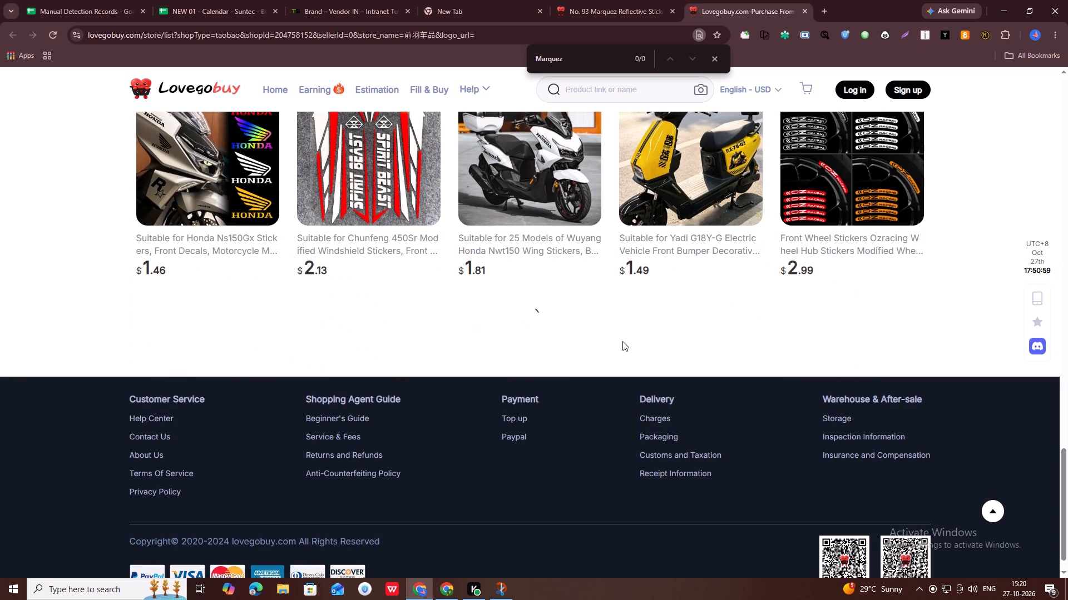
middle_click(621, 361)
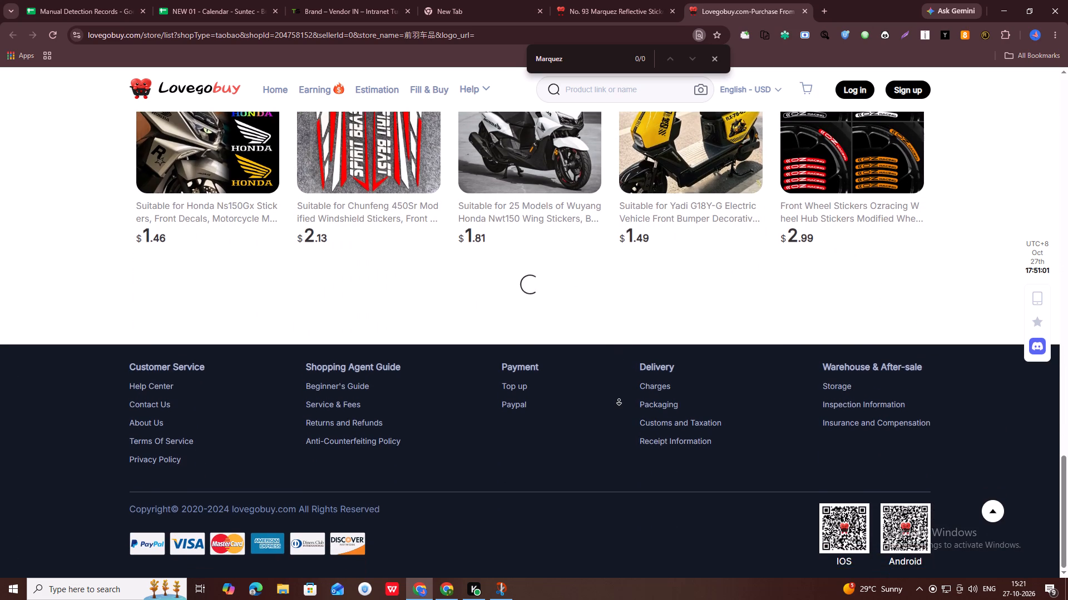
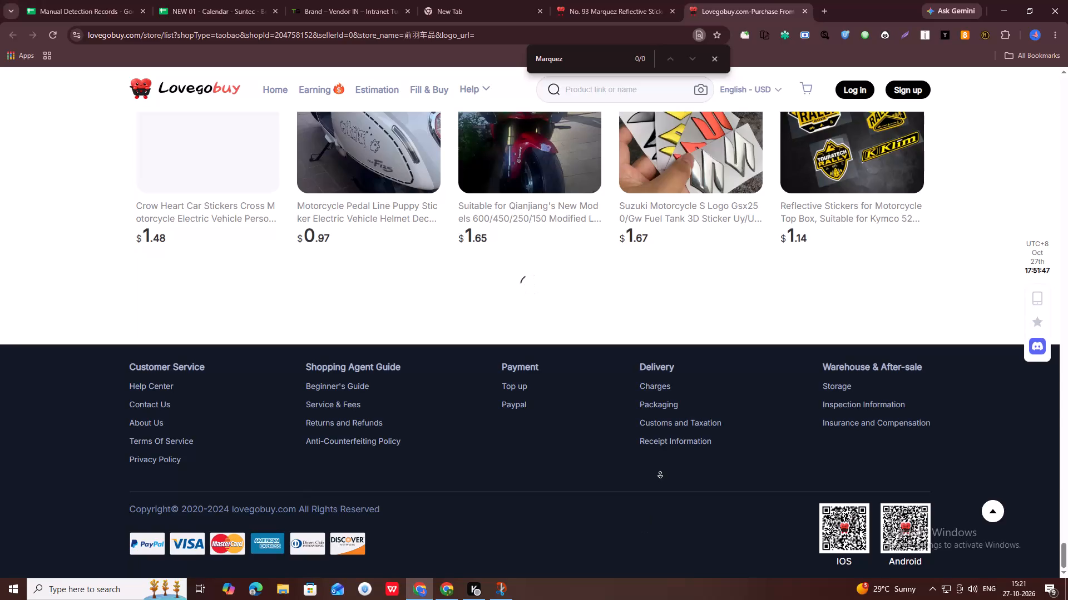
Search the loaded listings of the 前羽车品 shop page again for Marquez.
middle_click(578, 499)
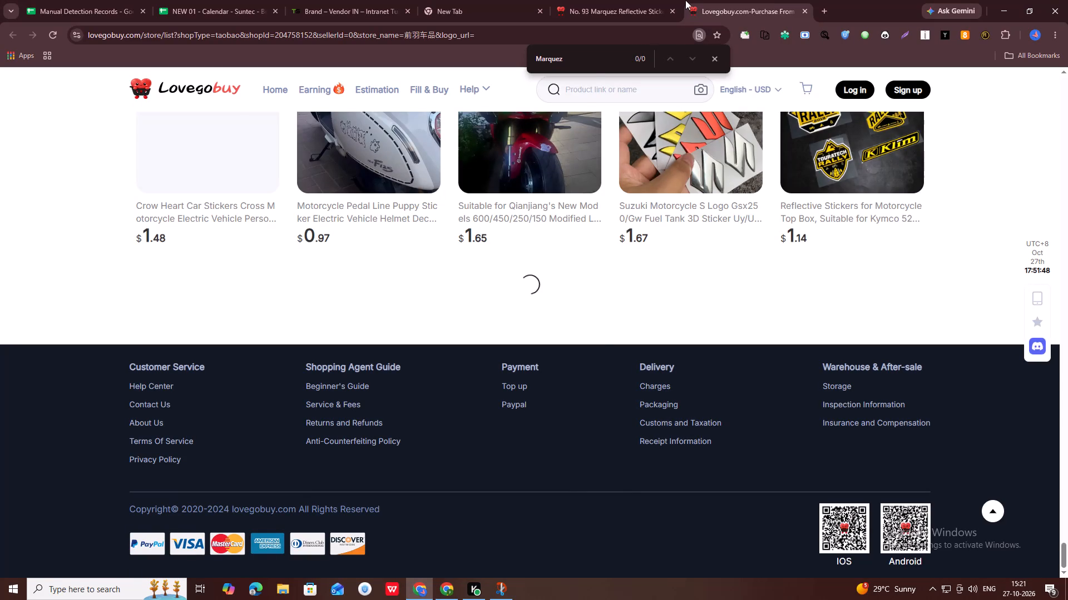
left_click(595, 64)
key("BackSpace")
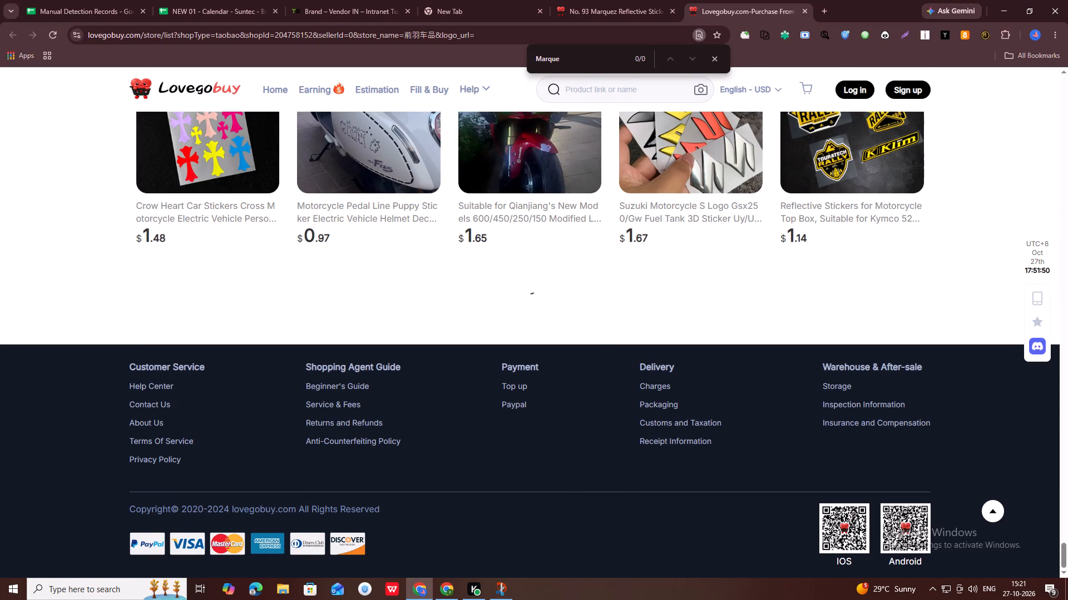
key("z")
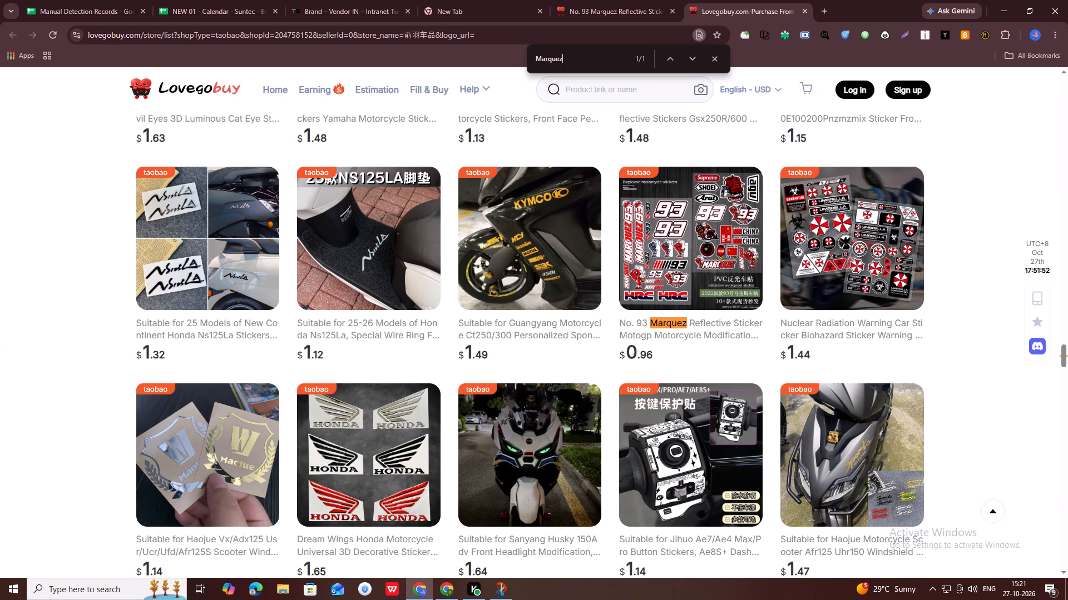
Compare the Marquez product and its match in the 前羽车品 shop with the Taobao search results.
left_click(645, 0)
key("alt+Tab")
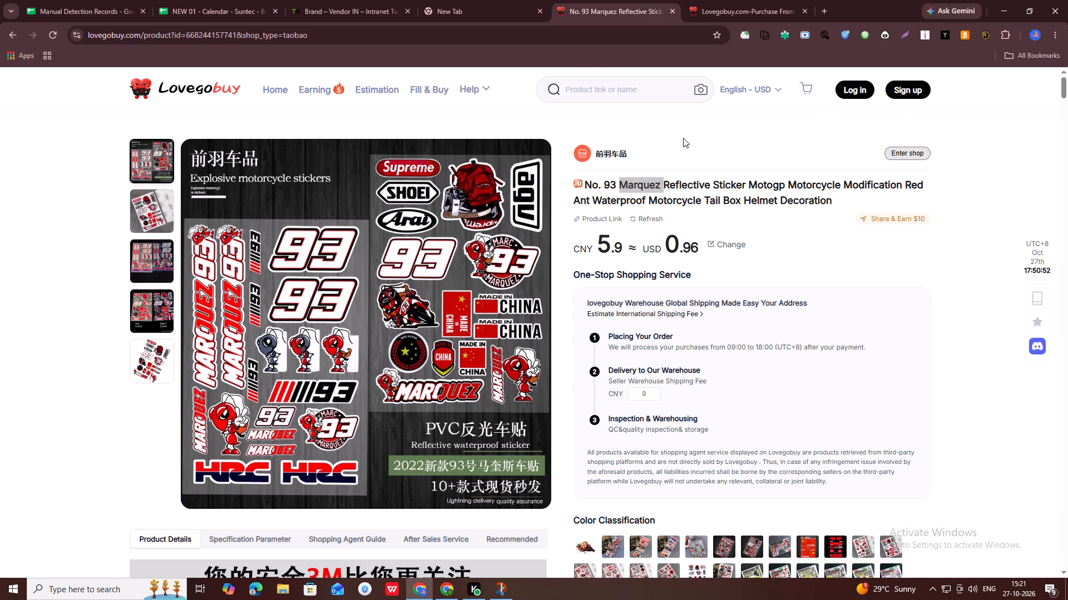
left_click(513, 302, "alt")
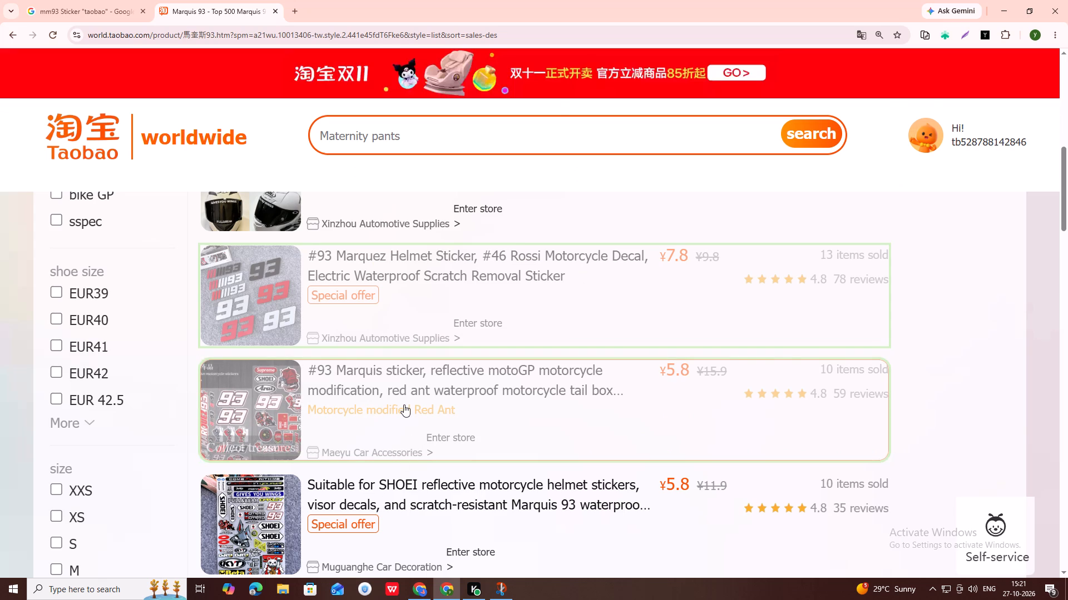
key("alt+Tab")
left_click(733, 0)
scroll(502, 185, "up", 3)
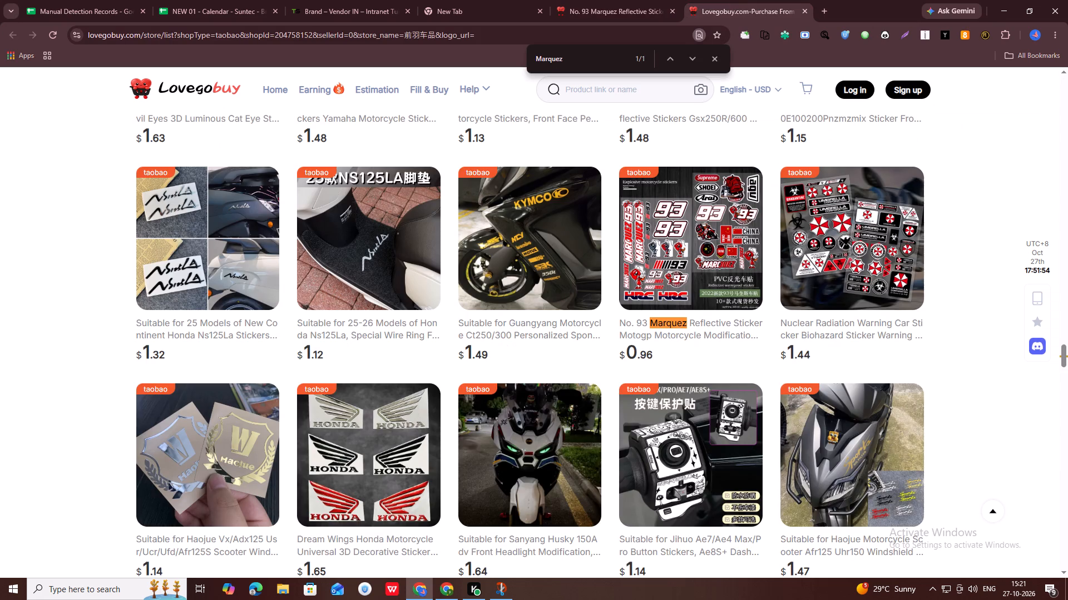
Translate the seller name 前羽车品 on the Lovegobuy product page into English.
left_click(598, 0)
triple_click(609, 152)
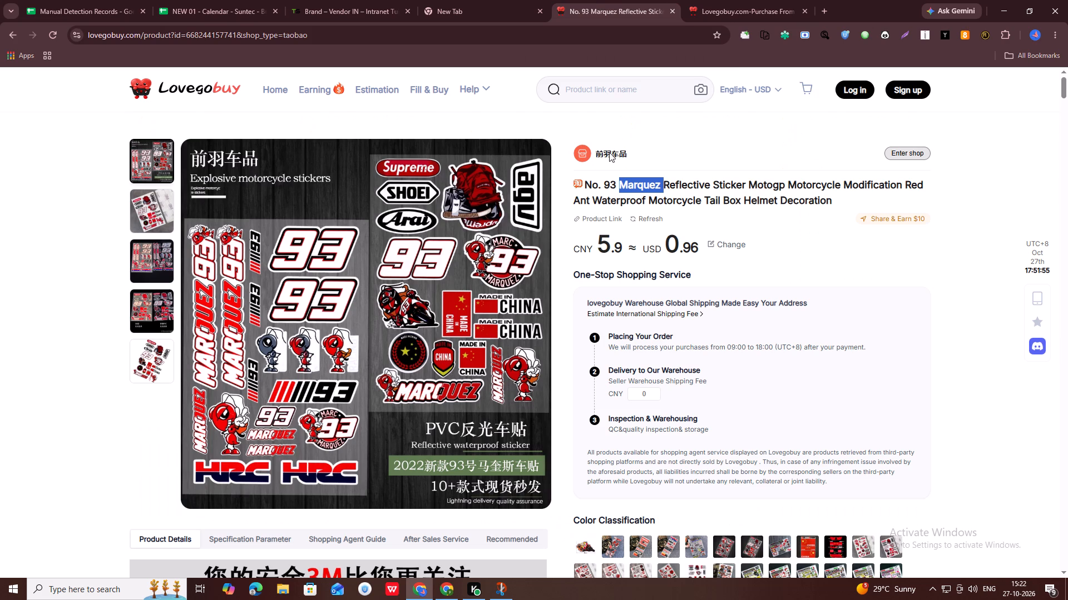
left_click_drag(627, 151, 599, 155)
left_click(691, 142)
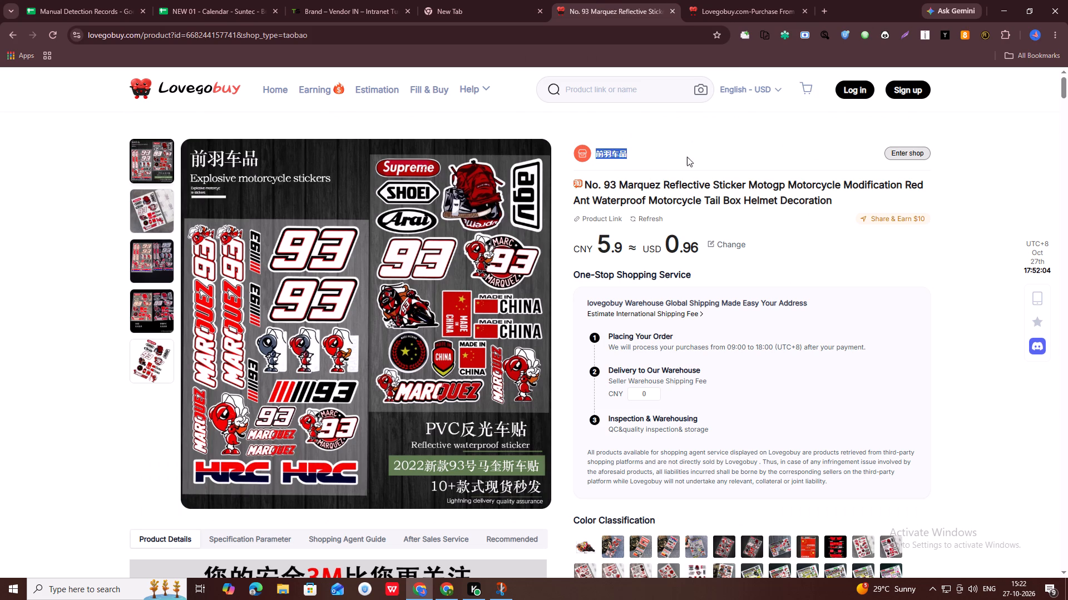
right_click(607, 146)
left_click(681, 256)
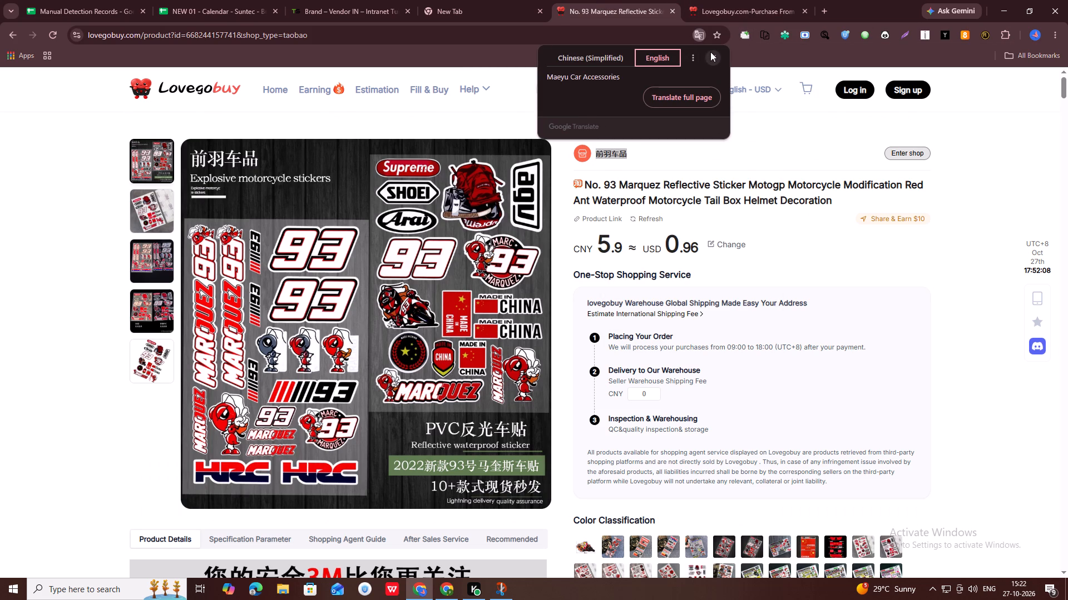
left_click(710, 53)
key("alt+Tab")
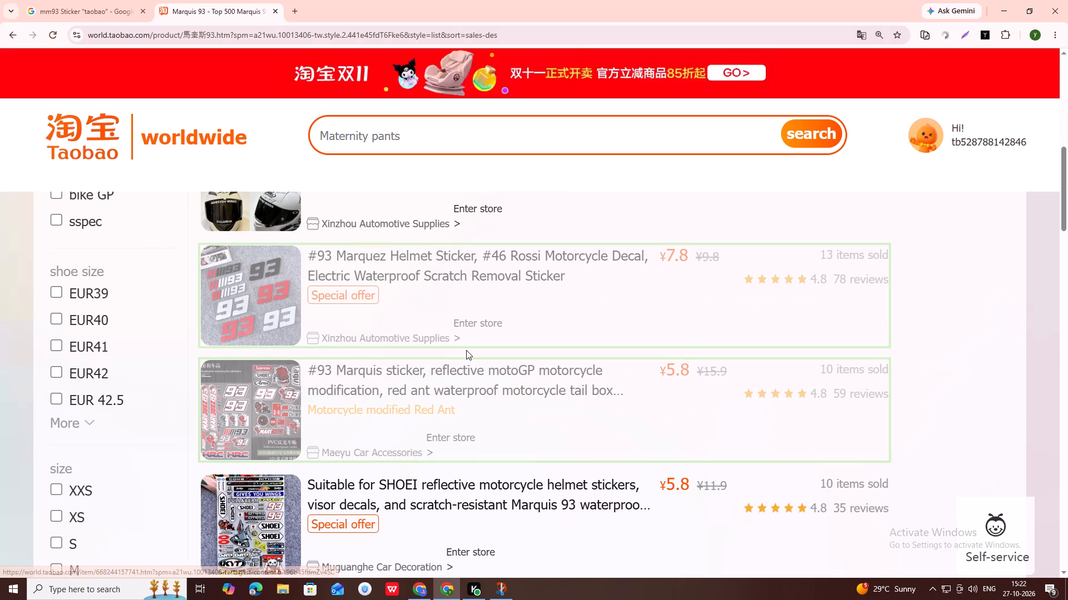
right_click(446, 253)
left_click(509, 372)
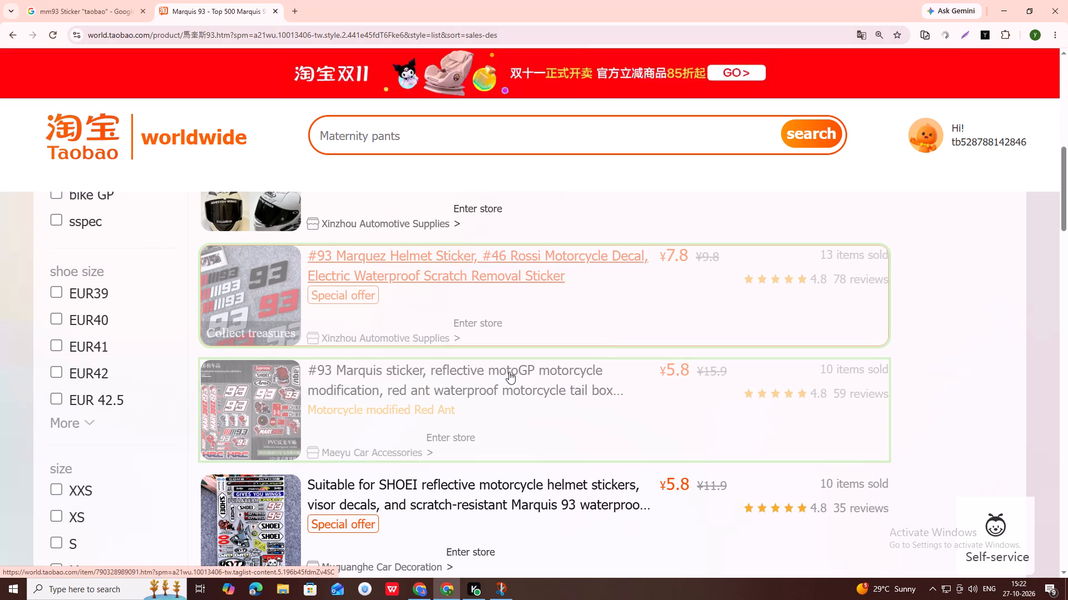
key("alt+Tab")
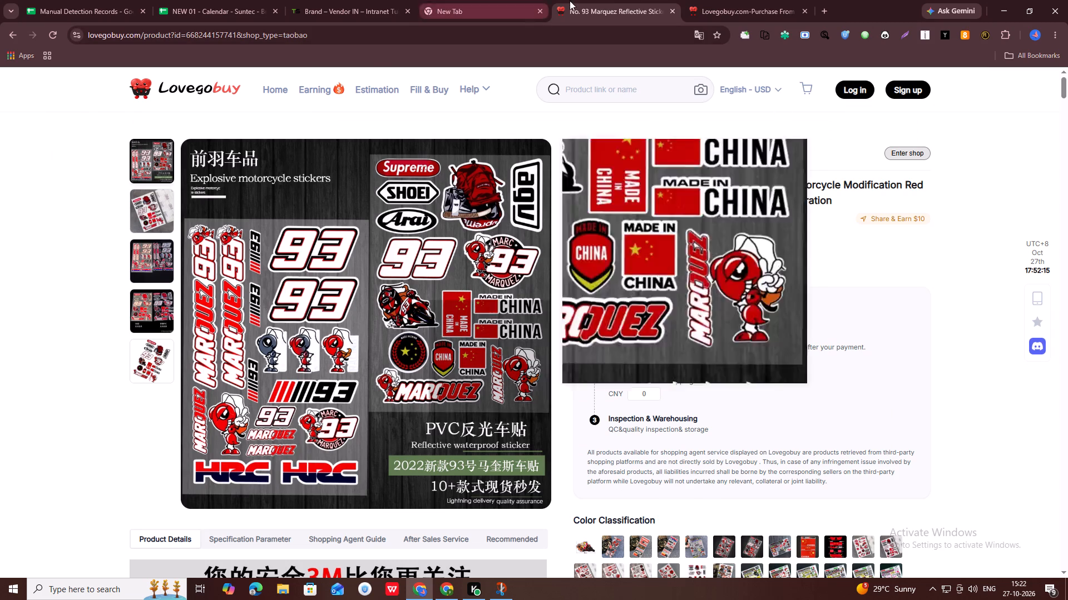
left_click(471, 10)
key("ctrl+a")
key("BackSpace")
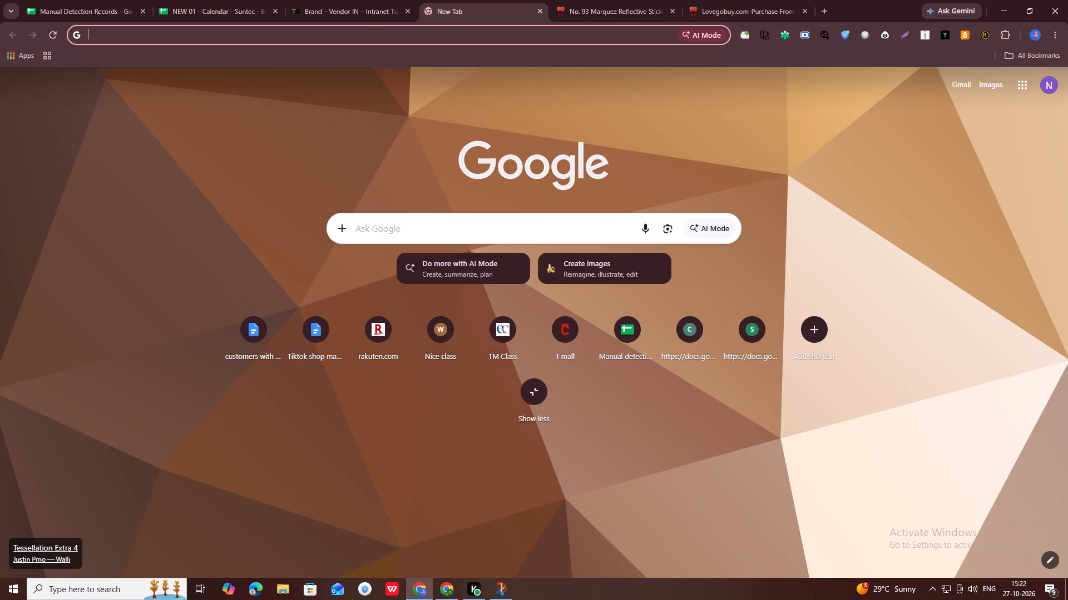
key("ctrl+v")
double_click(239, 37)
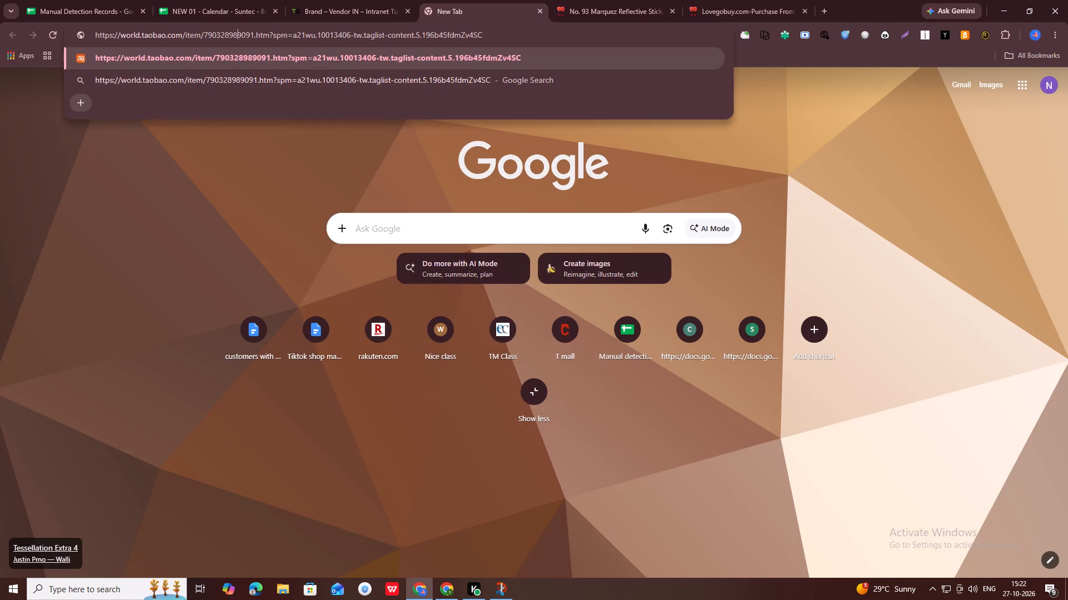
key("ctrl+c")
left_click(584, 0)
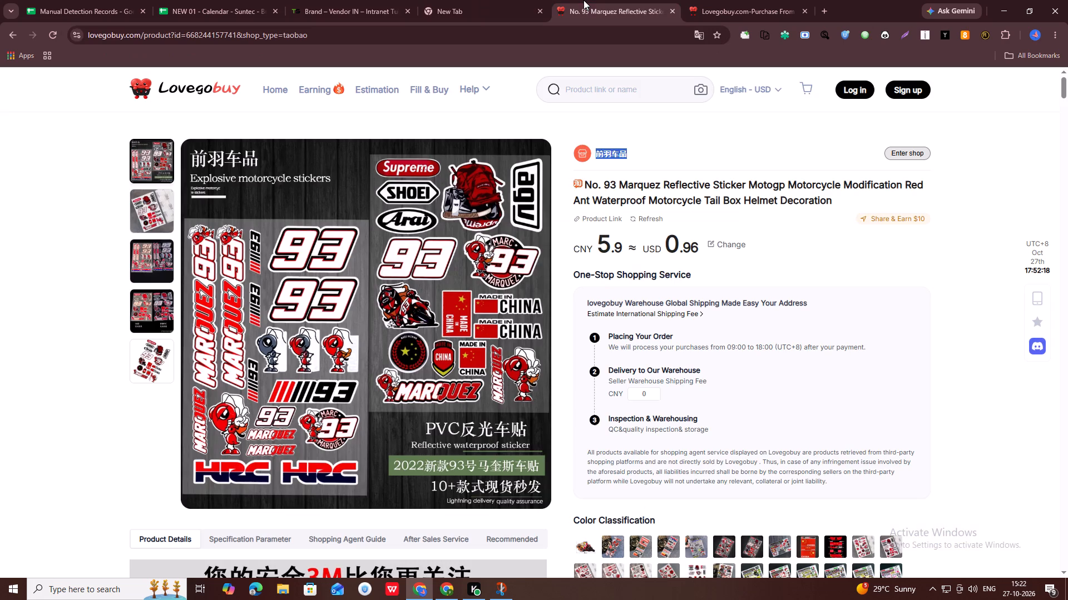
double_click(197, 28)
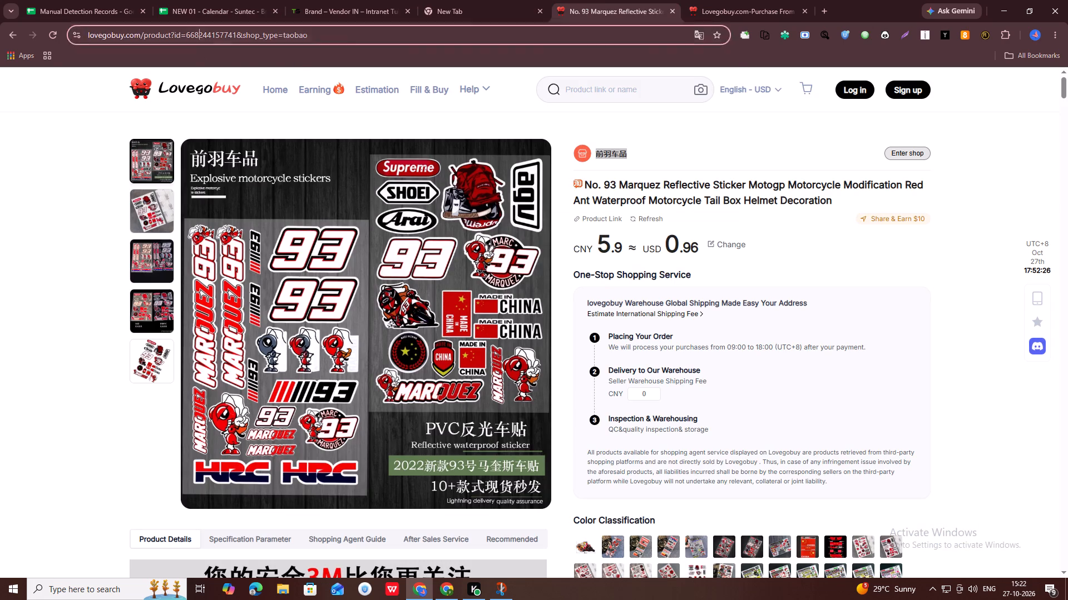
key("ctrl+v")
key("Return")
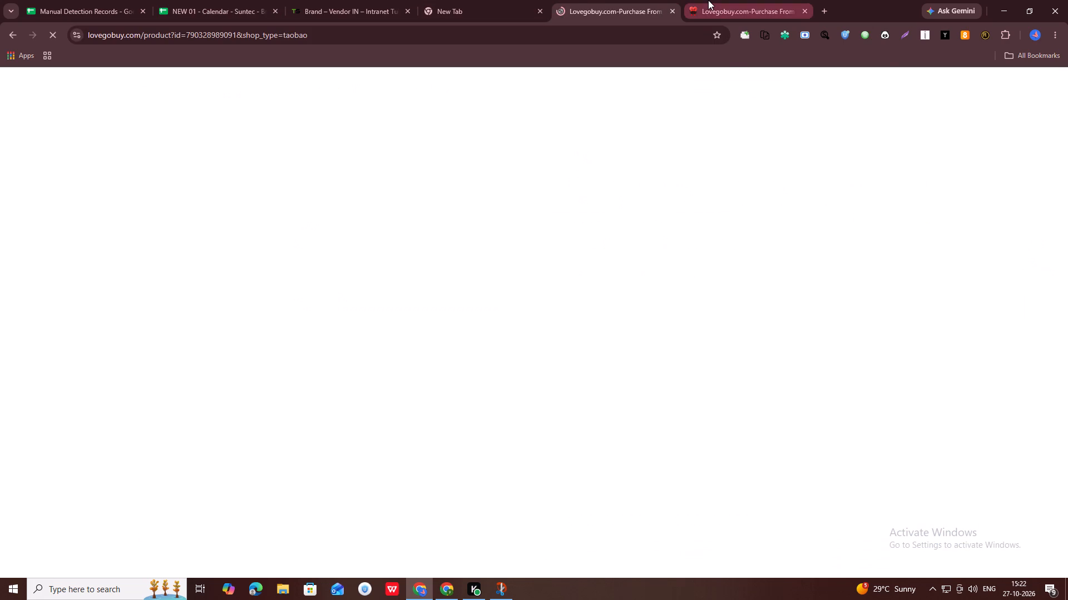
middle_click(708, 0)
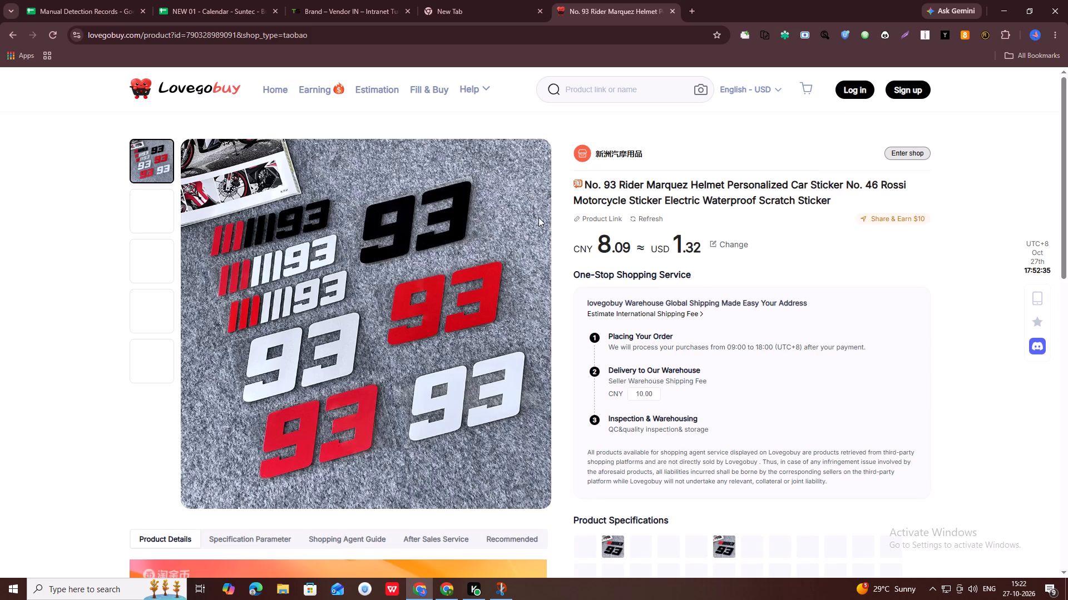
Open the 新洲汽摩用品 seller's shop from the product page and load more of its listings.
left_click(888, 153)
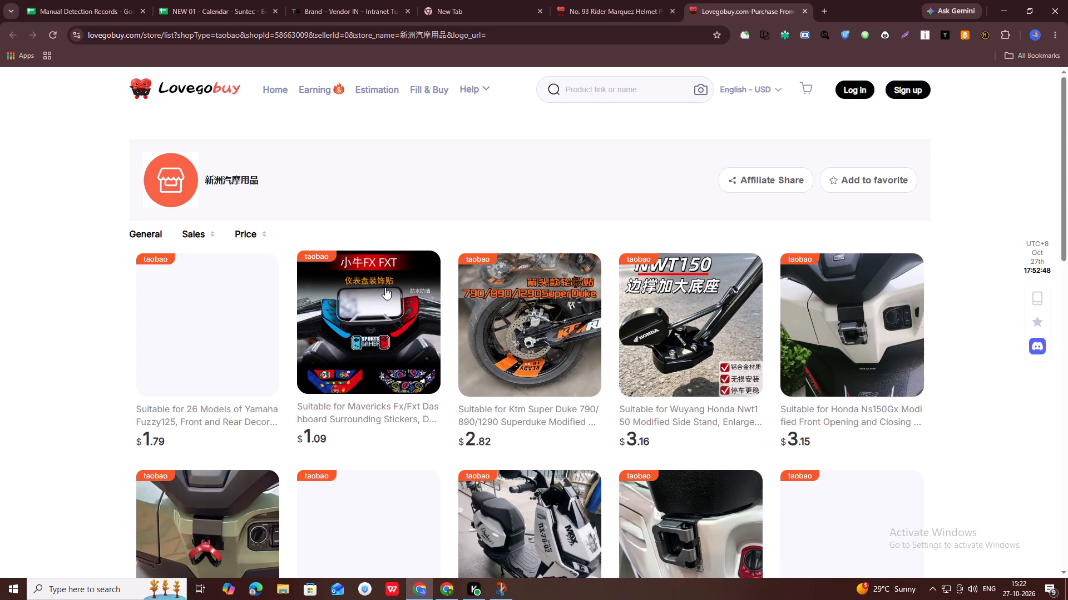
middle_click(385, 286)
scroll(395, 478, "down", 6)
scroll(588, 499, "down", 6)
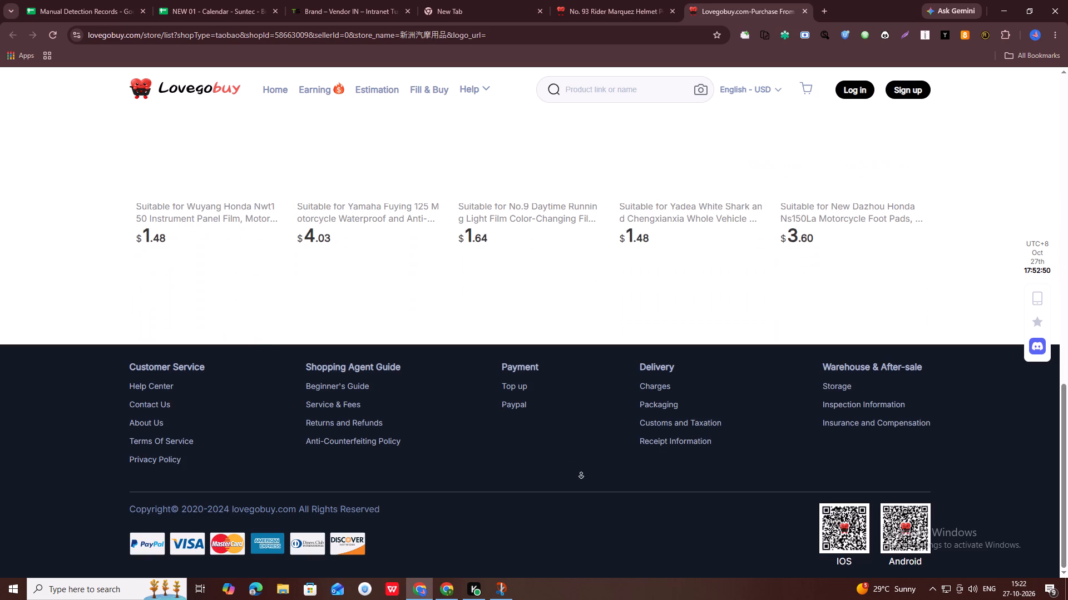
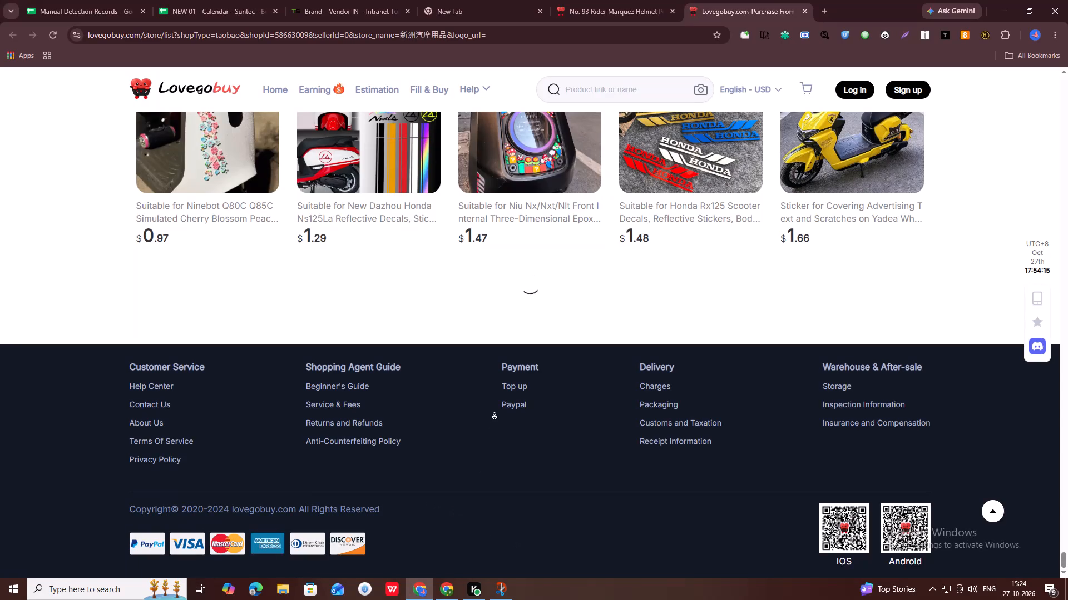
Load further listings of the 新洲汽摩用品 shop and look through them for mm93 stickers.
middle_click(481, 316)
scroll(481, 316, "up", 6)
scroll(481, 316, "down", 12)
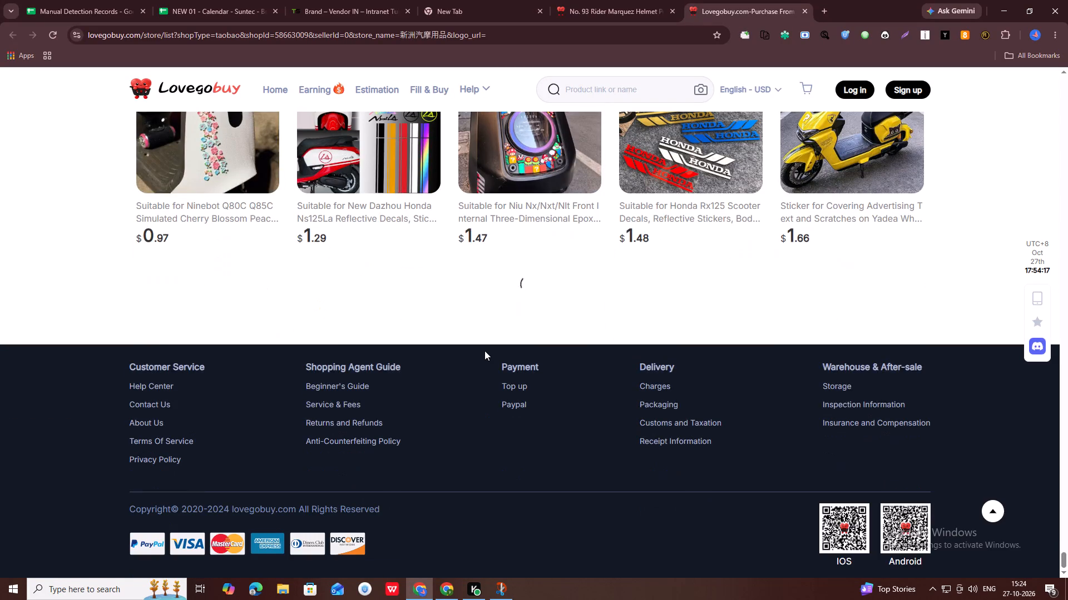
scroll(484, 351, "down", 6)
scroll(484, 351, "up", 6)
scroll(484, 351, "down", 6)
scroll(484, 351, "up", 6)
scroll(484, 351, "down", 6)
scroll(481, 367, "up", 2)
scroll(481, 364, "down", 7)
scroll(481, 361, "up", 1)
scroll(481, 361, "down", 20)
scroll(481, 361, "down", 4)
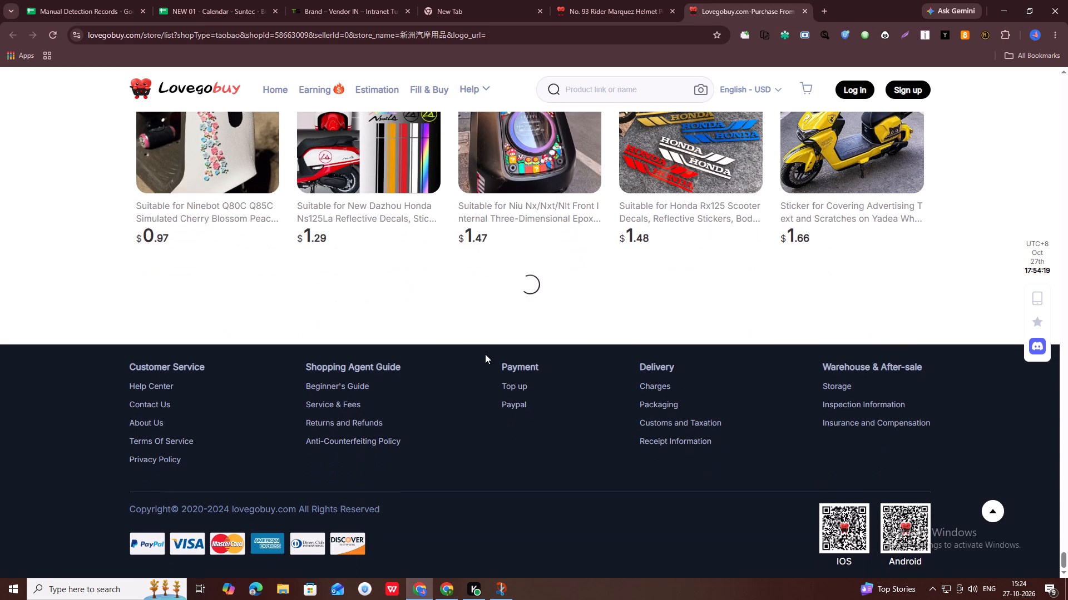
scroll(485, 354, "down", 20)
scroll(485, 354, "down", 11)
scroll(489, 343, "up", 20)
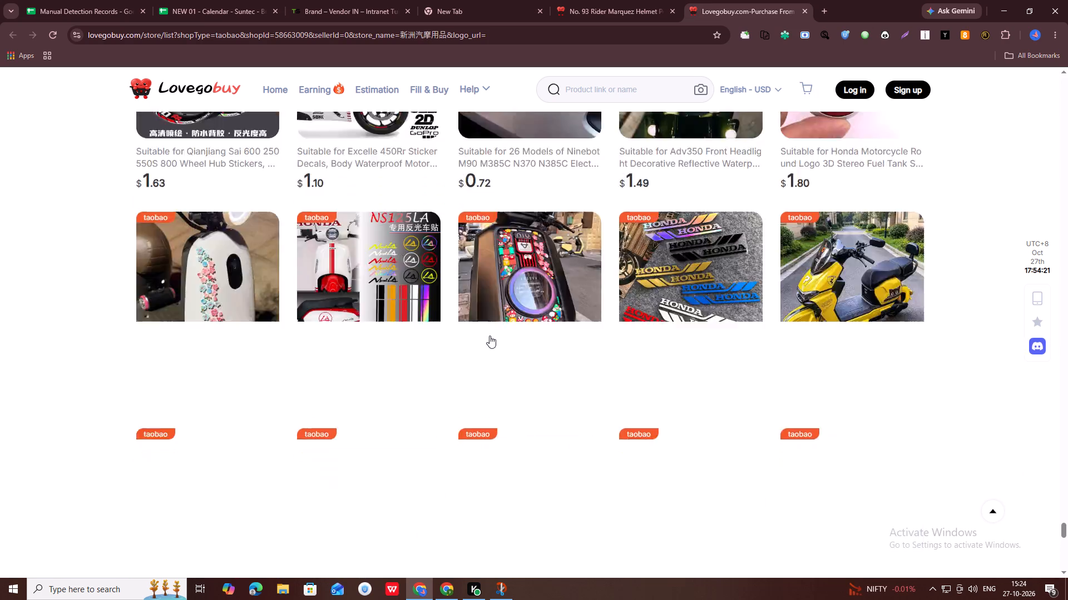
scroll(489, 336, "up", 20)
scroll(489, 336, "up", 15)
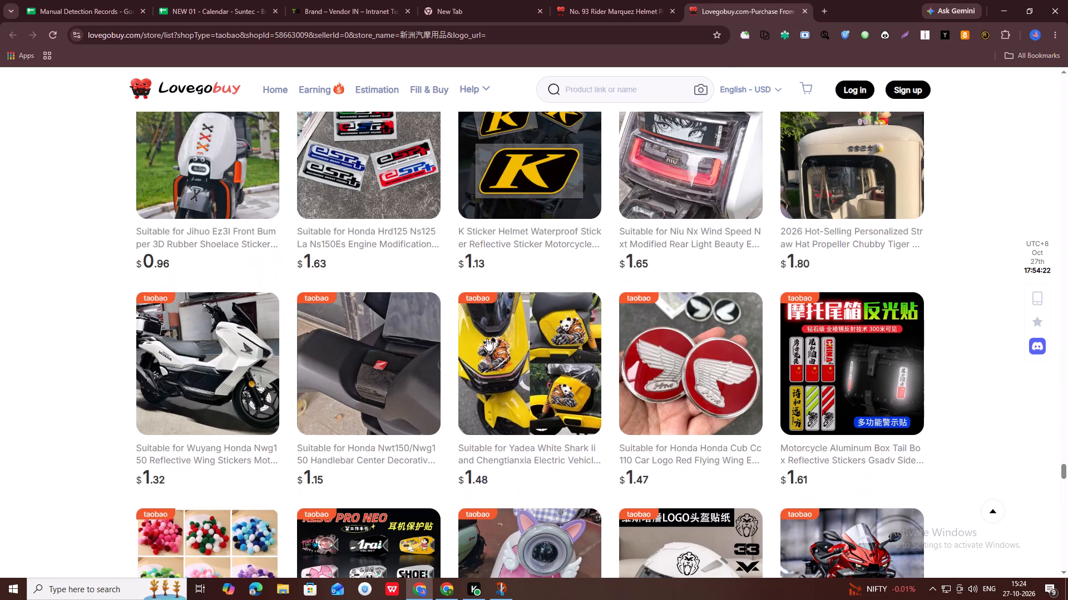
Search the loaded 新洲汽摩用品 shop listings for the word Marquez.
key("ctrl+f")
left_click(685, 54)
left_click(678, 54)
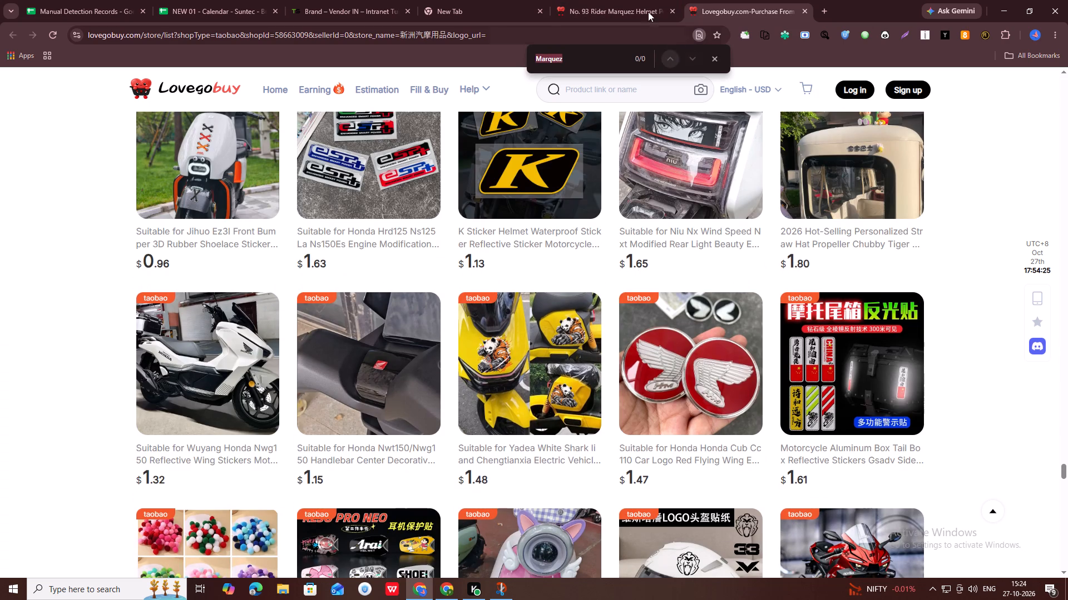
left_click(619, 0)
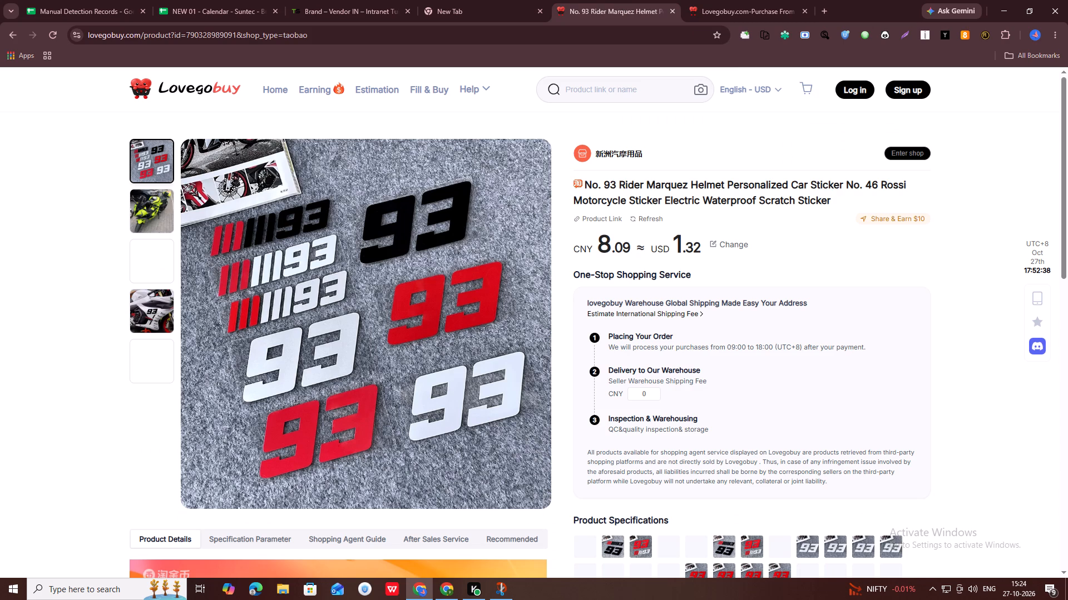
left_click(541, 0)
key("alt+Tab")
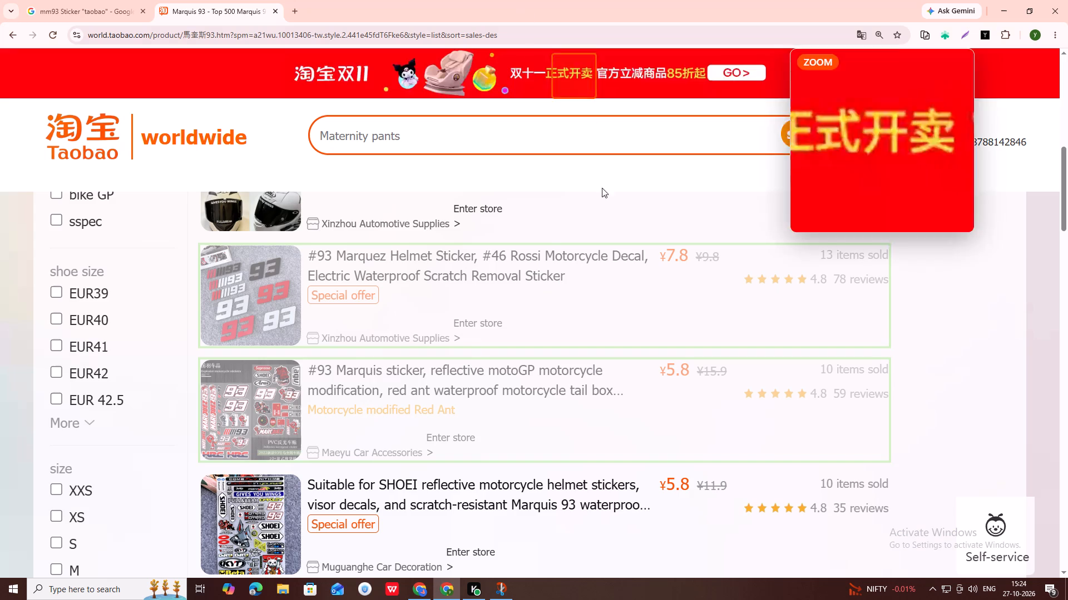
scroll(468, 366, "down", 1)
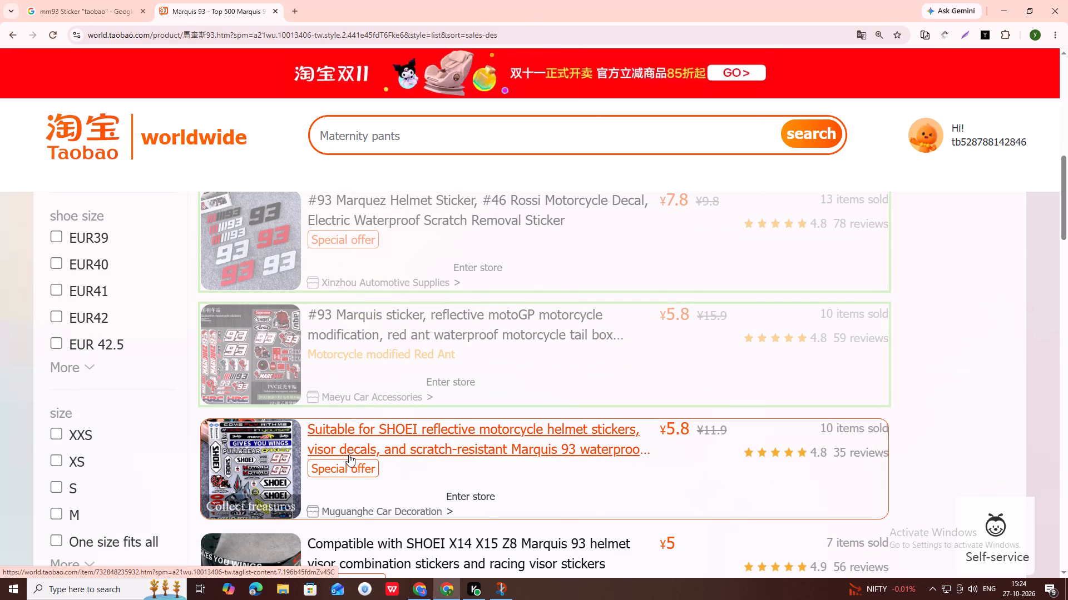
right_click(381, 453)
left_click_drag(452, 379, 454, 384)
key("alt+Tab")
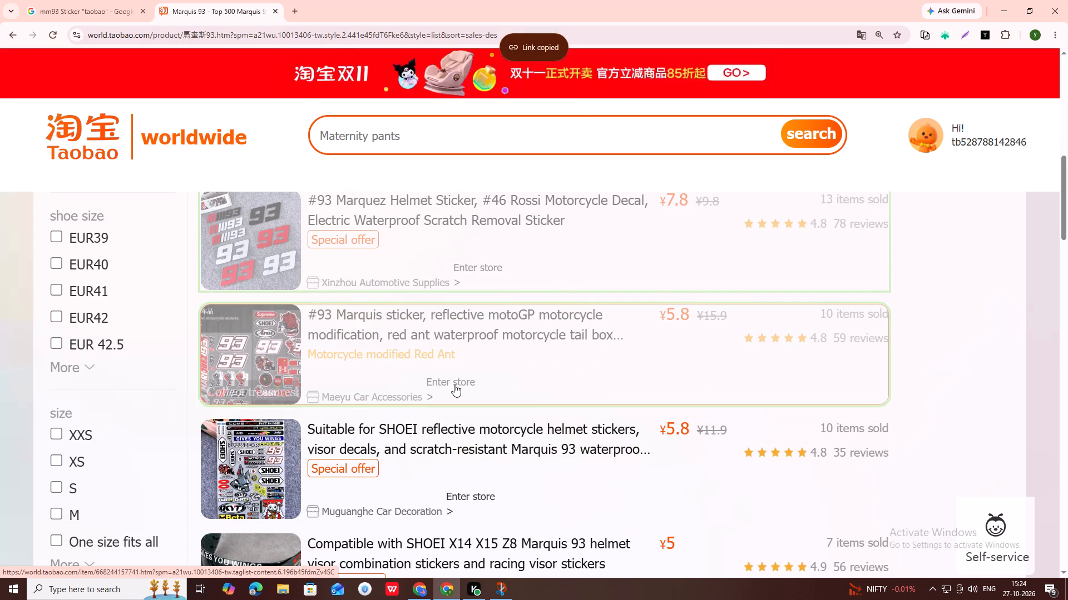
key("ctrl+a")
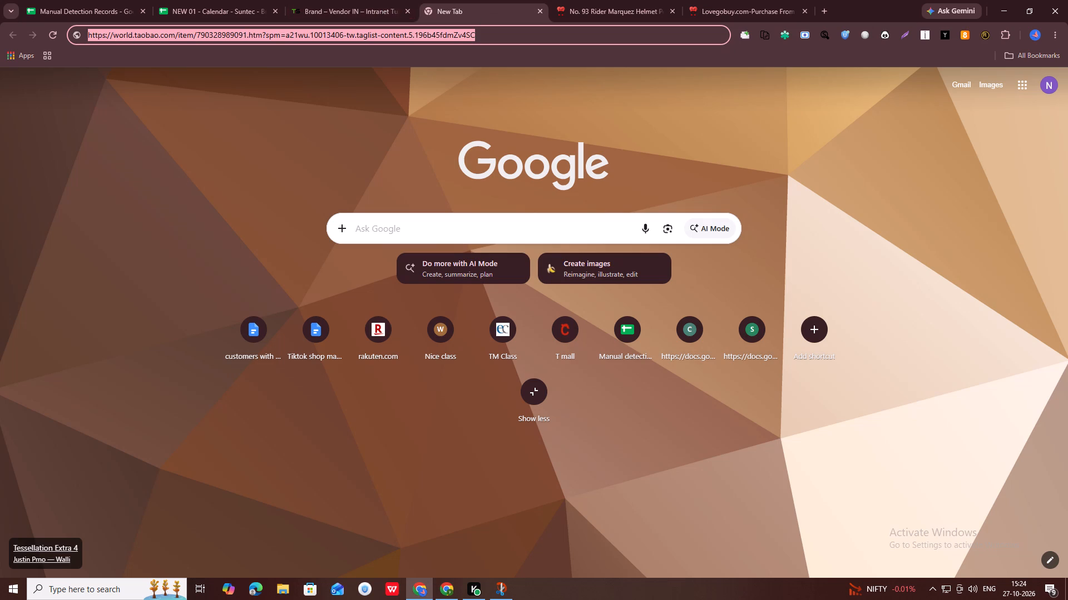
key("ctrl+v")
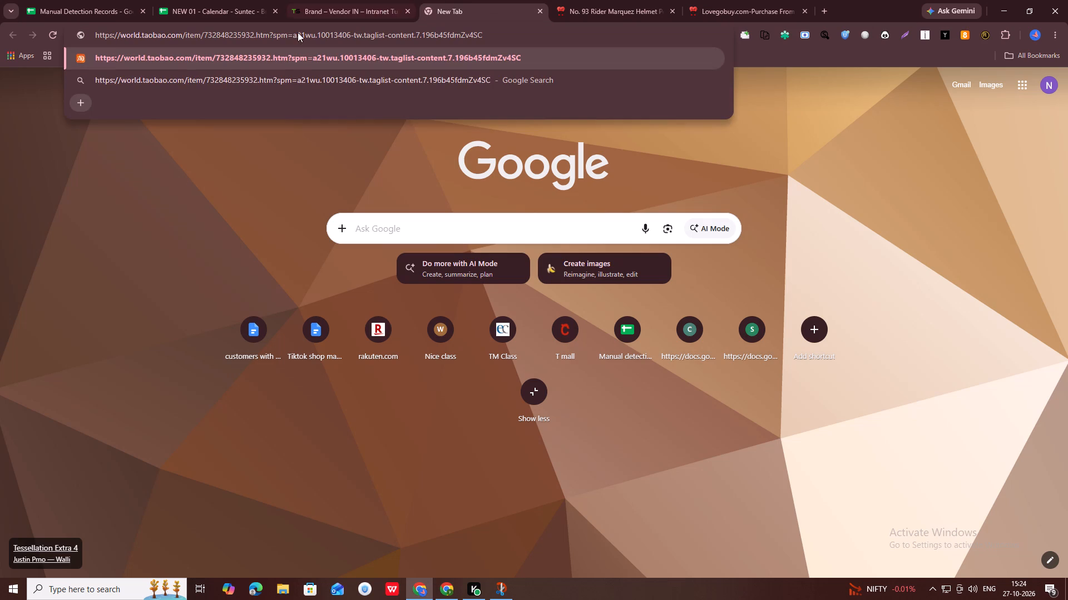
left_click(210, 38)
left_click(210, 38)
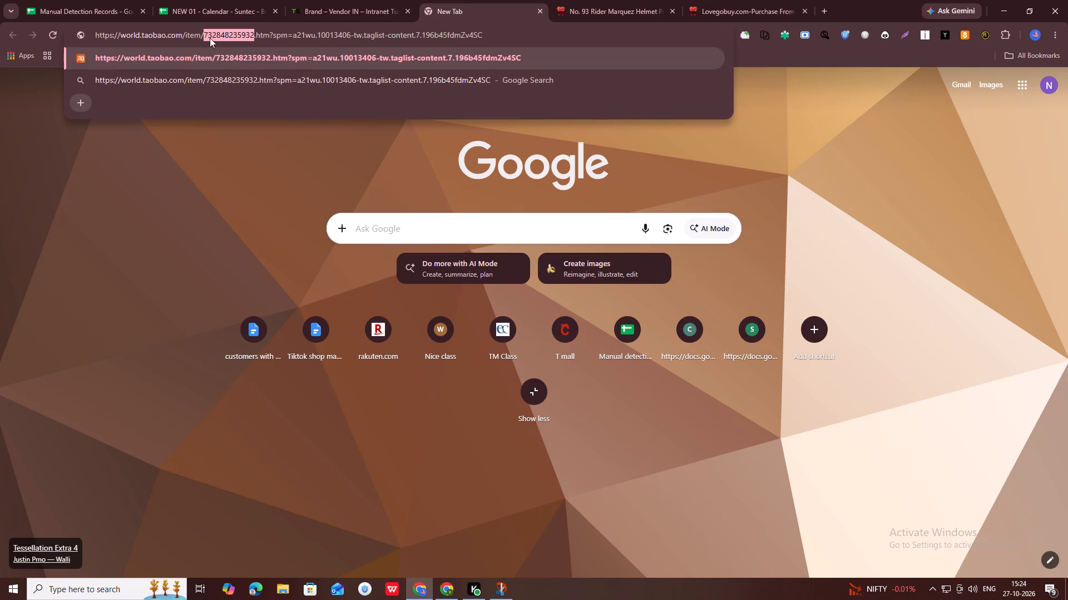
key("ctrl+c")
key("ctrl+c")
key("ctrl+c")
left_click(652, 0)
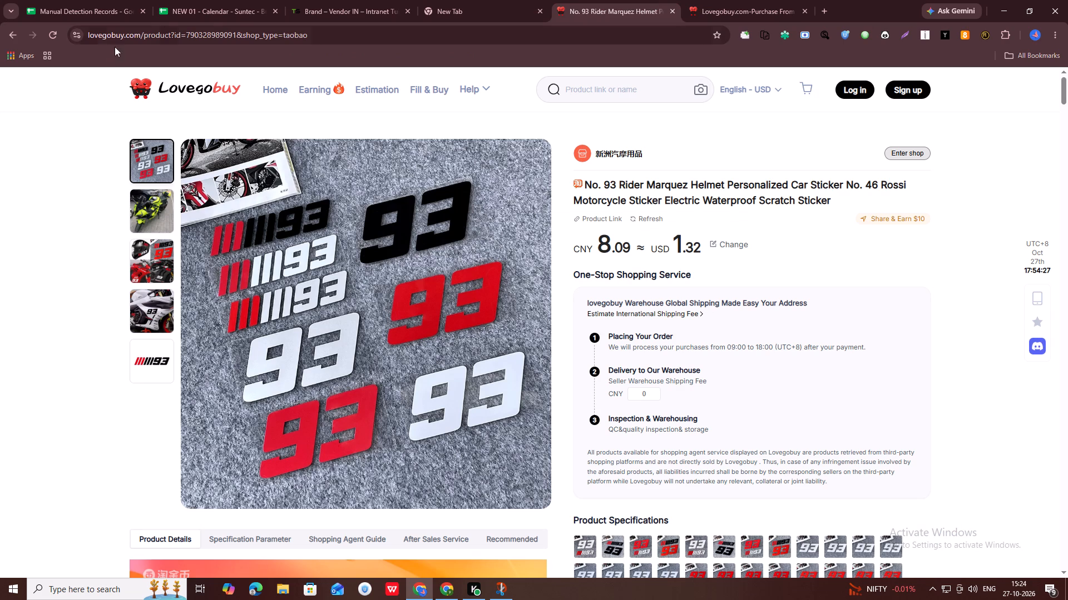
double_click(221, 33)
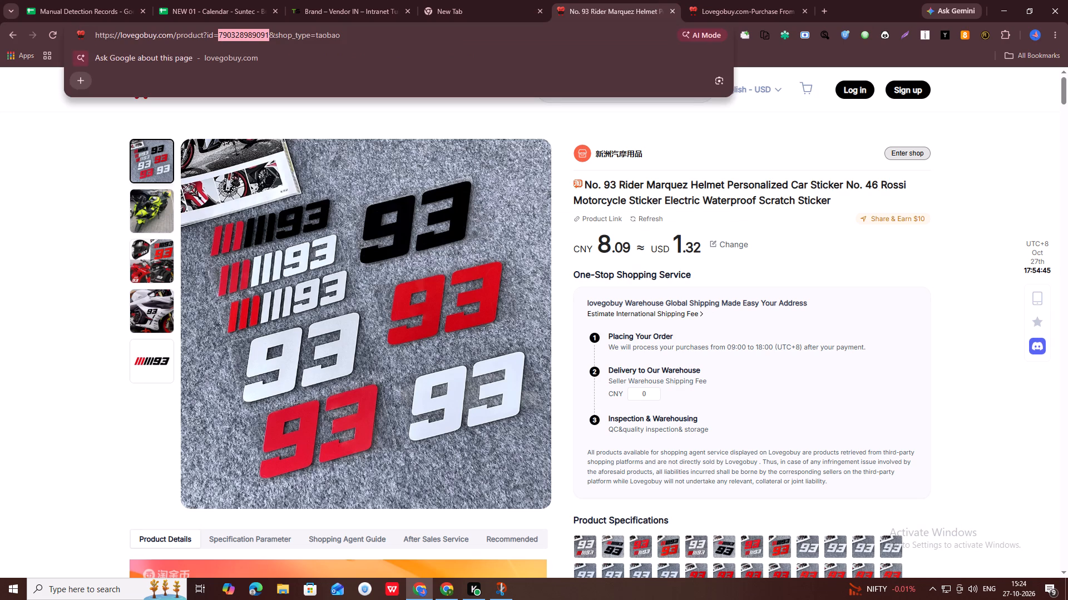
key("ctrl+v")
key("Return")
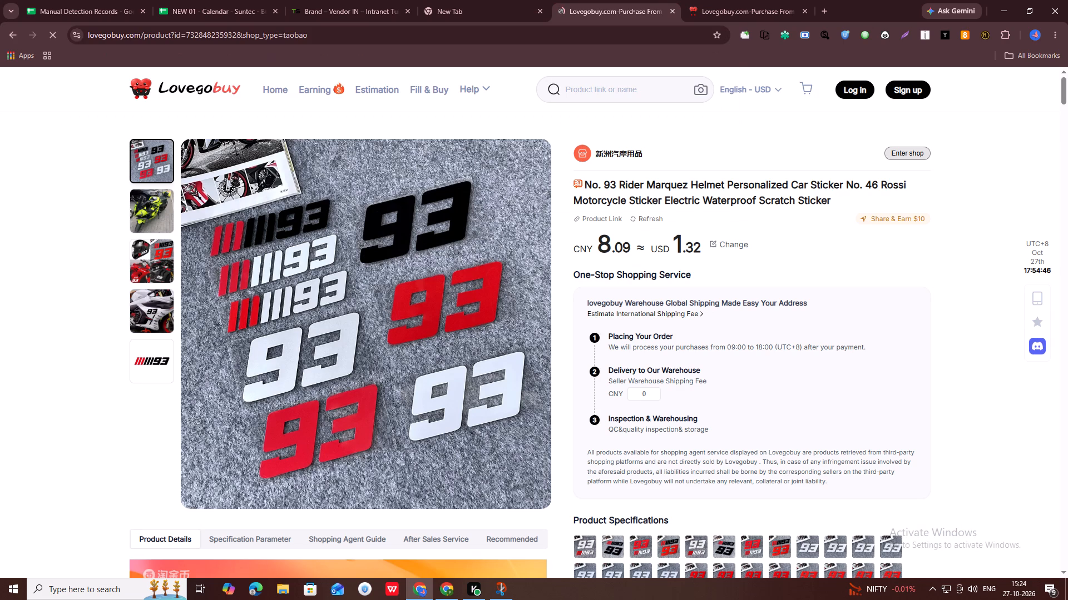
middle_click(747, 0)
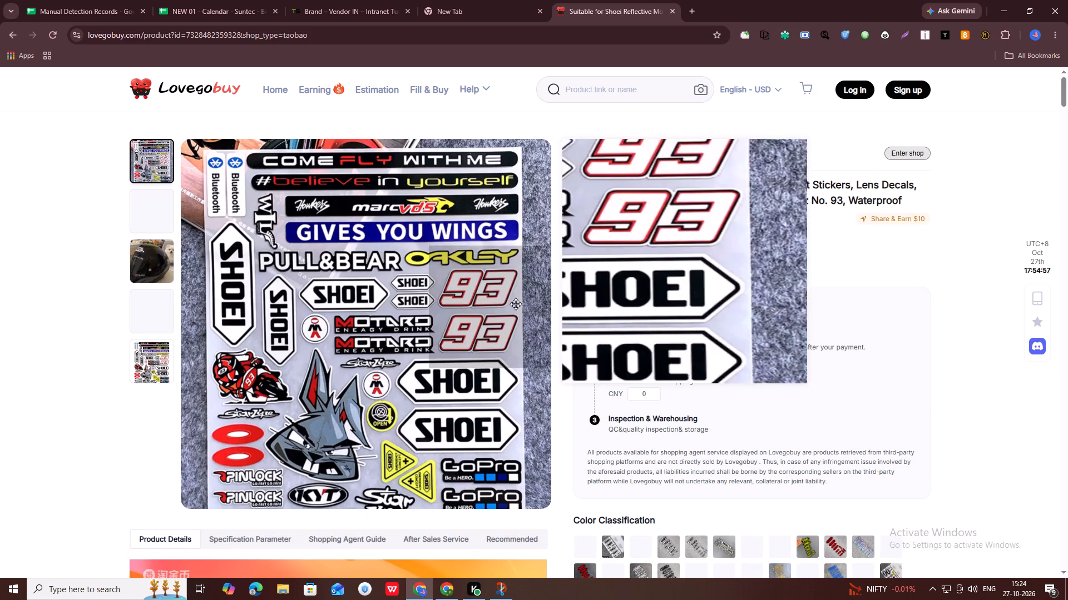
Open the 沐光河车饰 seller's shop from the product page and look through its listings, loading more of them.
left_click(893, 151)
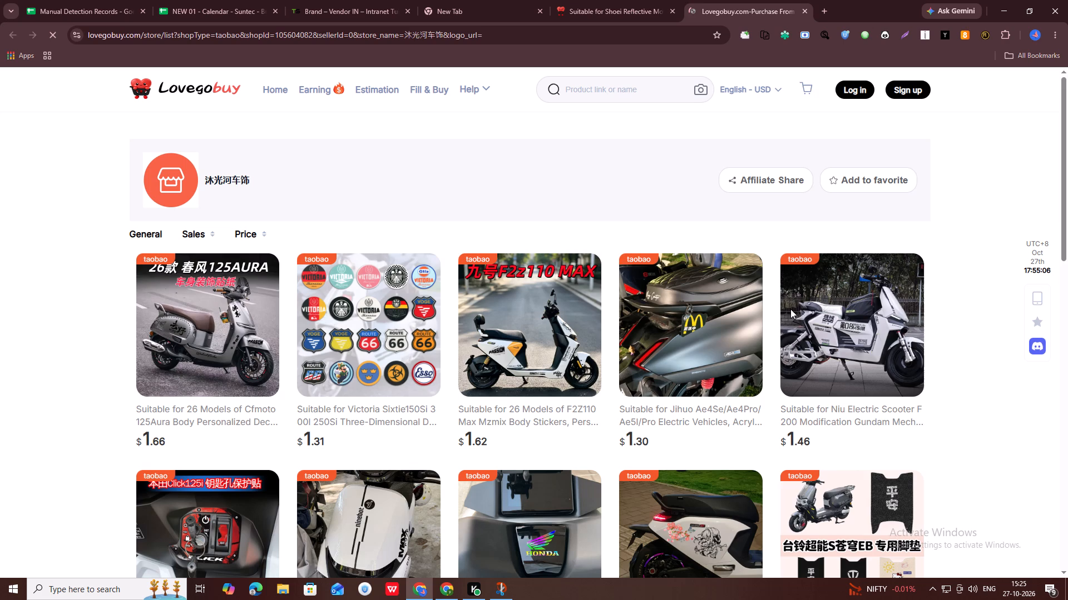
scroll(777, 307, "down", 6)
scroll(600, 286, "up", 1)
scroll(600, 286, "down", 2)
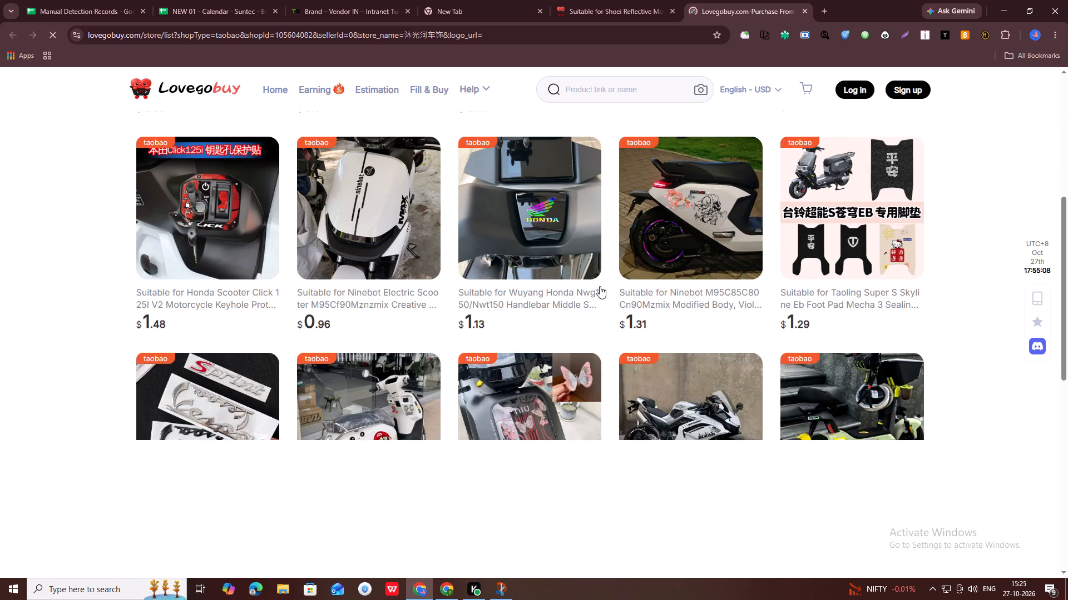
scroll(599, 257, "down", 6)
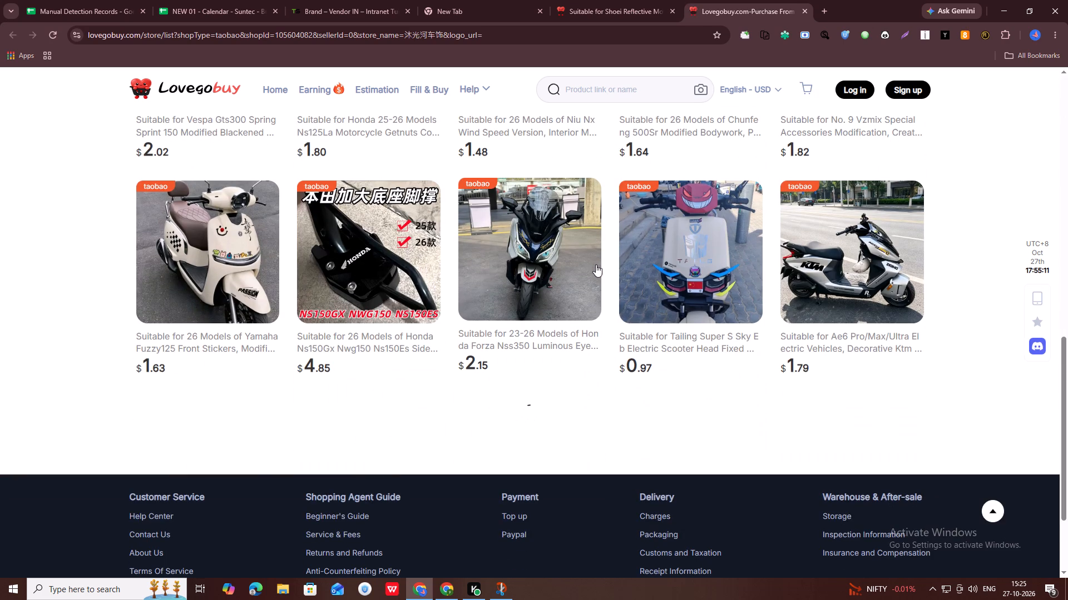
scroll(560, 314, "down", 4)
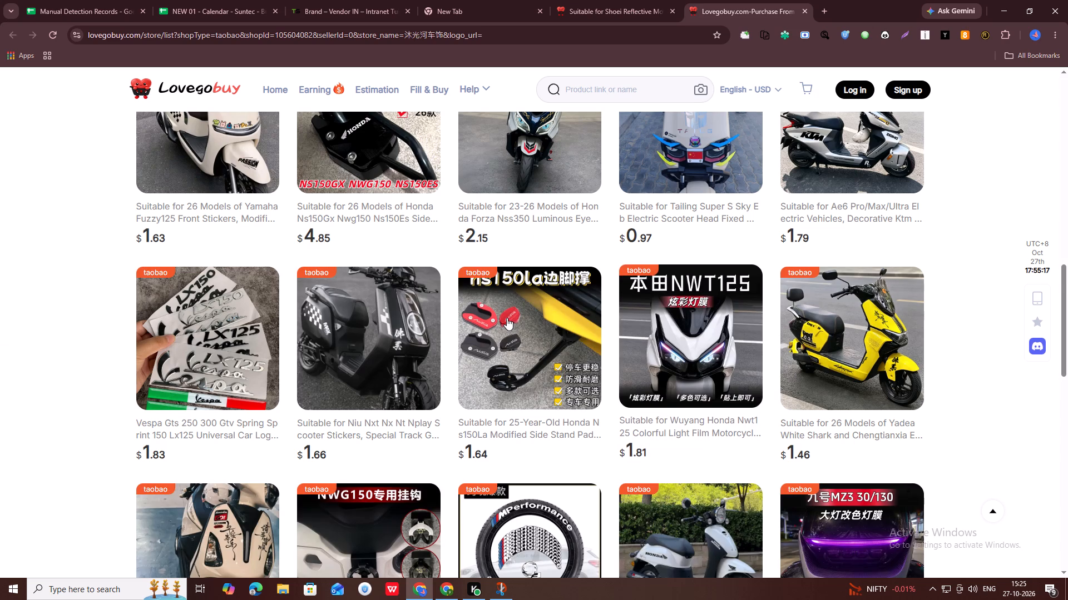
scroll(505, 318, "down", 16)
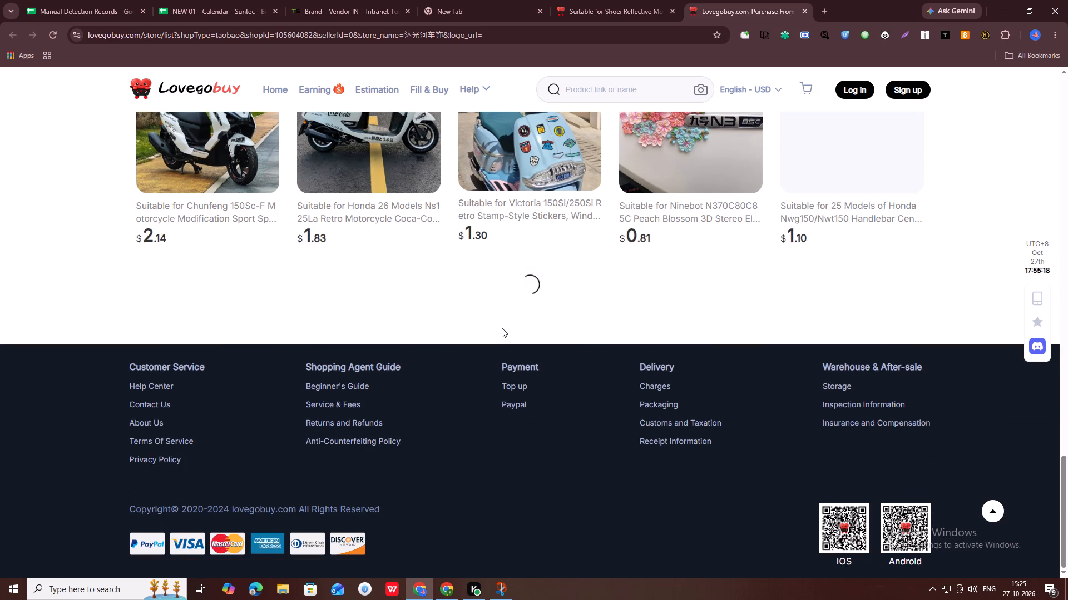
left_click_drag(468, 0, 462, 3)
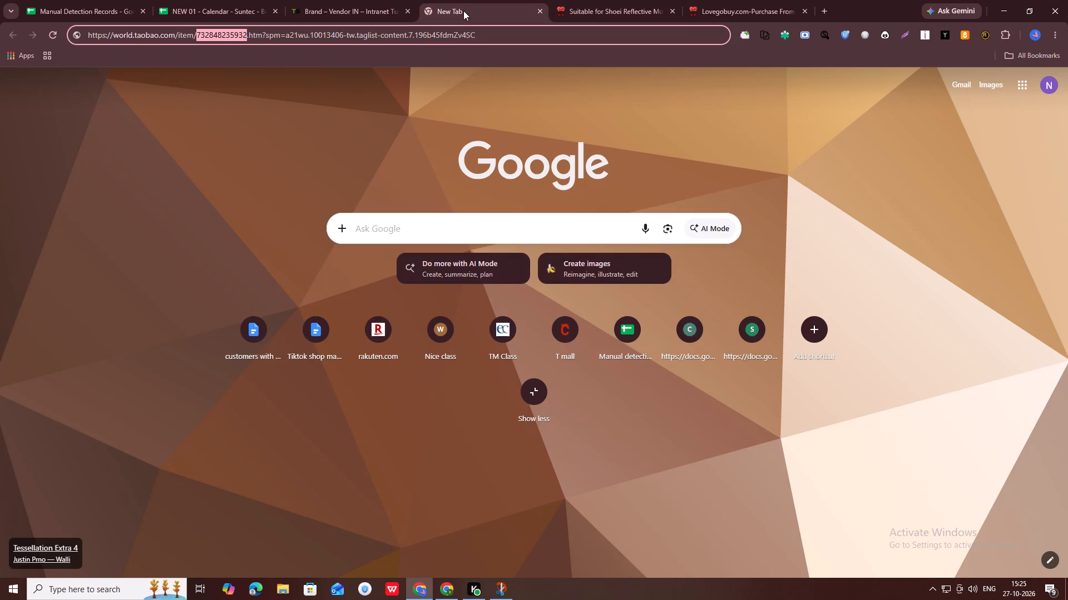
key("alt+Tab")
scroll(492, 408, "down", 1)
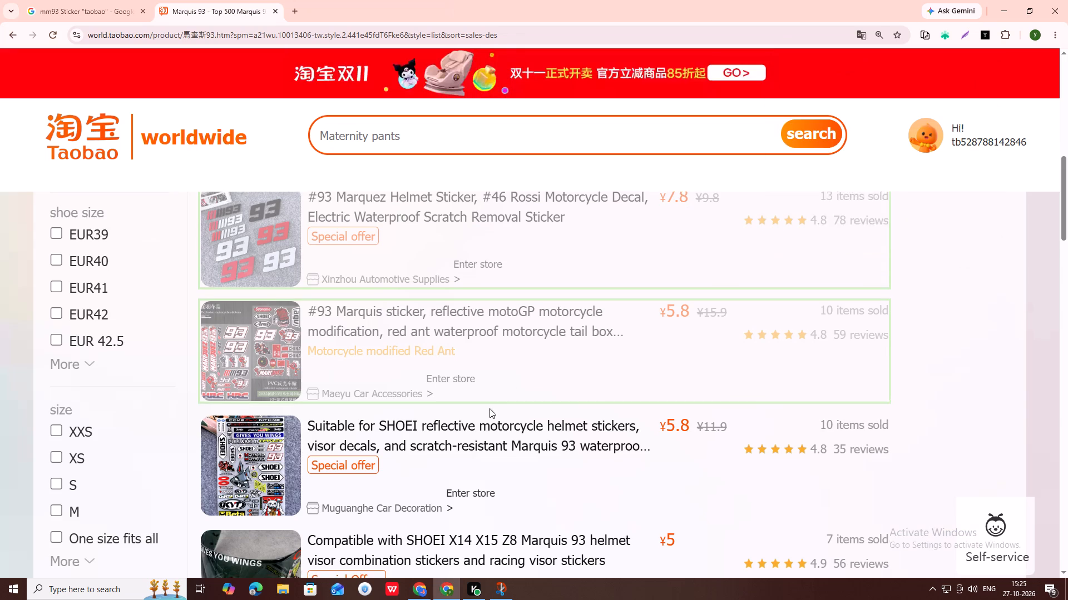
scroll(489, 389, "down", 9)
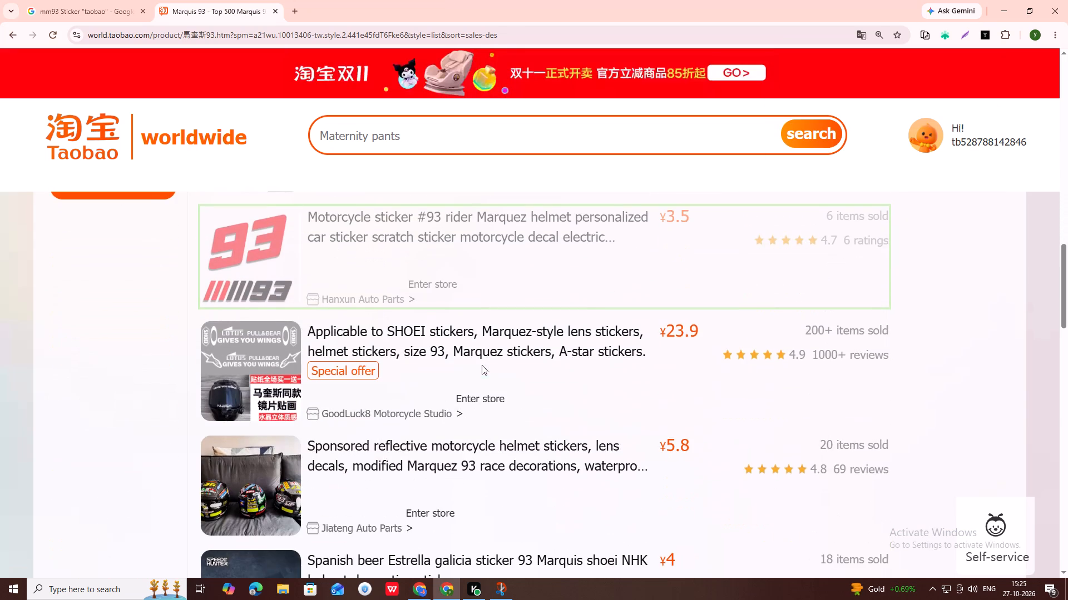
scroll(482, 365, "down", 1)
scroll(400, 271, "up", 2)
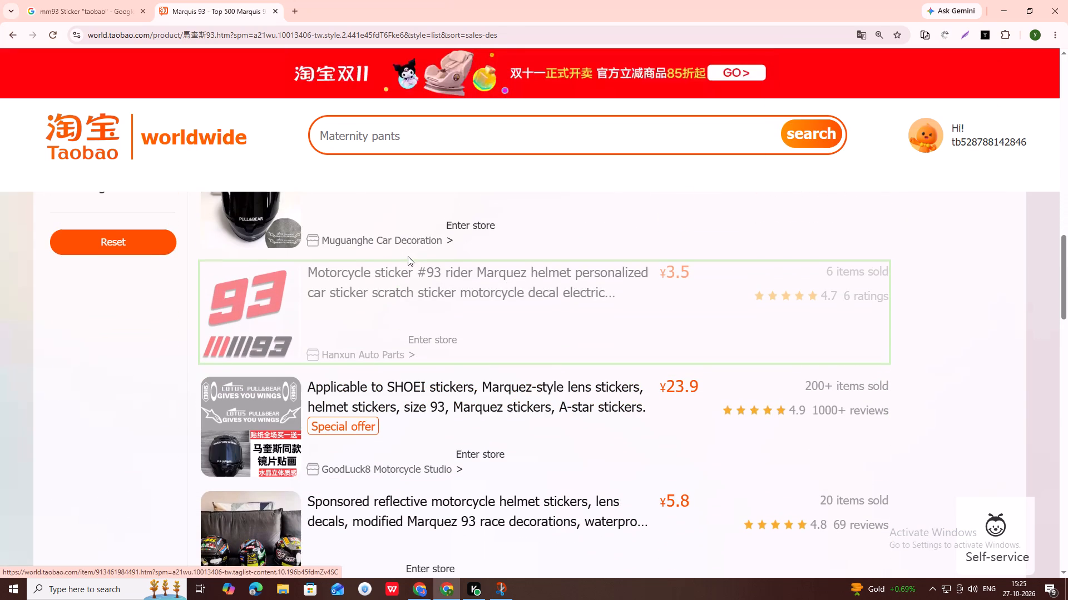
right_click(401, 271)
left_click(452, 388)
key("alt+Tab")
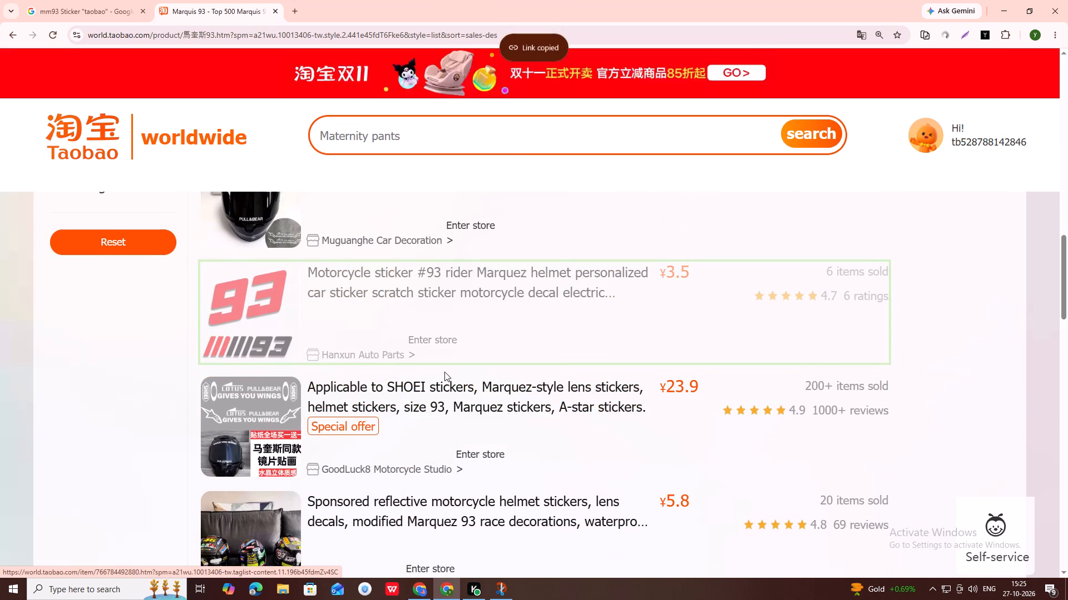
key("ctrl+a")
key("BackSpace")
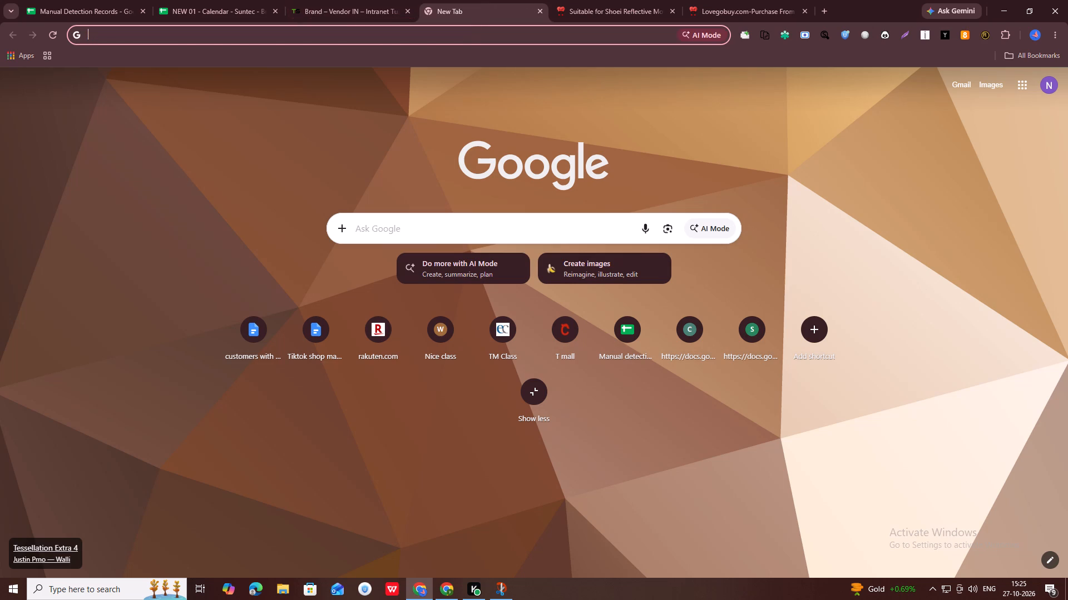
key("ctrl+v")
double_click(226, 37)
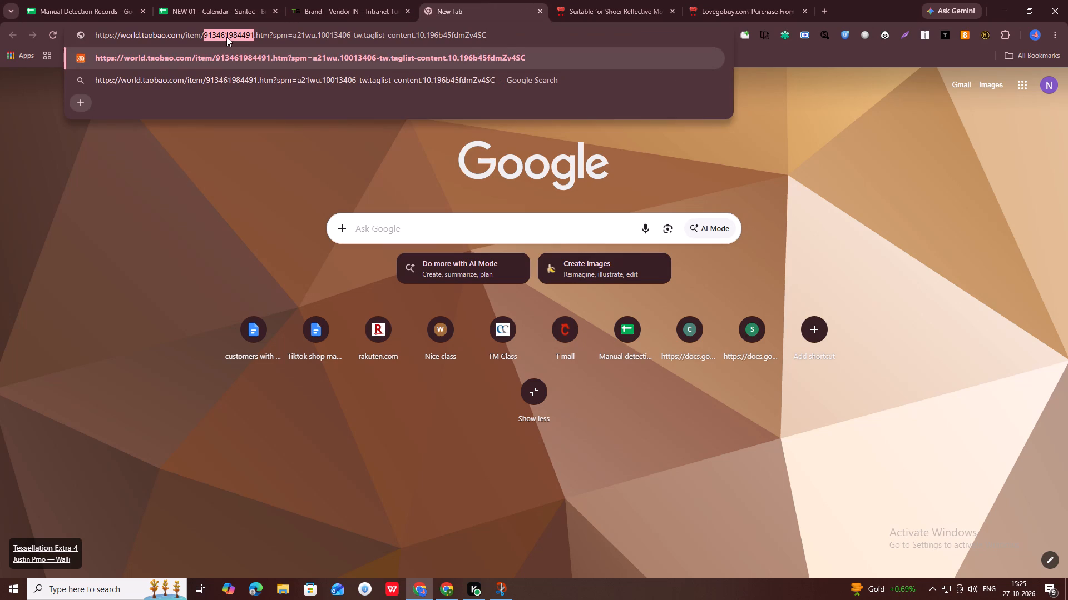
key("ctrl+c")
key("ctrl+c")
key("ctrl+c")
left_click(648, 0)
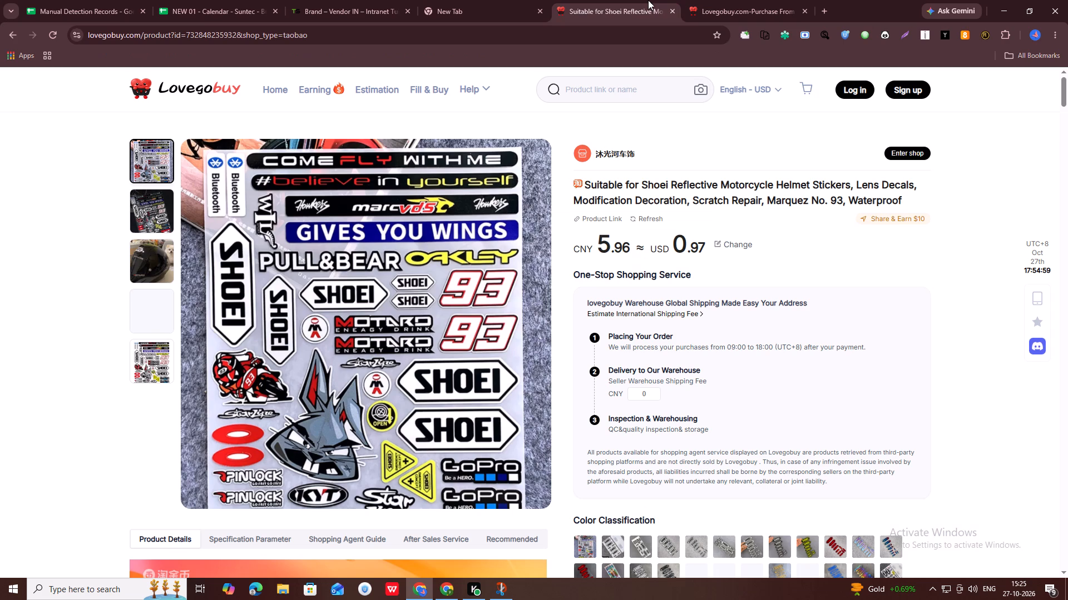
double_click(209, 28)
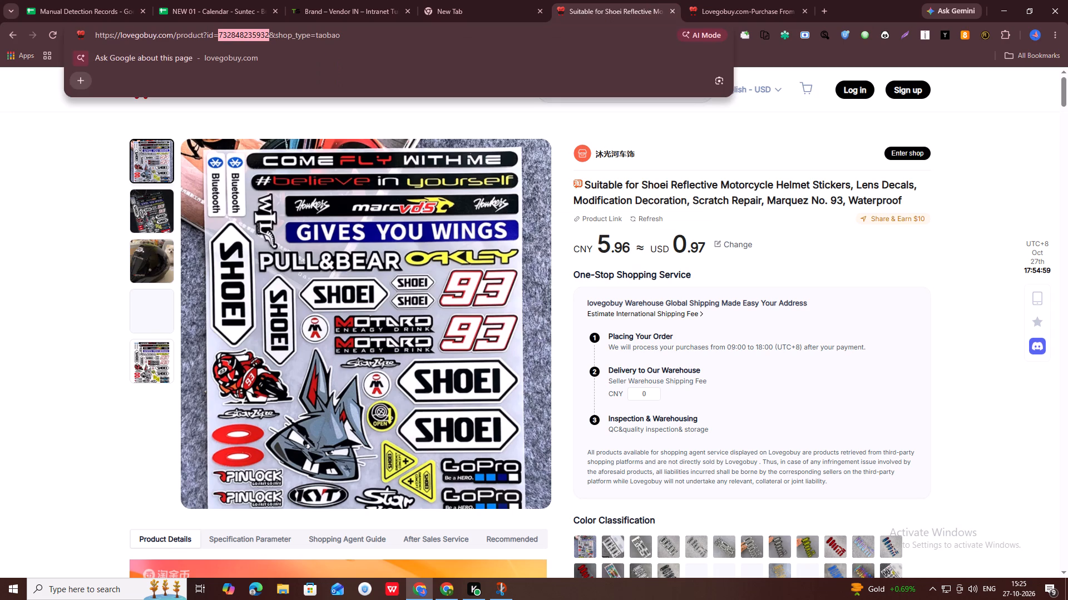
key("ctrl+v")
key("Return")
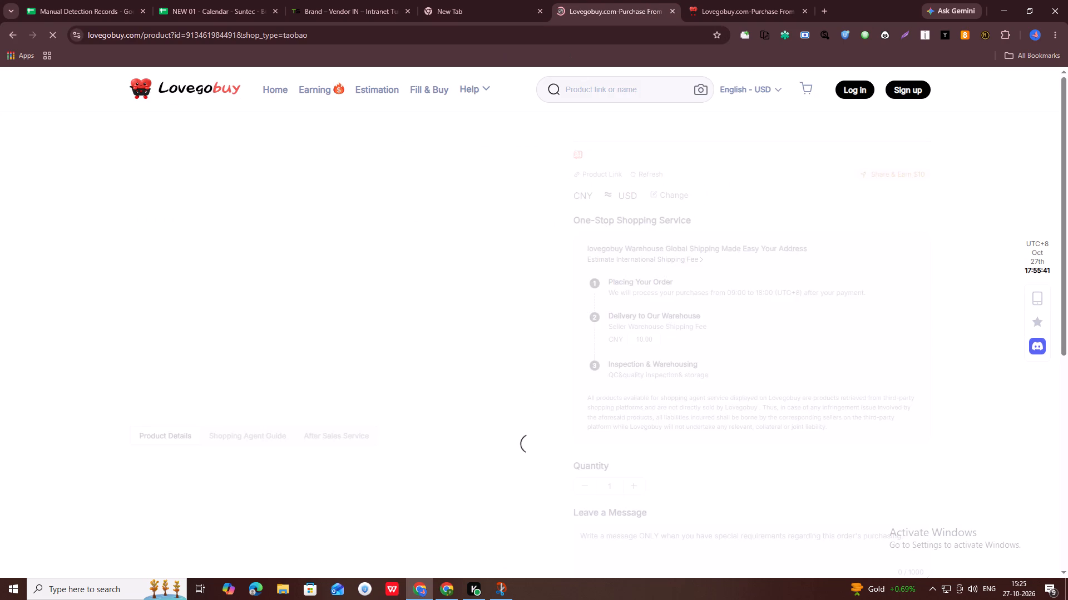
middle_click(693, 0)
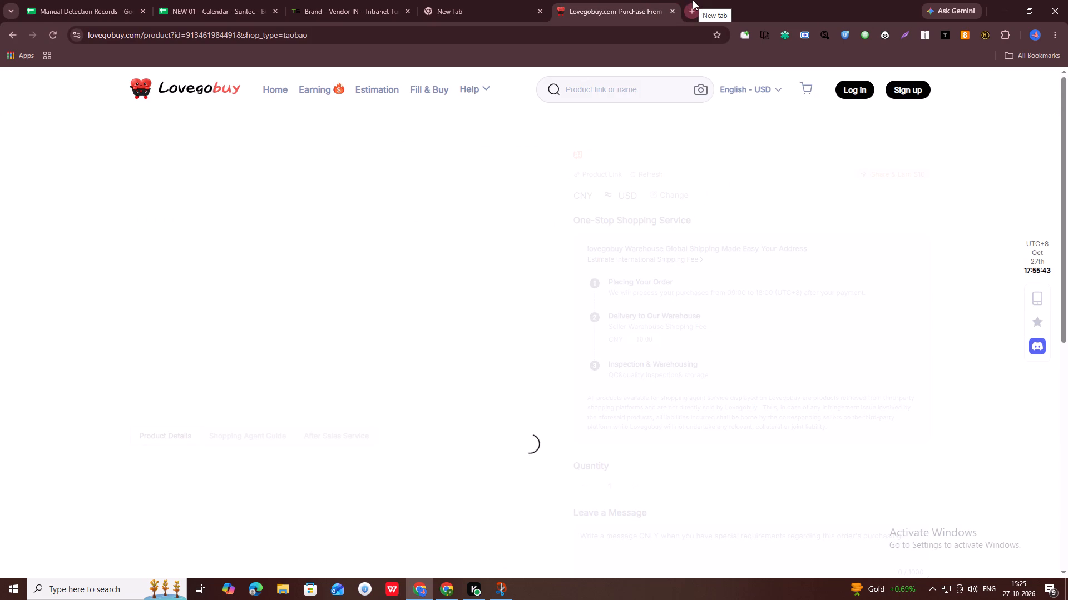
Open the 涵勋车品 seller's shop from the product page and look through its listings, loading more of them.
left_click(905, 156)
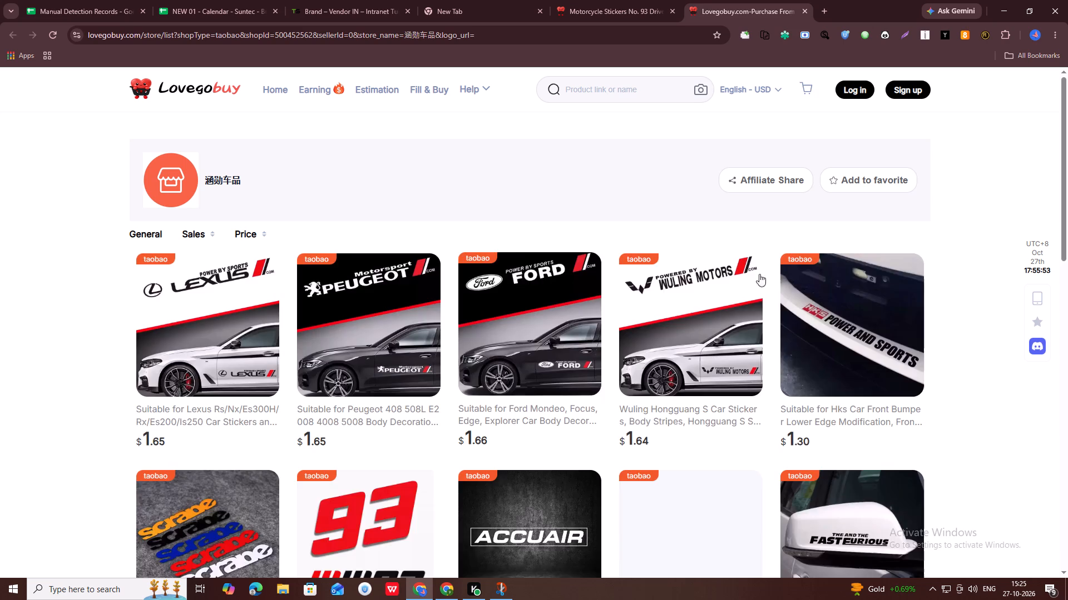
scroll(565, 366, "down", 6)
scroll(427, 415, "down", 6)
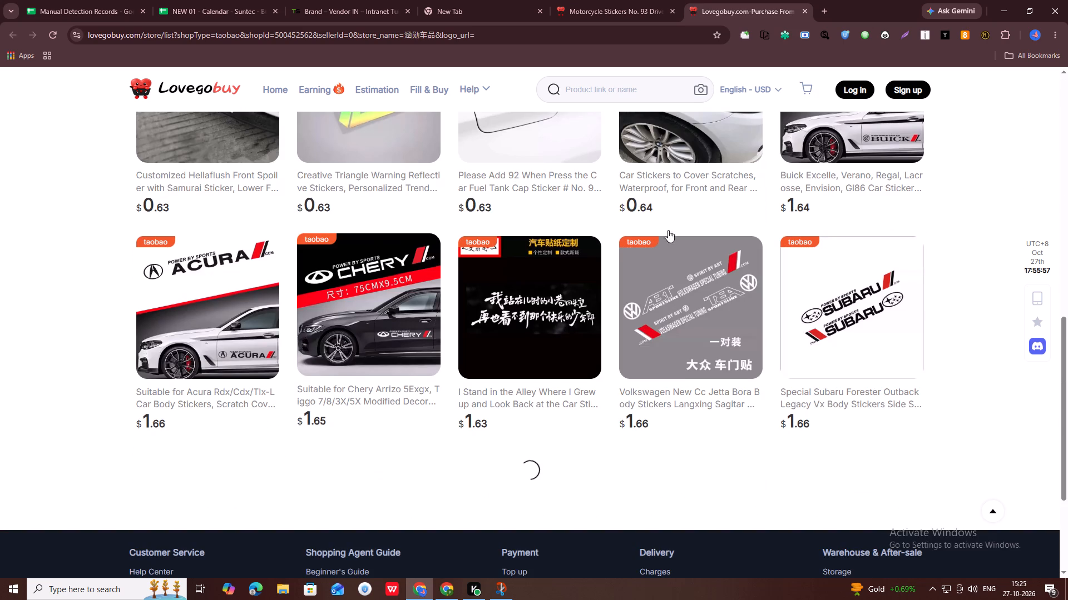
scroll(705, 201, "down", 6)
scroll(546, 235, "down", 6)
scroll(443, 289, "down", 6)
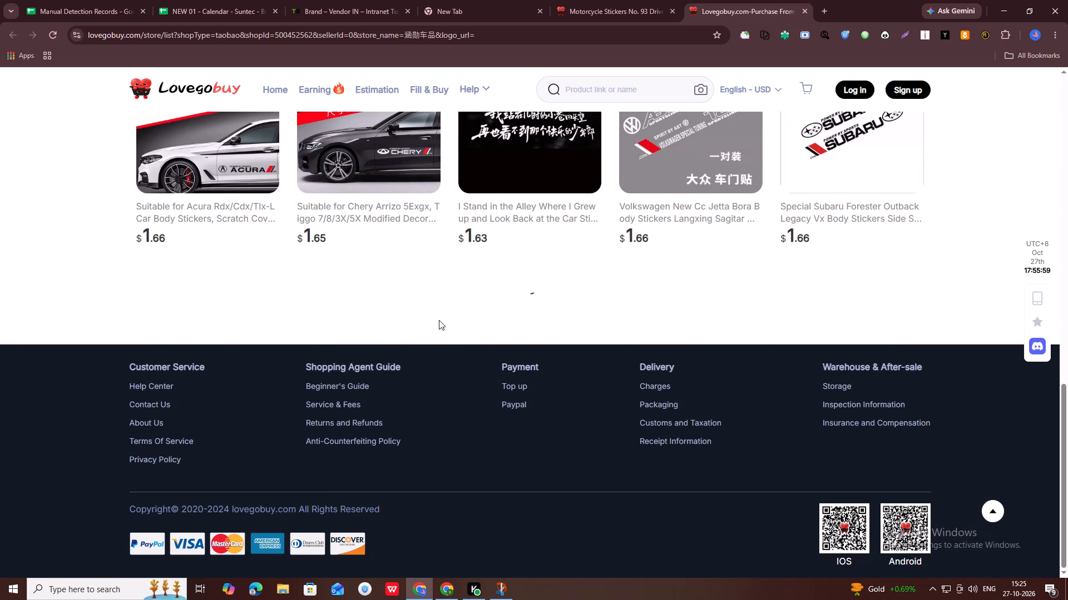
scroll(442, 324, "down", 7)
left_click_drag(472, 311, 487, 532)
scroll(448, 439, "down", 7)
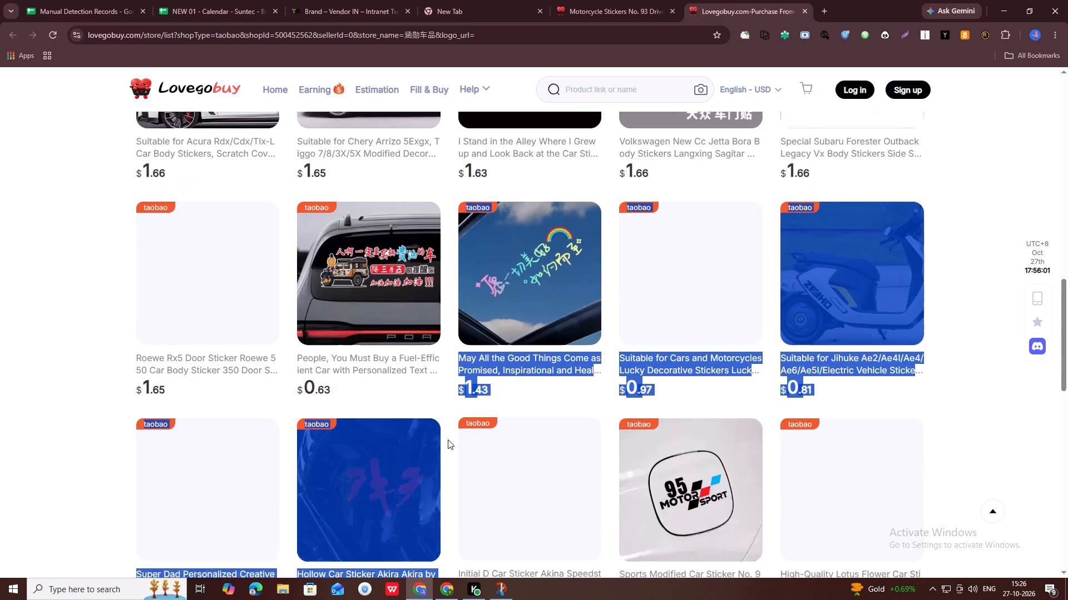
scroll(420, 407, "down", 12)
left_click(366, 294)
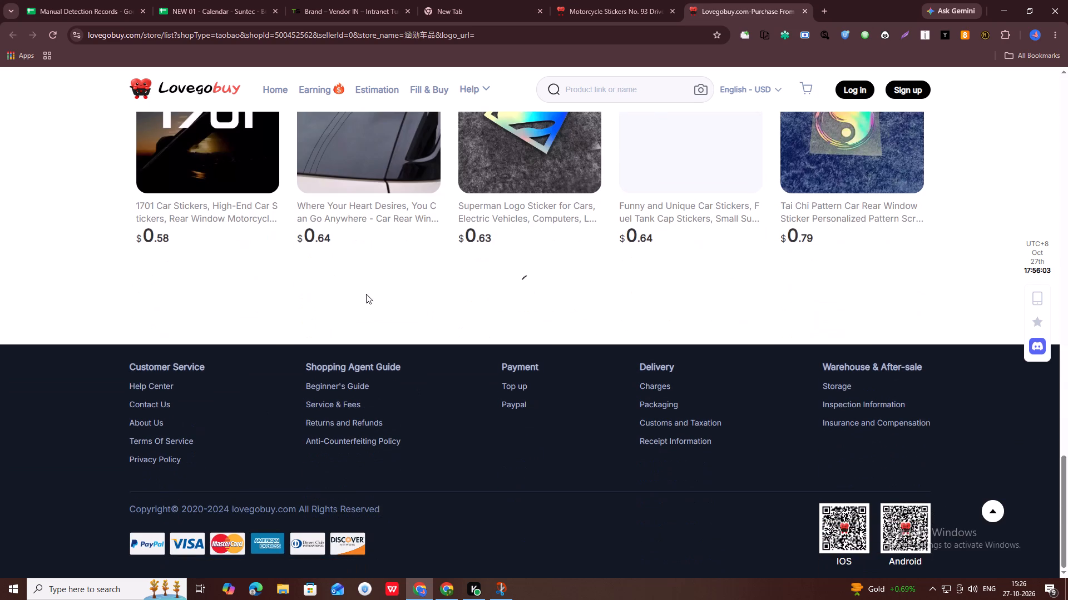
scroll(374, 291, "down", 13)
scroll(411, 278, "down", 20)
scroll(420, 276, "down", 7)
scroll(236, 221, "down", 17)
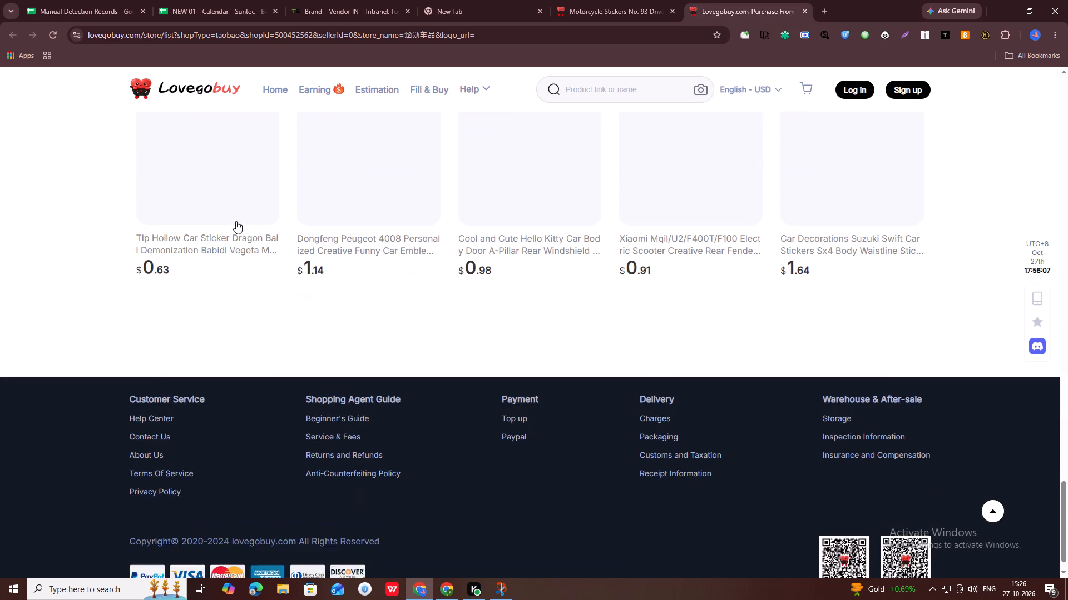
scroll(332, 202, "down", 10)
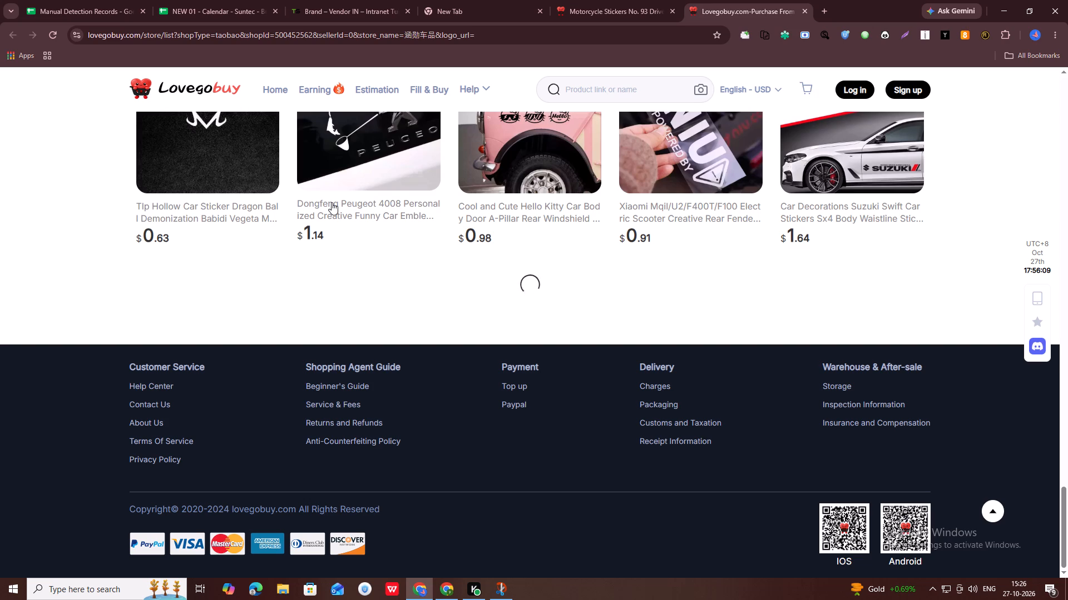
scroll(332, 202, "down", 5)
scroll(686, 346, "down", 8)
scroll(616, 346, "down", 19)
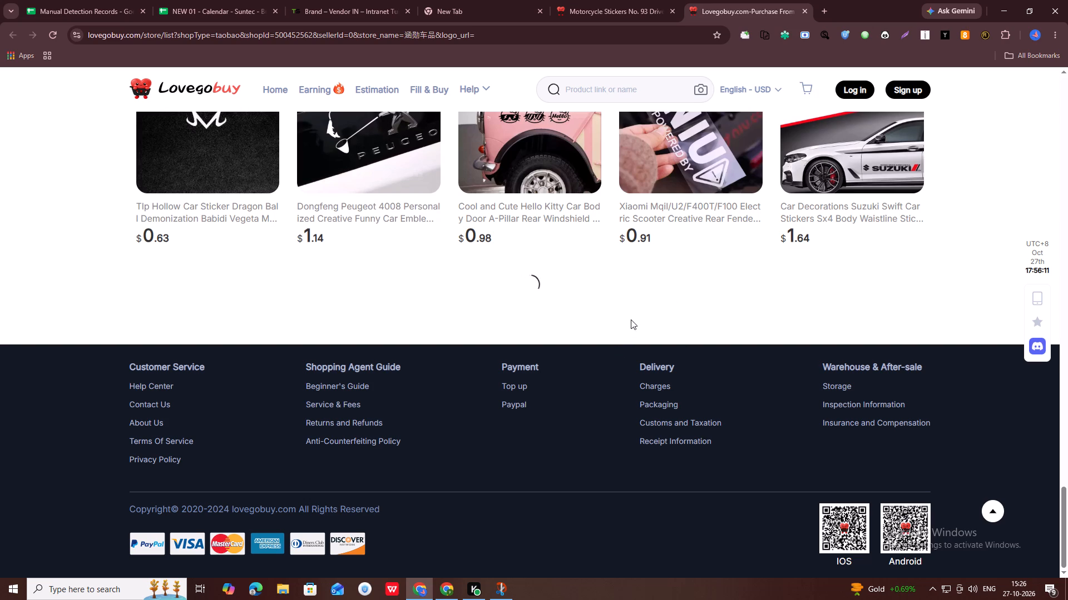
scroll(631, 319, "down", 14)
Go back over the loaded 涵勋车品 shop listings, checking the sticker pictures and titles for #93 designs.
scroll(618, 309, "up", 15)
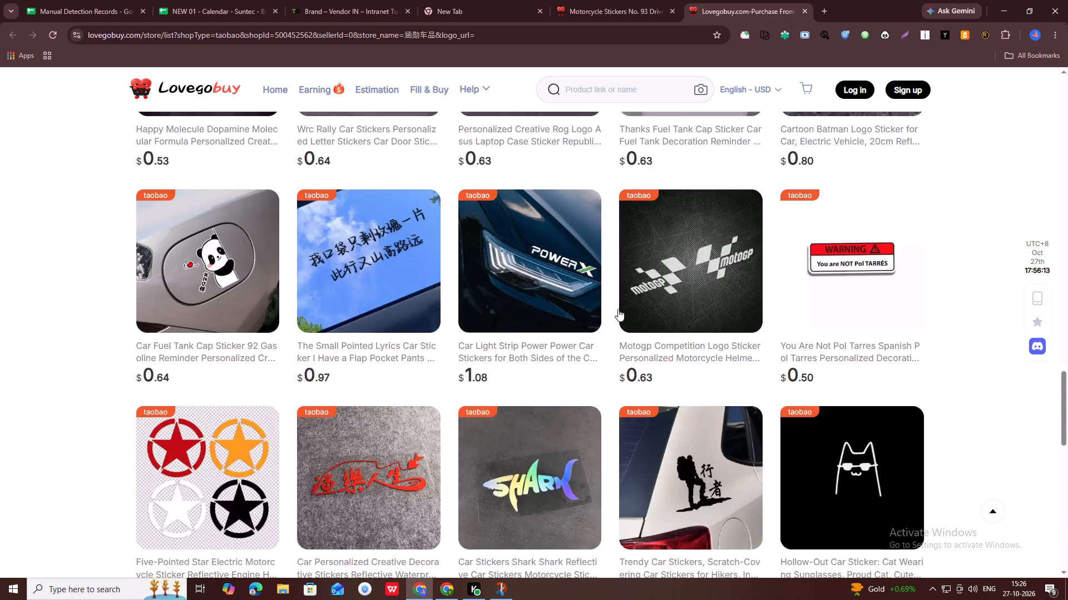
scroll(618, 309, "up", 20)
scroll(618, 309, "up", 20)
scroll(618, 309, "up", 5)
scroll(618, 309, "down", 4)
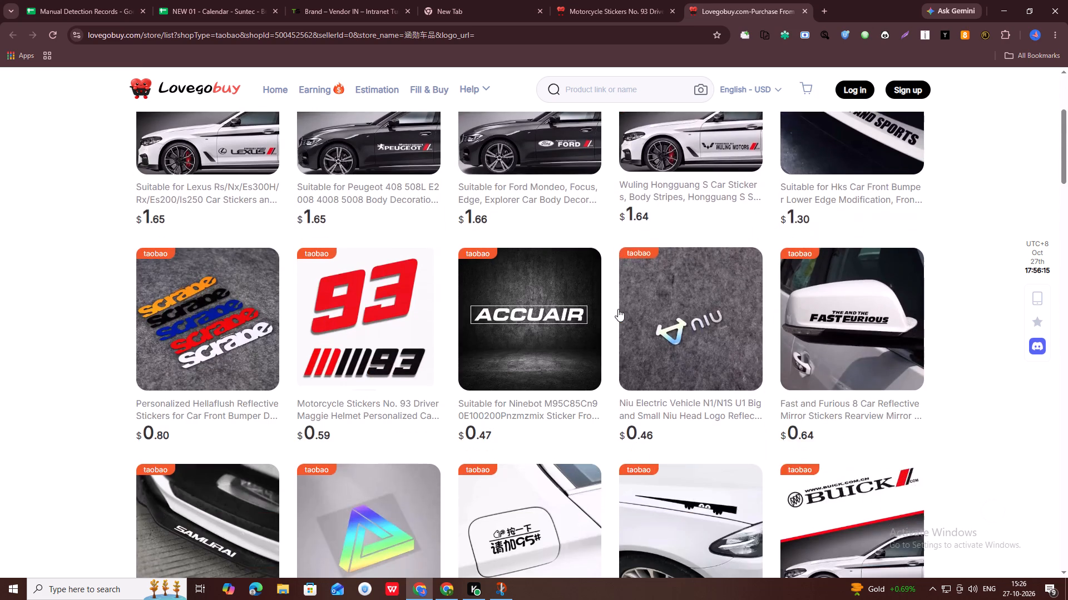
scroll(618, 309, "down", 20)
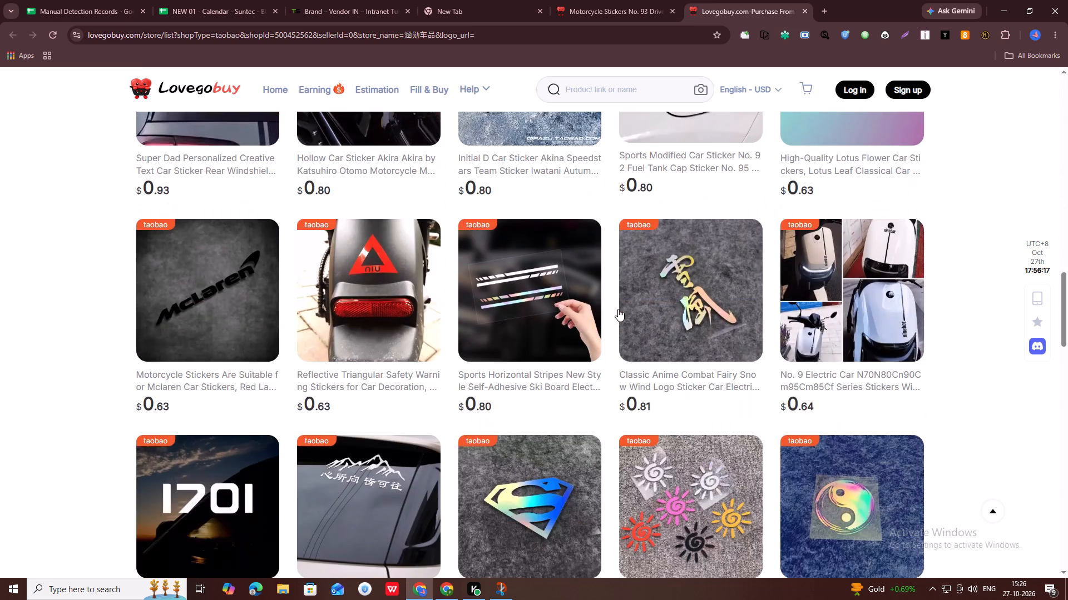
scroll(618, 309, "down", 6)
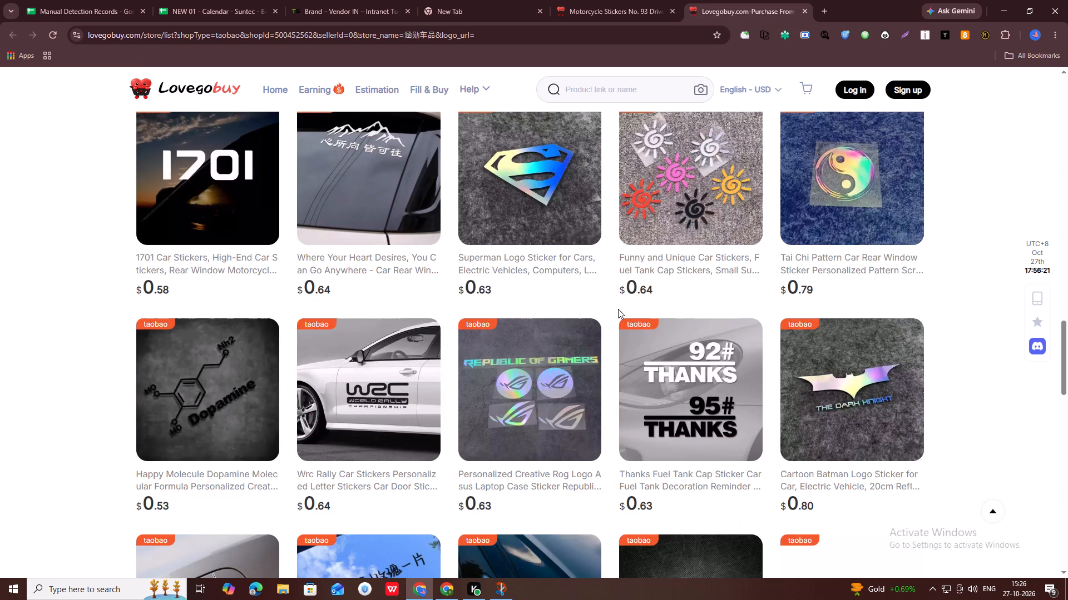
scroll(618, 309, "up", 11)
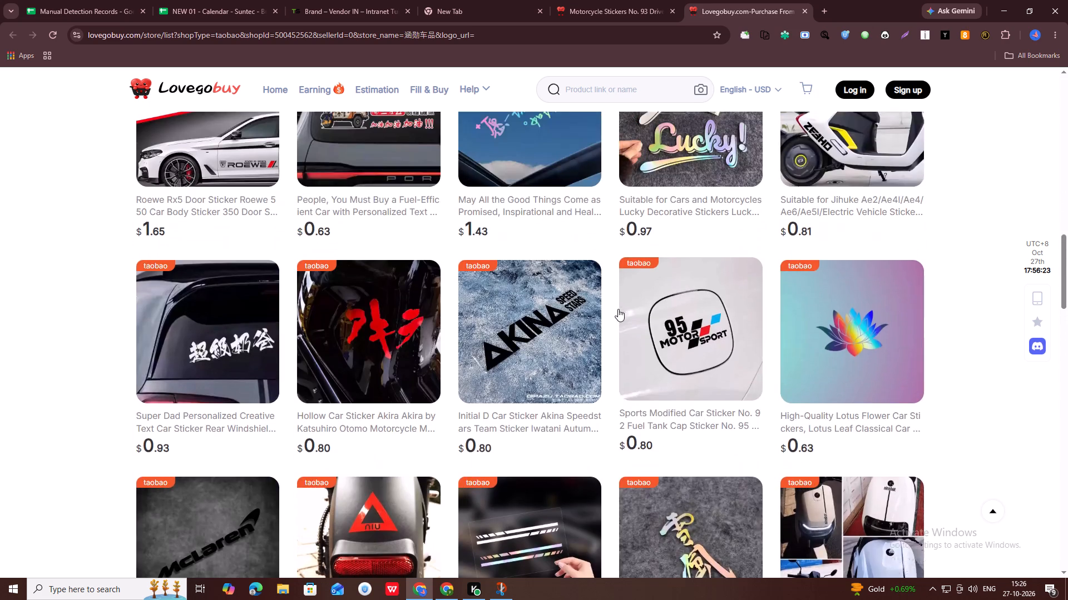
scroll(618, 309, "up", 6)
Search the shop page's text for "mar" and for "Marquez", reusing the latter from the clipboard history.
key("ctrl+f")
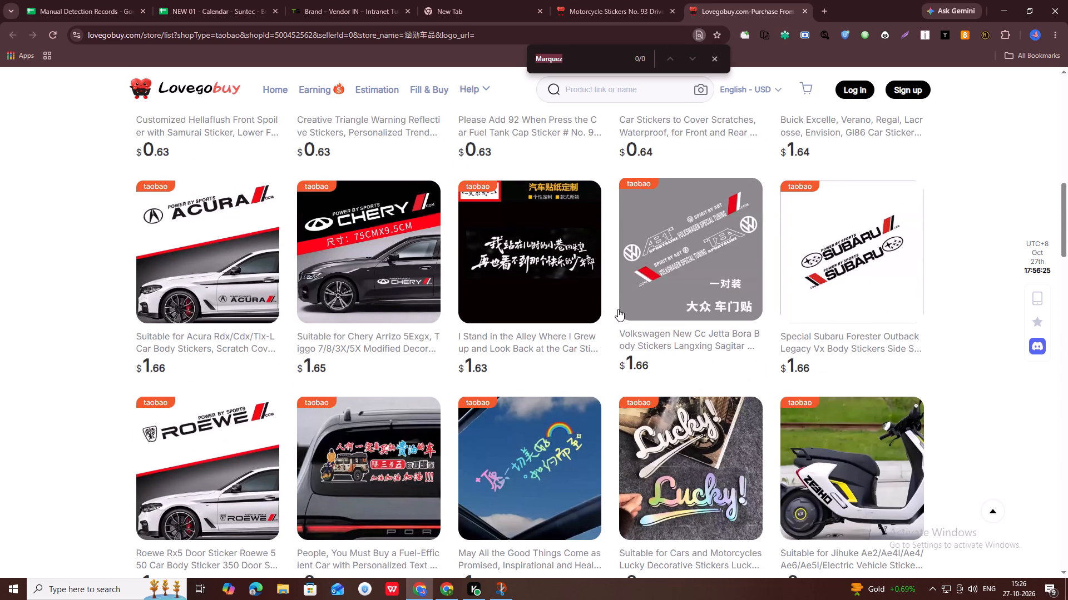
type("ma")
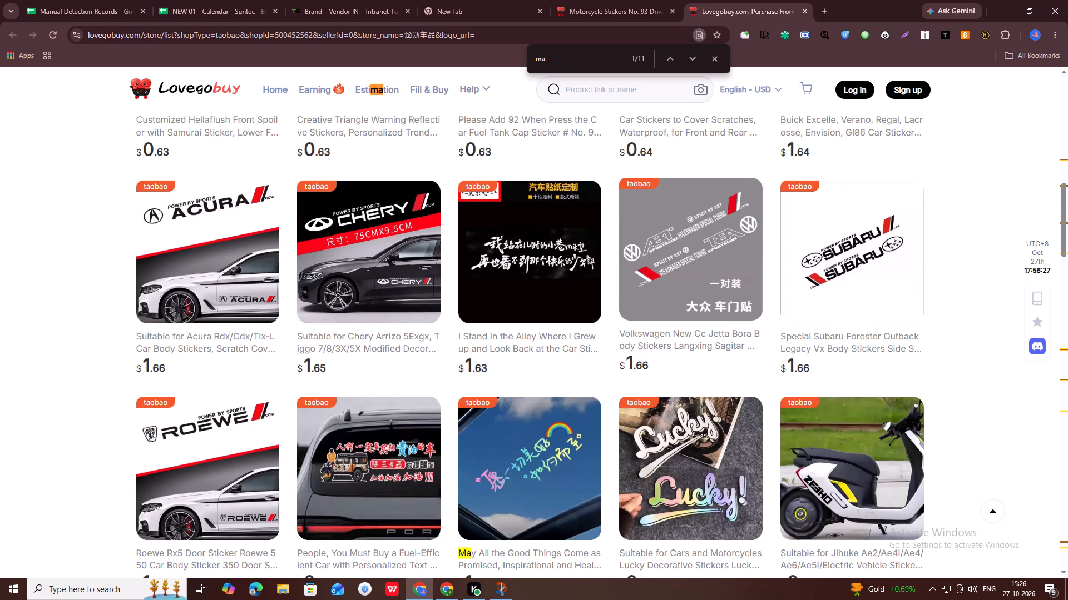
key("r")
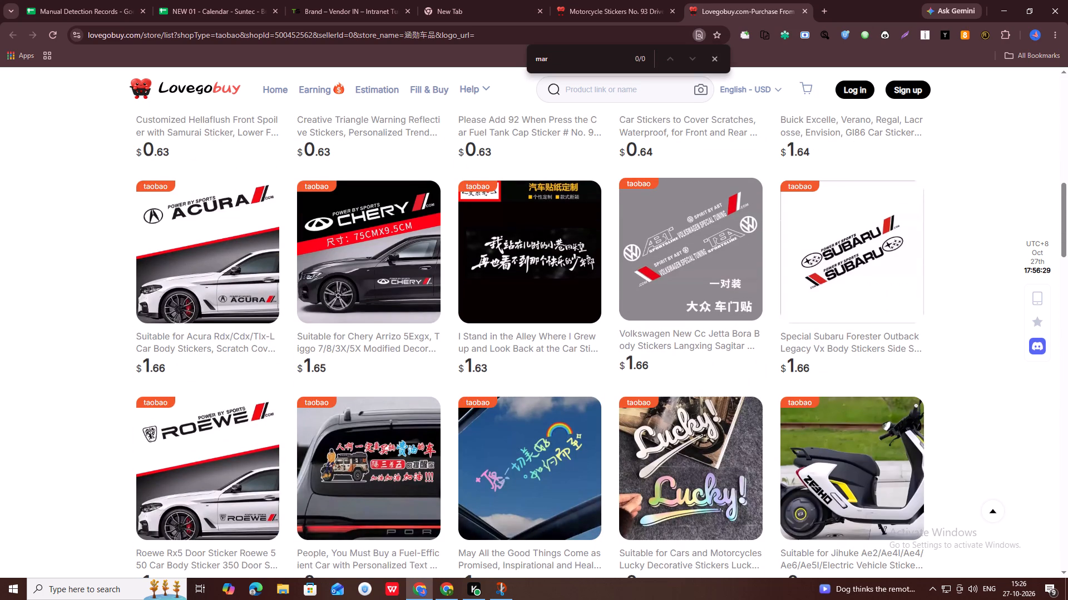
key("BackSpace")
key("BackSpace")
key("BackSpace")
key("BackSpace")
key("BackSpace")
key("BackSpace")
key("BackSpace")
key("BackSpace")
key("BackSpace")
key("BackSpace")
key("BackSpace")
key("BackSpace")
key("BackSpace")
key("BackSpace")
key("BackSpace")
key("BackSpace")
key("ctrl+v")
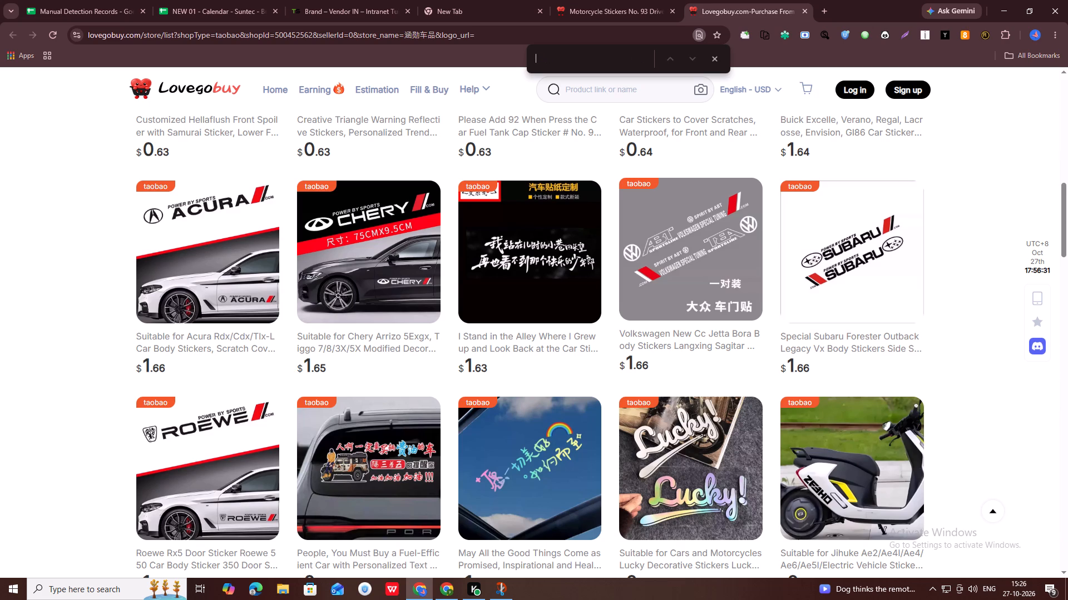
key("BackSpace")
key("BackSpace")
key("BackSpace")
key("BackSpace")
key("BackSpace")
key("BackSpace")
key("BackSpace")
key("BackSpace")
key("BackSpace")
key("BackSpace")
key("BackSpace")
key("BackSpace")
key("BackSpace")
key("BackSpace")
key("BackSpace")
key("BackSpace")
key("BackSpace")
key("BackSpace")
key("BackSpace")
key("BackSpace")
key("super+v")
key("Down")
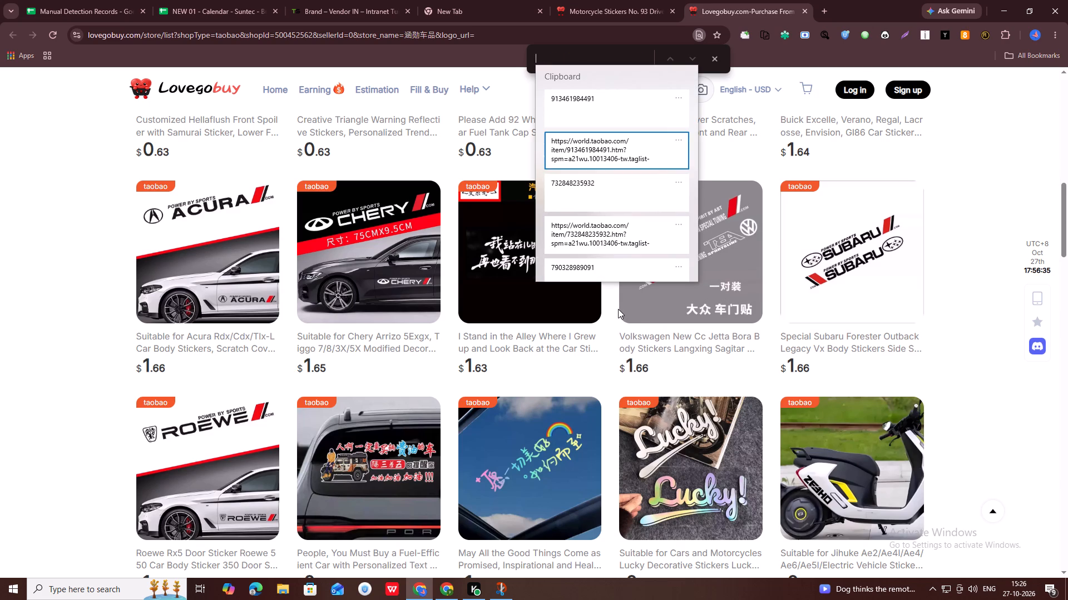
key("Down")
key("Down")
key("Down")
key("Down")
key("Down")
key("Down")
key("Up")
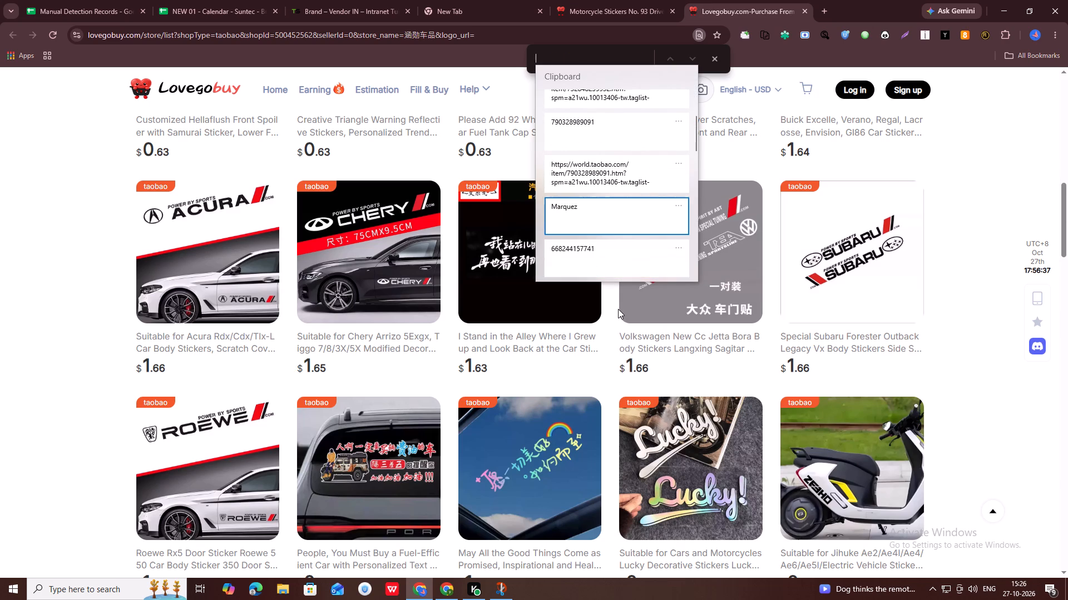
key("Return")
key("ctrl+v")
key("Return")
key("Return")
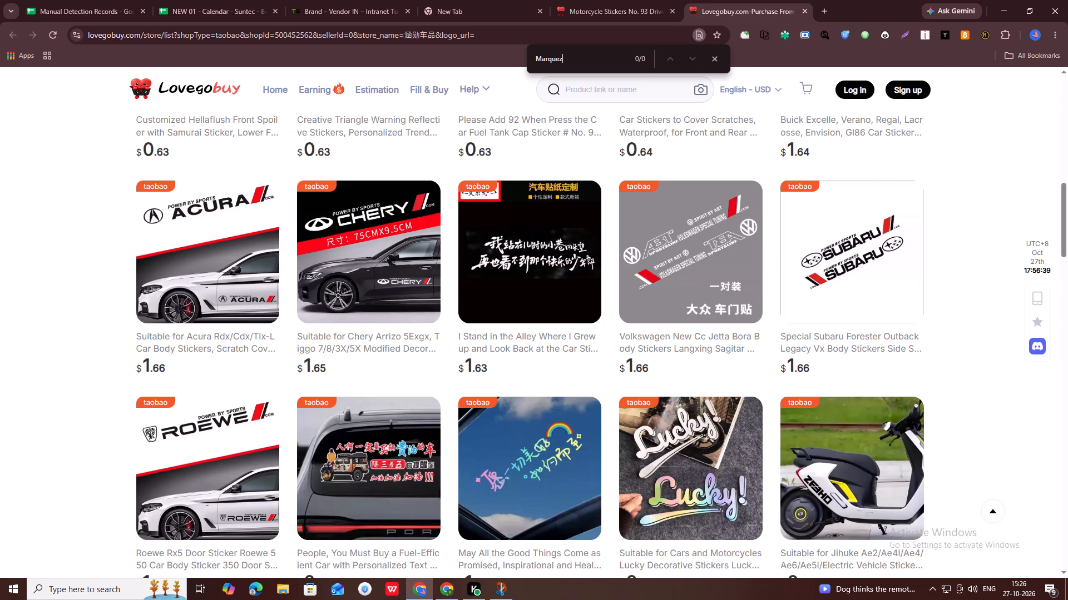
Snip the striped red-and-black 93 logo from the No. 93 driver sticker listing's picture and open the snip in Snip & Sketch.
scroll(517, 272, "up", 4)
scroll(261, 270, "up", 5)
scroll(495, 201, "up", 2)
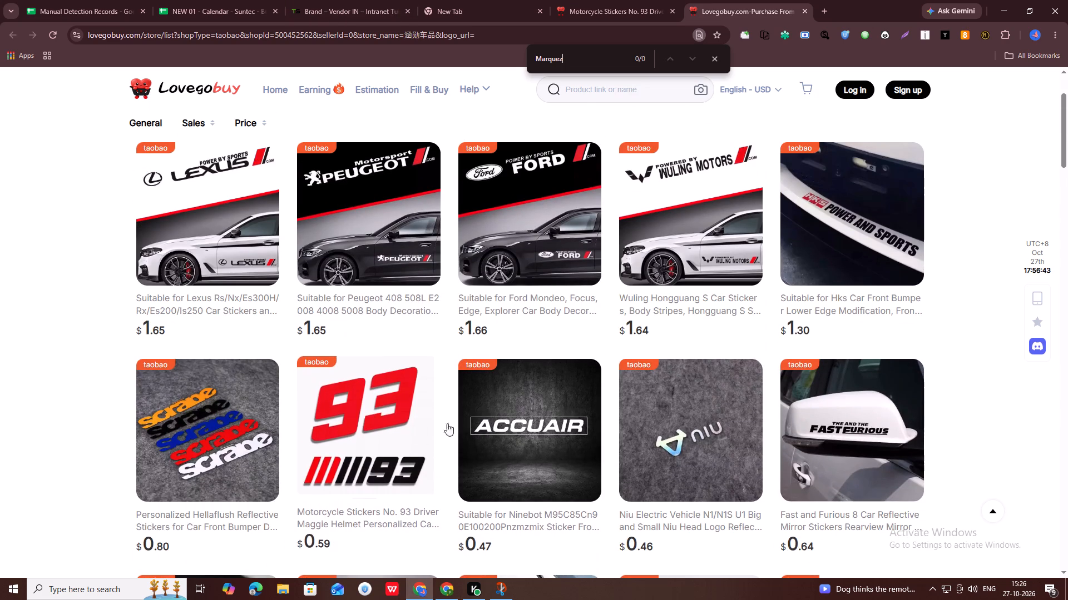
key("shift+s")
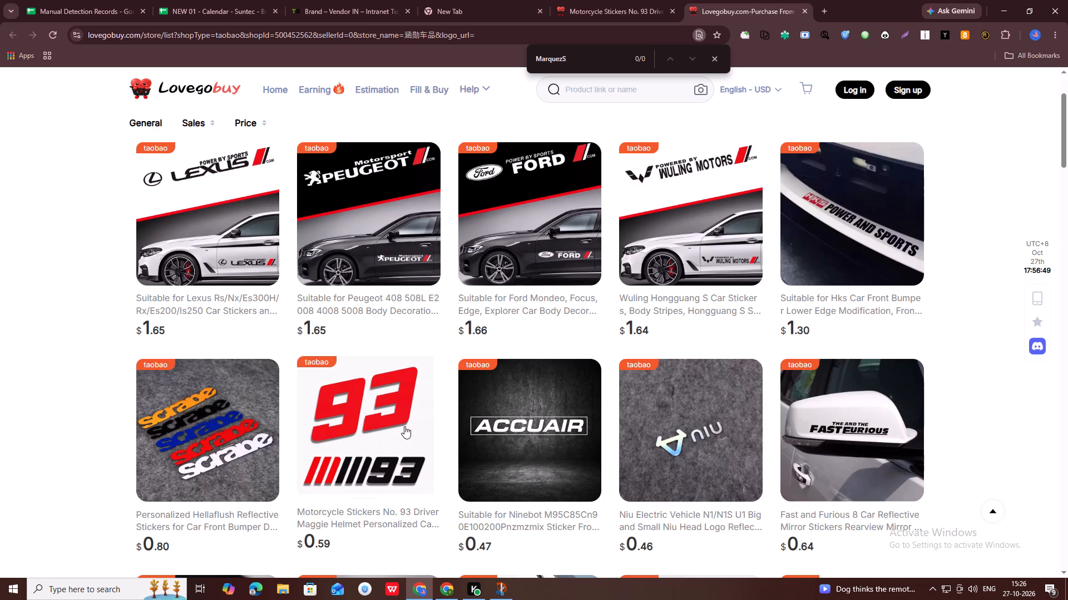
key("shift+super+s")
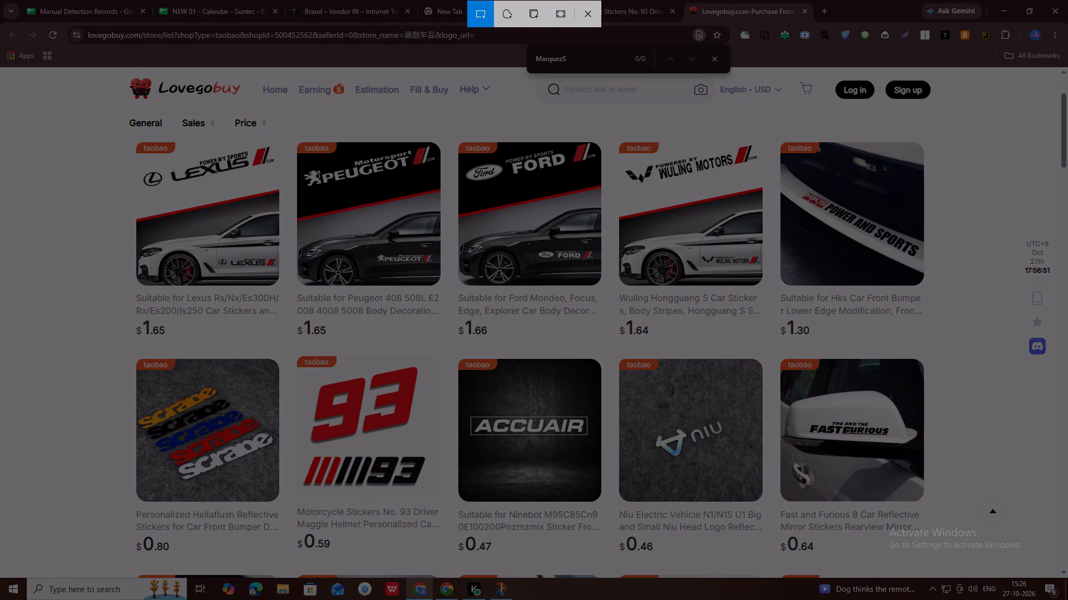
left_click_drag(300, 453, 435, 491)
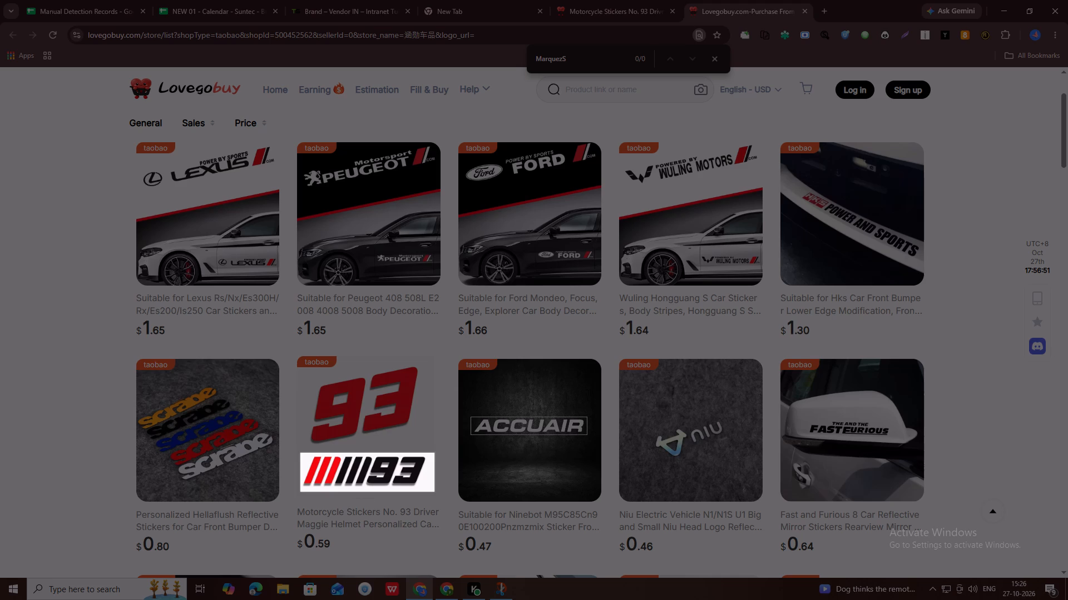
left_click_drag(435, 491, 429, 490)
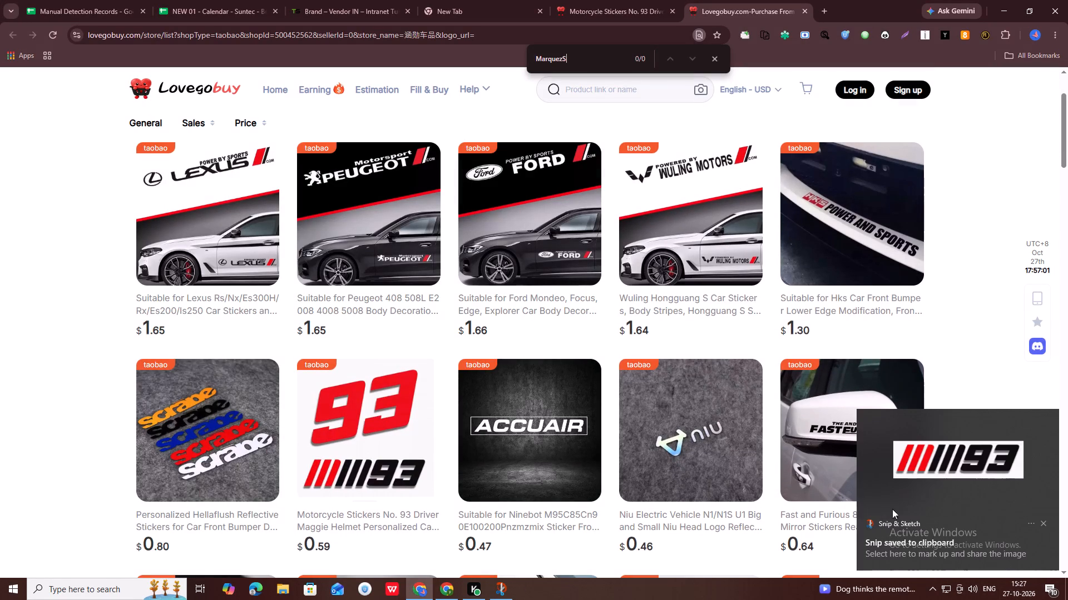
left_click_drag(915, 460, 916, 453)
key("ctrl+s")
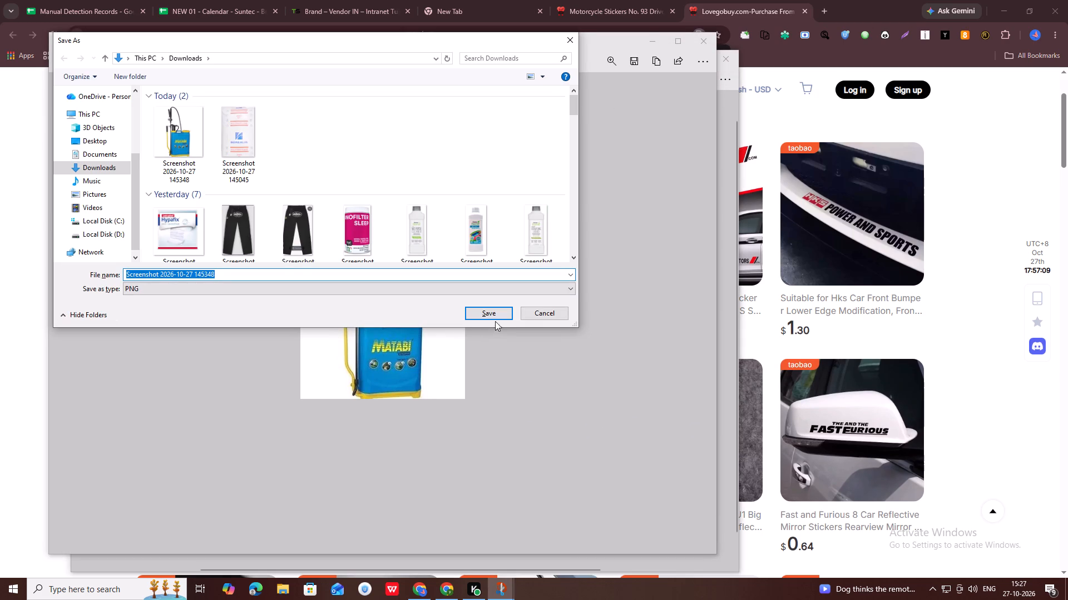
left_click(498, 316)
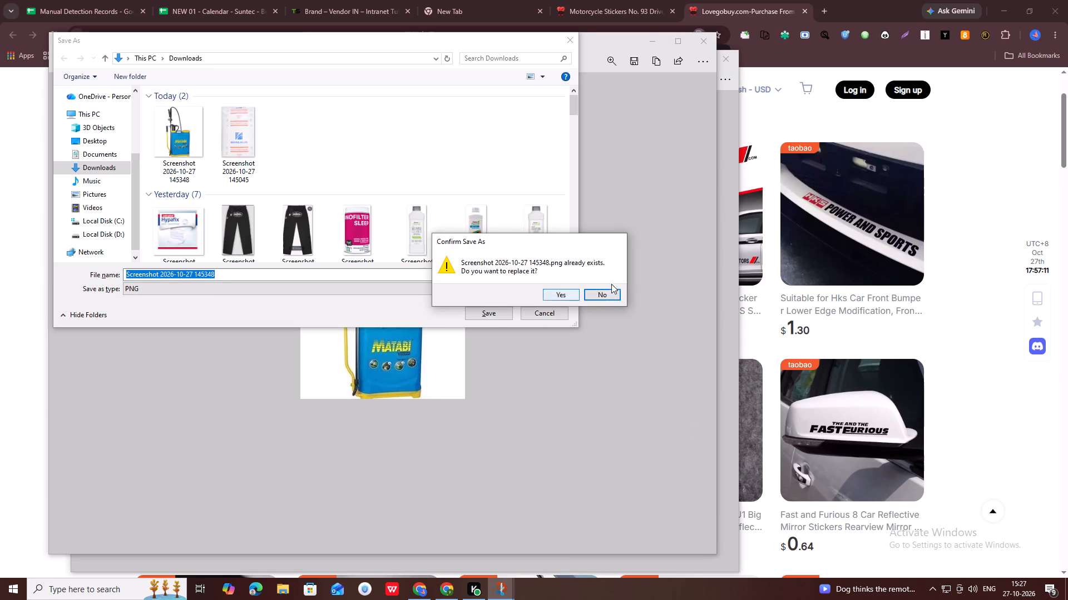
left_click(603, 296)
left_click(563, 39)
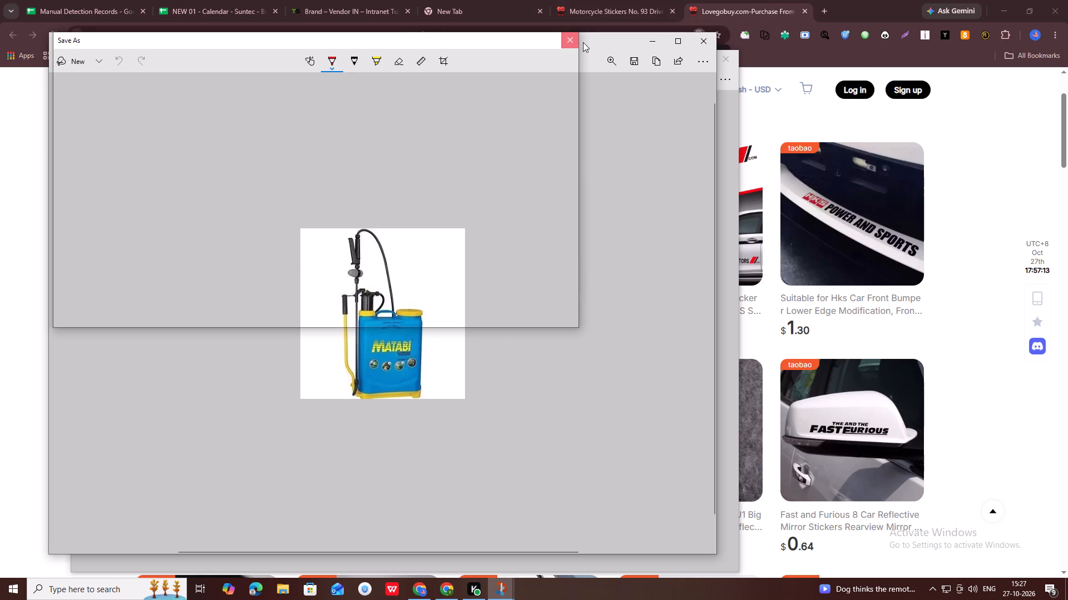
Close the old Matabi sprayer snip, save the striped 93 logo snip as a PNG in Downloads, and close it.
left_click(708, 46)
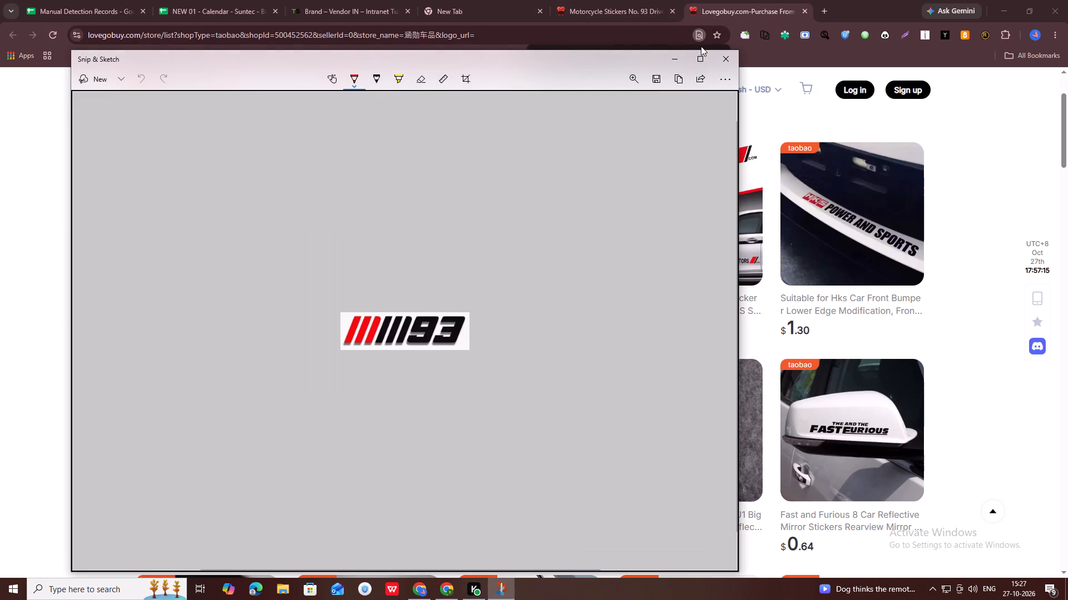
key("ctrl+s")
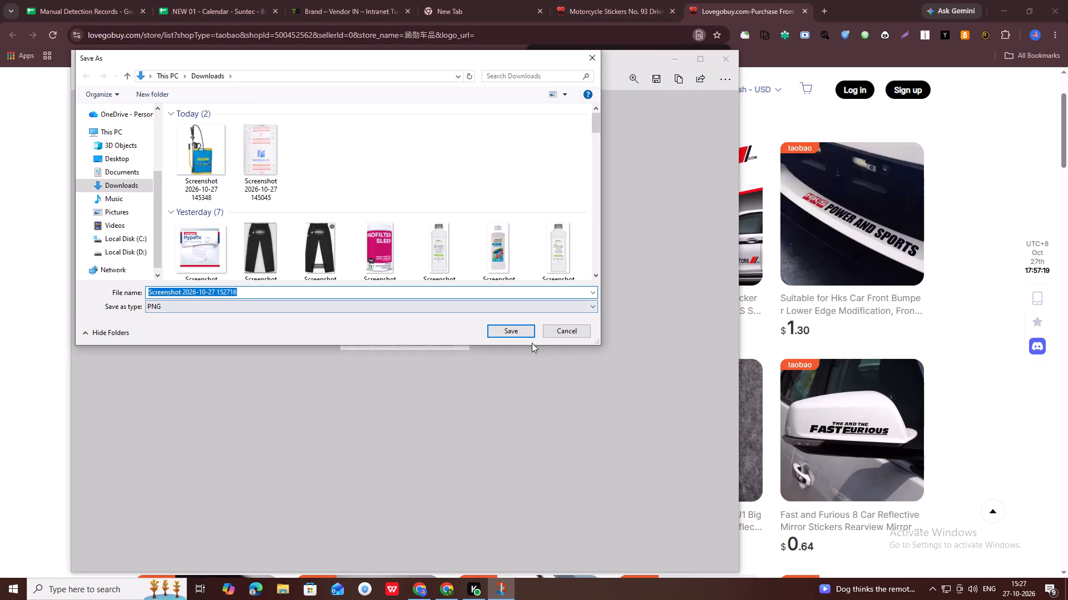
left_click_drag(517, 322, 517, 328)
left_click(519, 333)
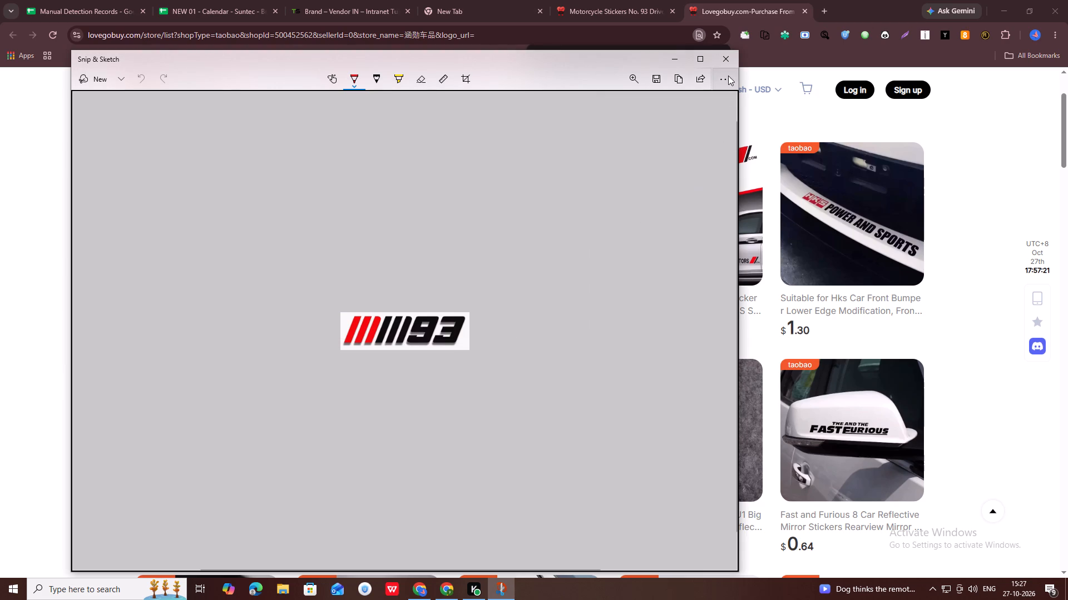
left_click(728, 64)
Close the 涵勋车品 shop page and run a Lovegobuy image search with the saved striped 93 logo snip, showing Taobao results.
middle_click(718, 0)
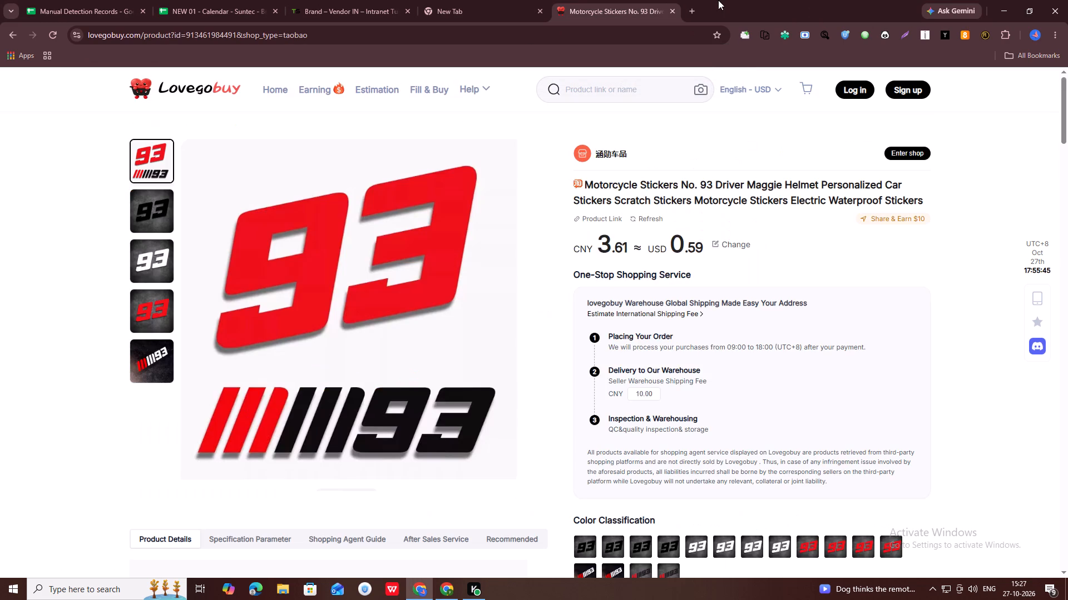
left_click(699, 97)
left_click(714, 86)
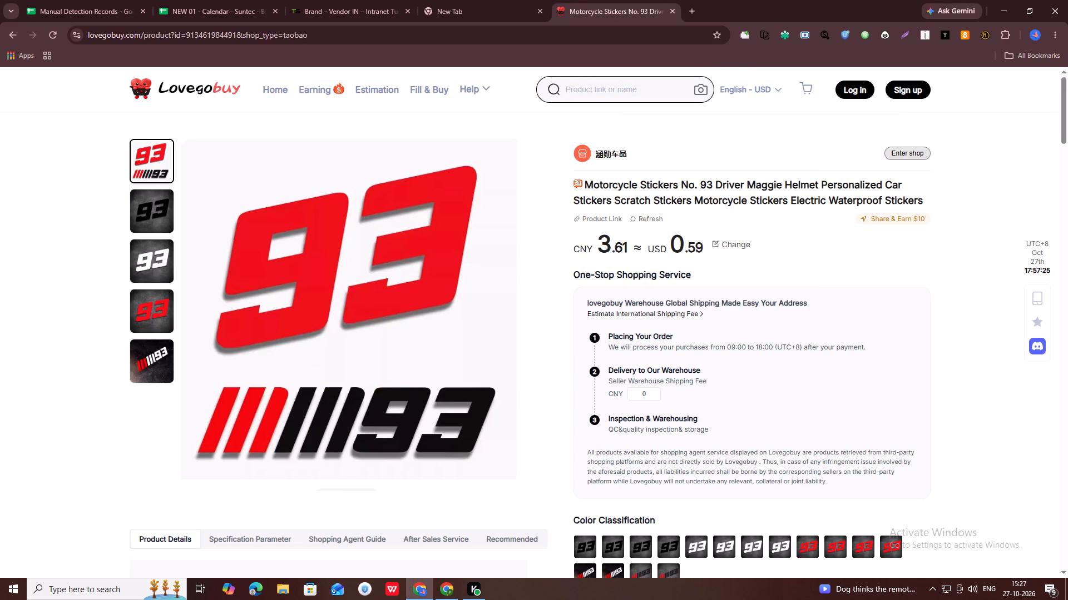
left_click(703, 88)
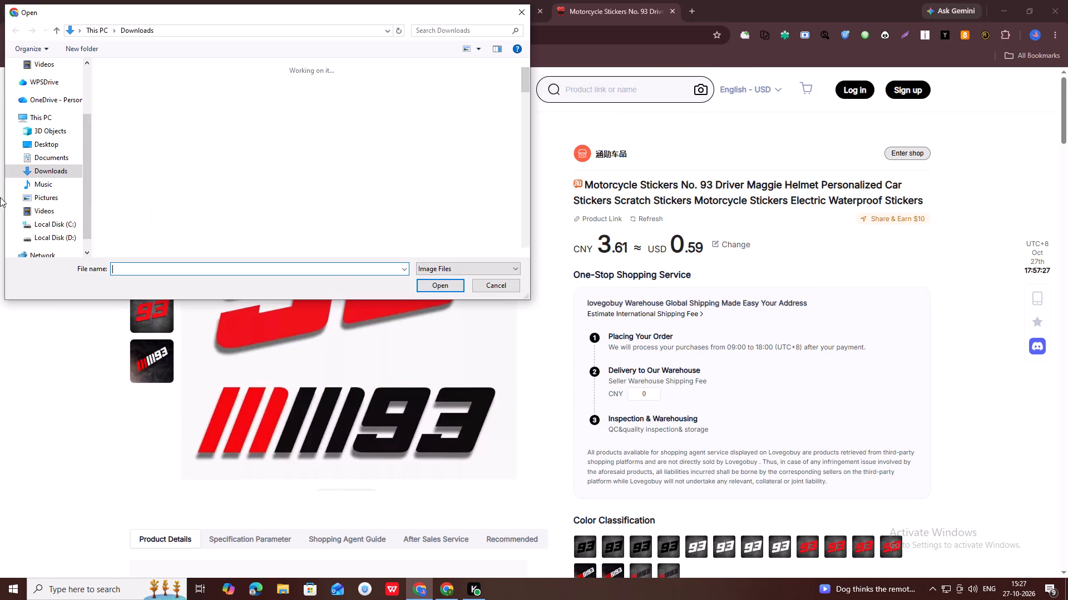
double_click(155, 121)
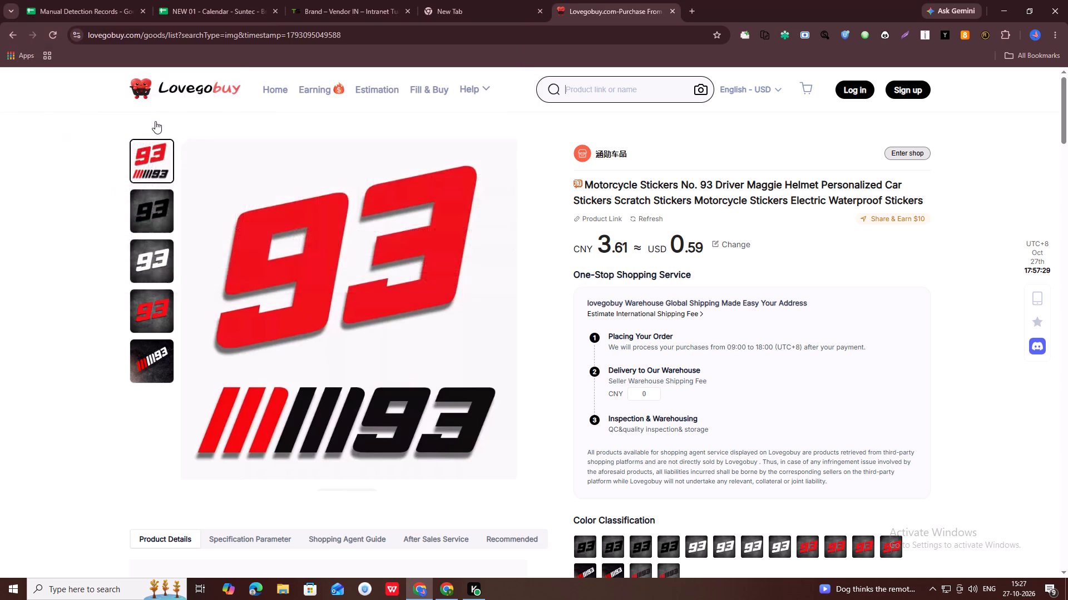
left_click(180, 215)
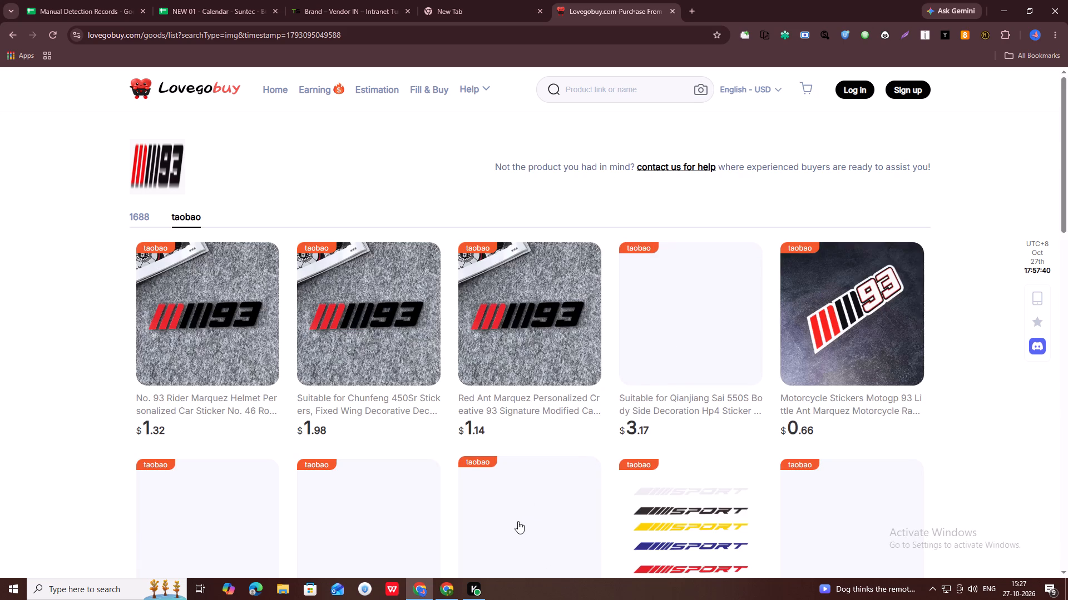
Look through the Taobao image-search results for striped 93 logo stickers and move the results page into its own maximized window.
scroll(575, 375, "down", 4)
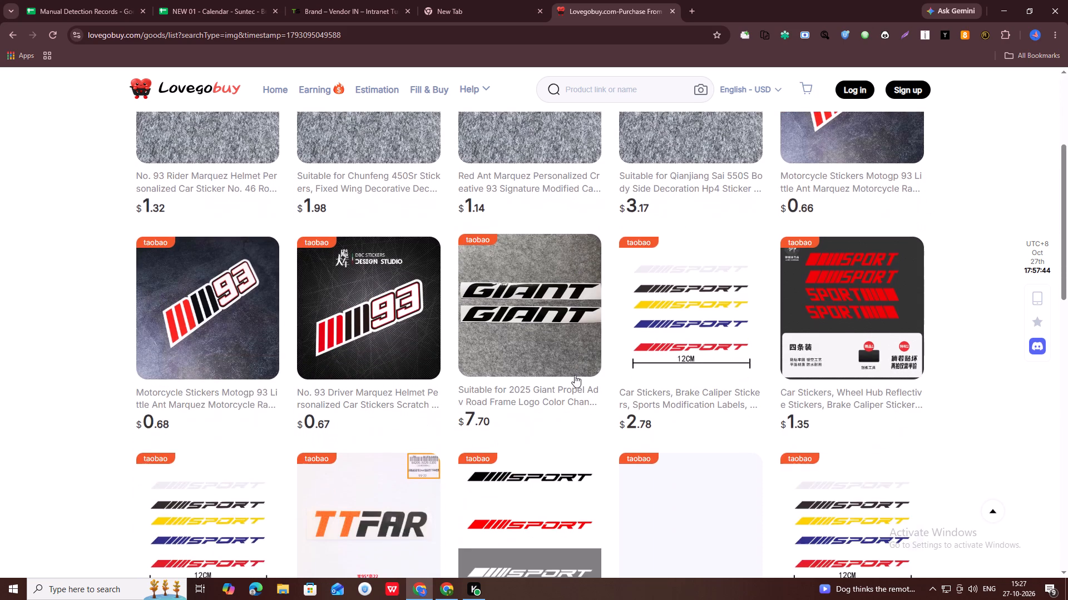
scroll(575, 375, "down", 8)
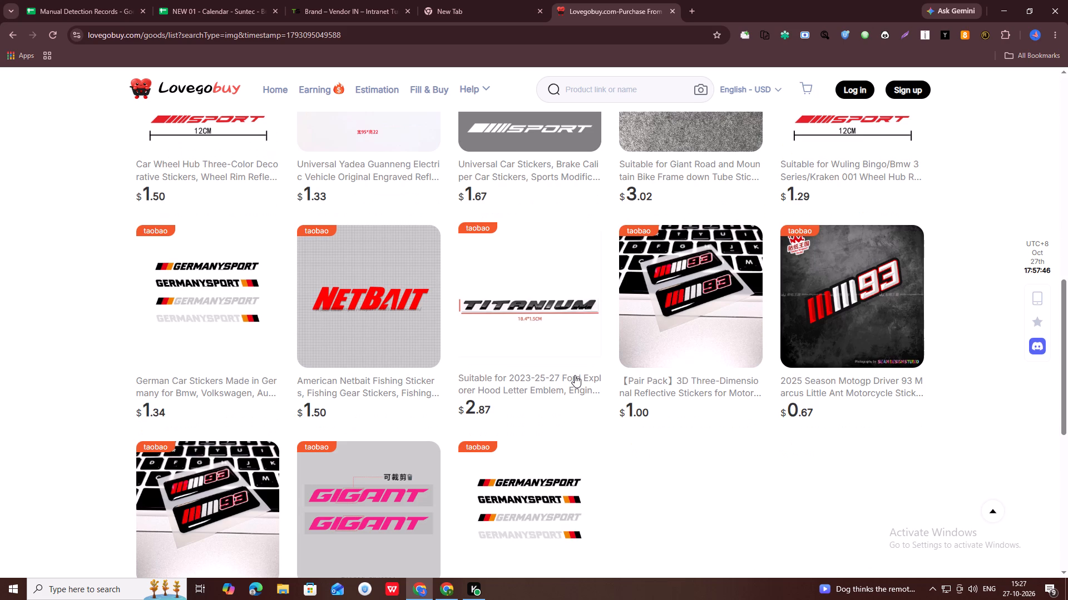
scroll(575, 375, "up", 10)
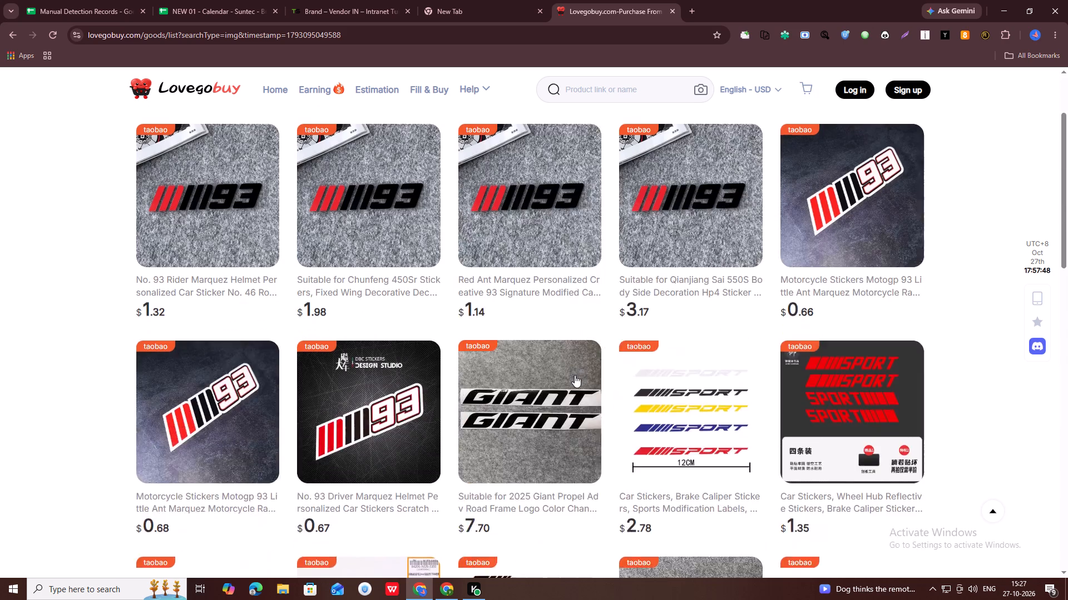
scroll(575, 375, "up", 4)
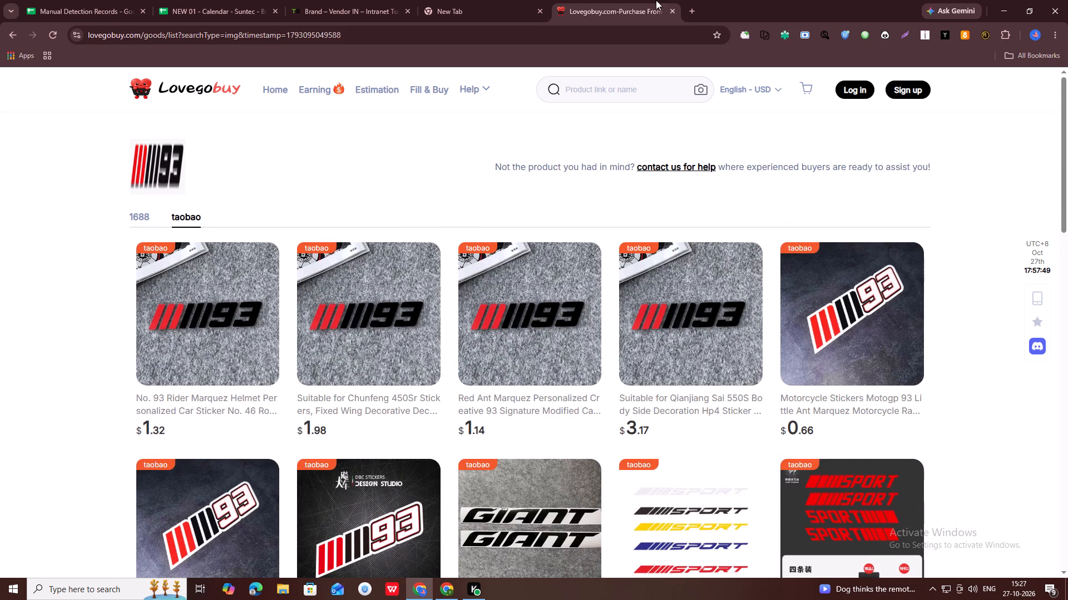
left_click_drag(655, 0, 642, 62)
left_click(833, 76)
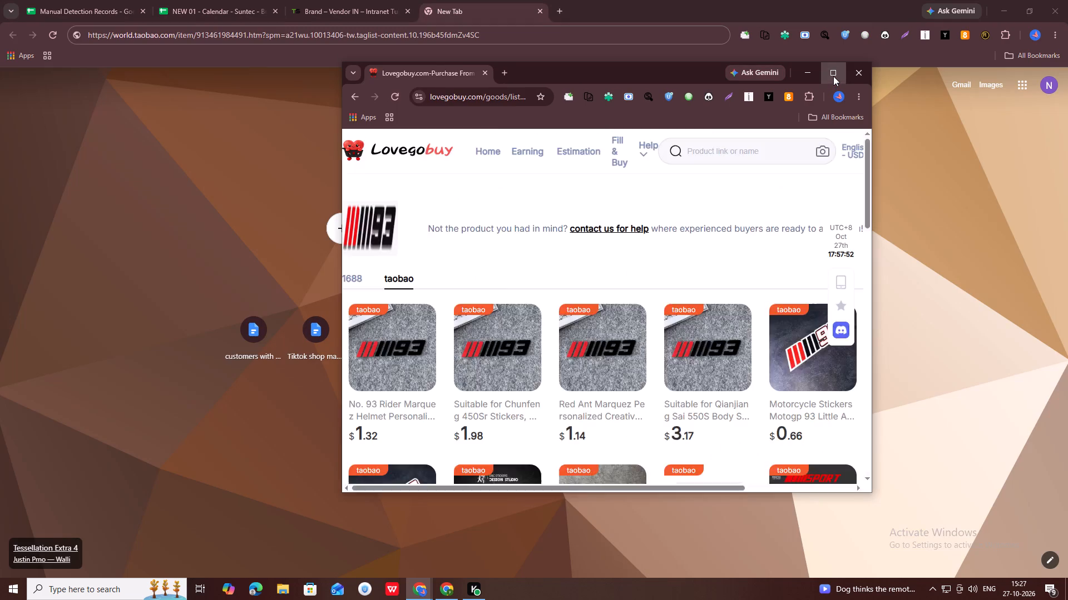
Open the first five Taobao results in separate tabs, from the No. 93 Rider Marquez helmet sticker through the Motogp 93 Little Ant sticker.
left_click(275, 296, "ctrl")
left_click(325, 299, "ctrl")
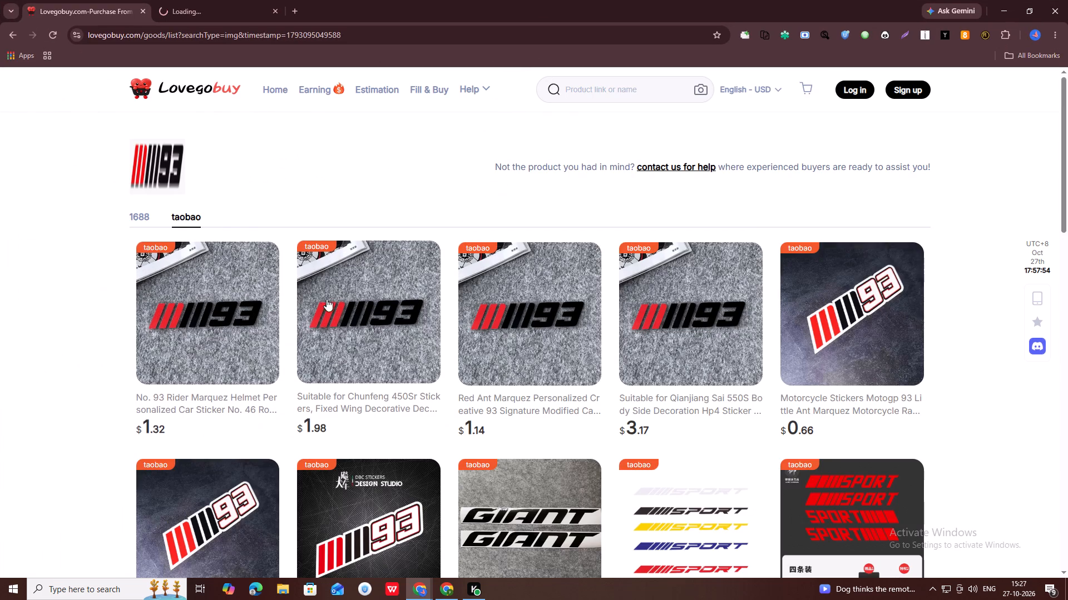
left_click(464, 324, "ctrl")
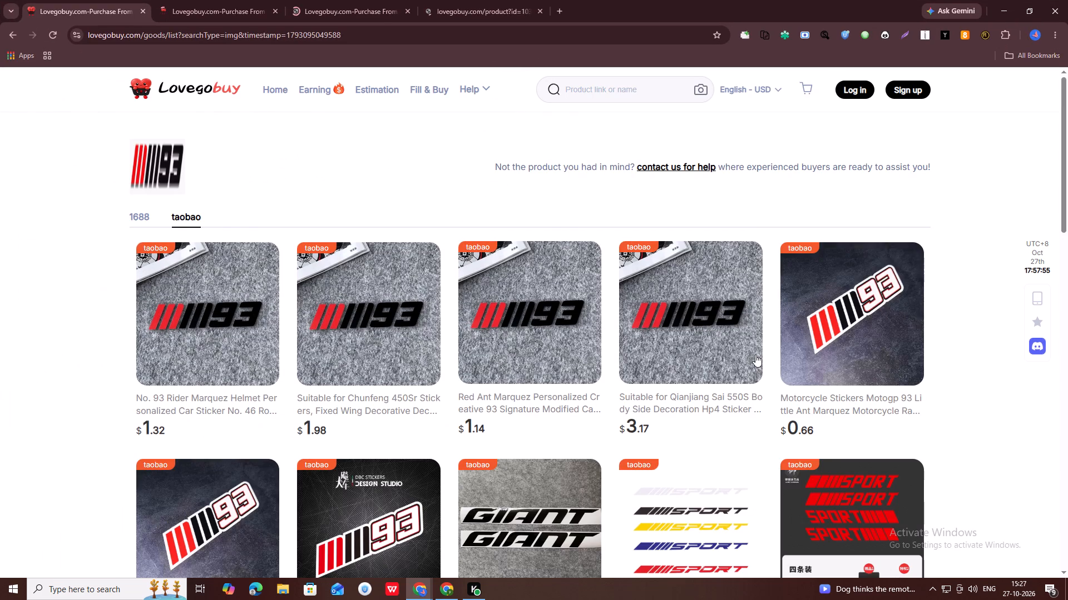
left_click(755, 354, "ctrl")
left_click(805, 336, "ctrl")
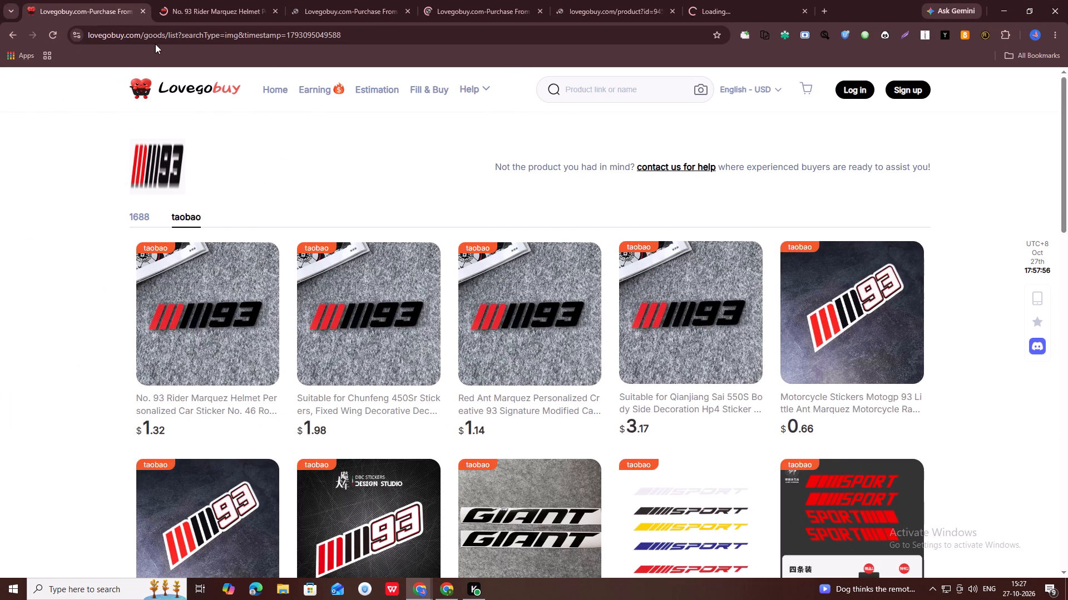
Start a RedPoints detection on the No. 93 Rider Marquez helmet sticker listing with customer Marc Marquez, IPR Contract 21 and asset Stickers - mm93.
left_click(216, 0)
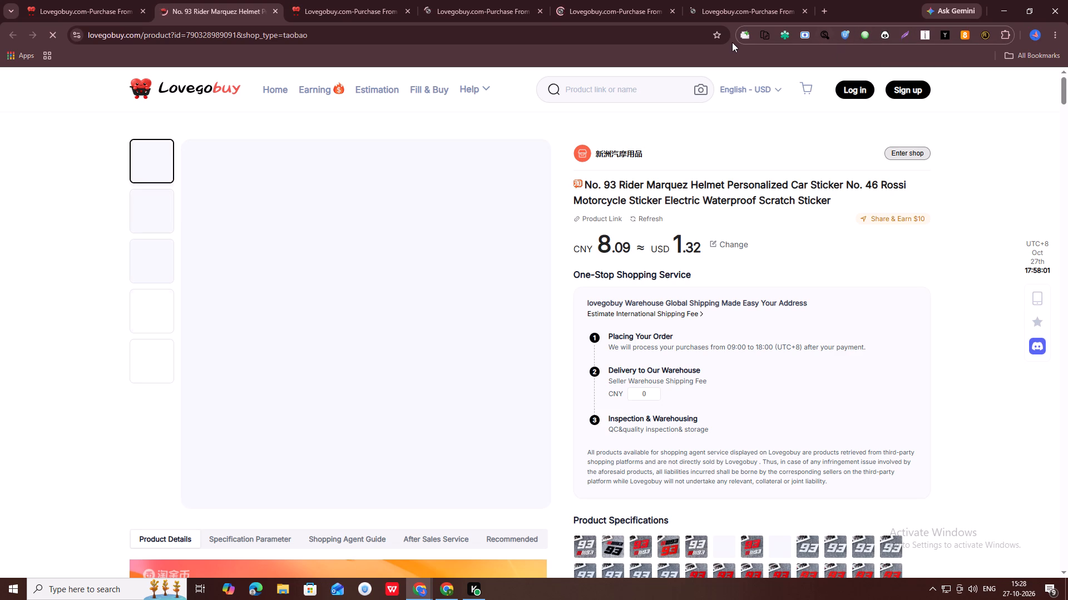
left_click(783, 37)
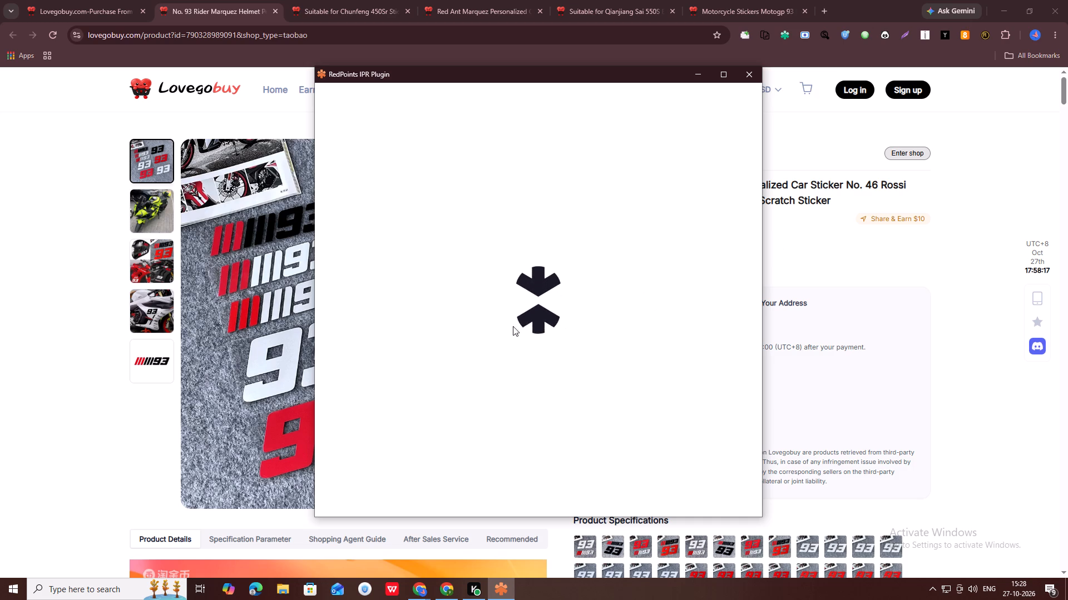
left_click(599, 211)
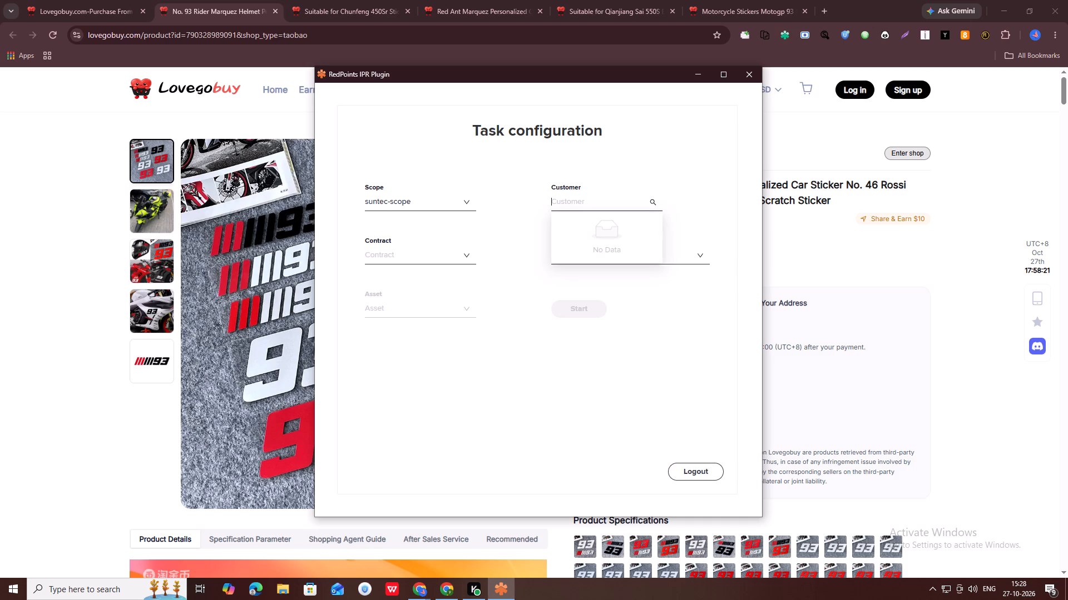
key("m")
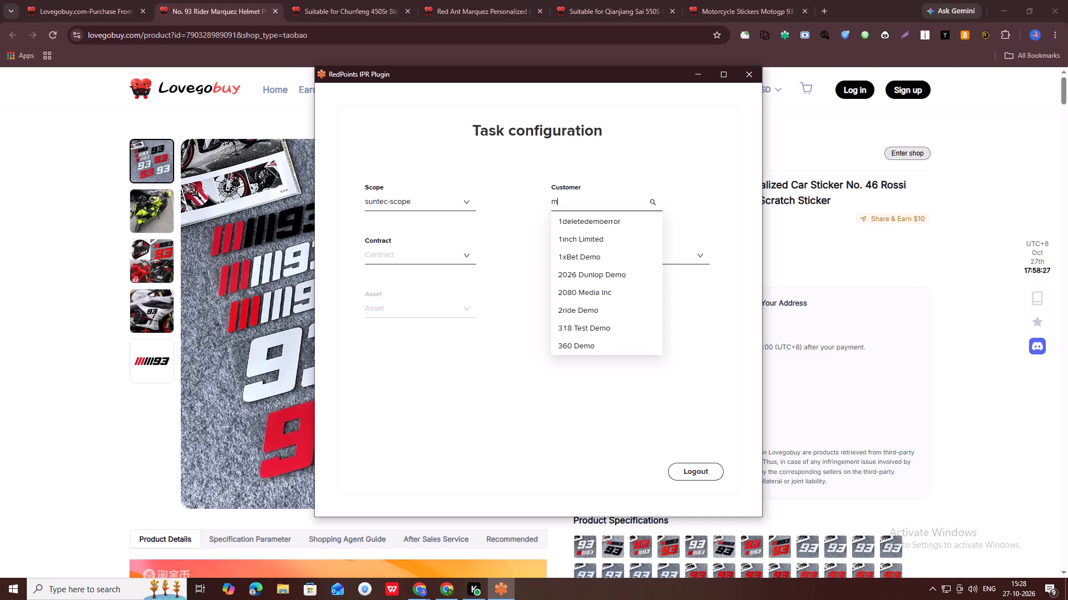
type("arc")
key("space")
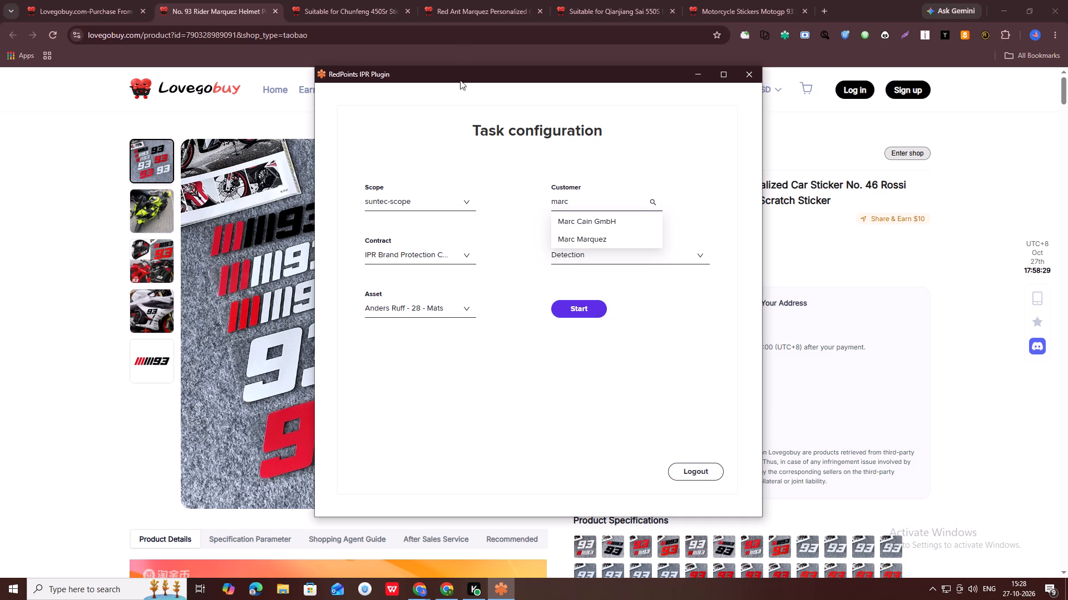
left_click(595, 235)
left_click(441, 259)
left_click(437, 271)
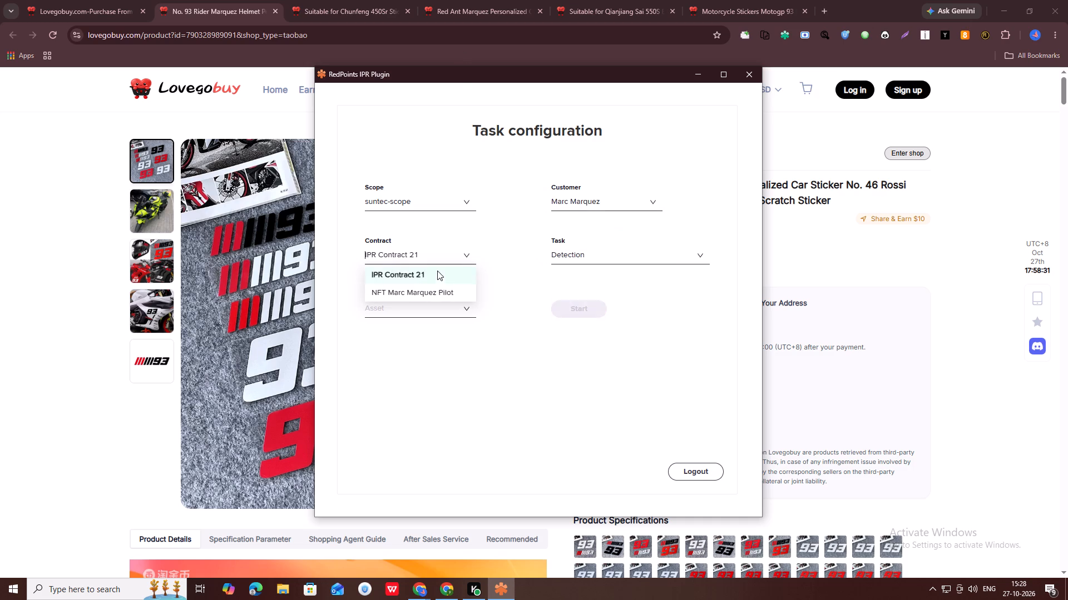
left_click(461, 309)
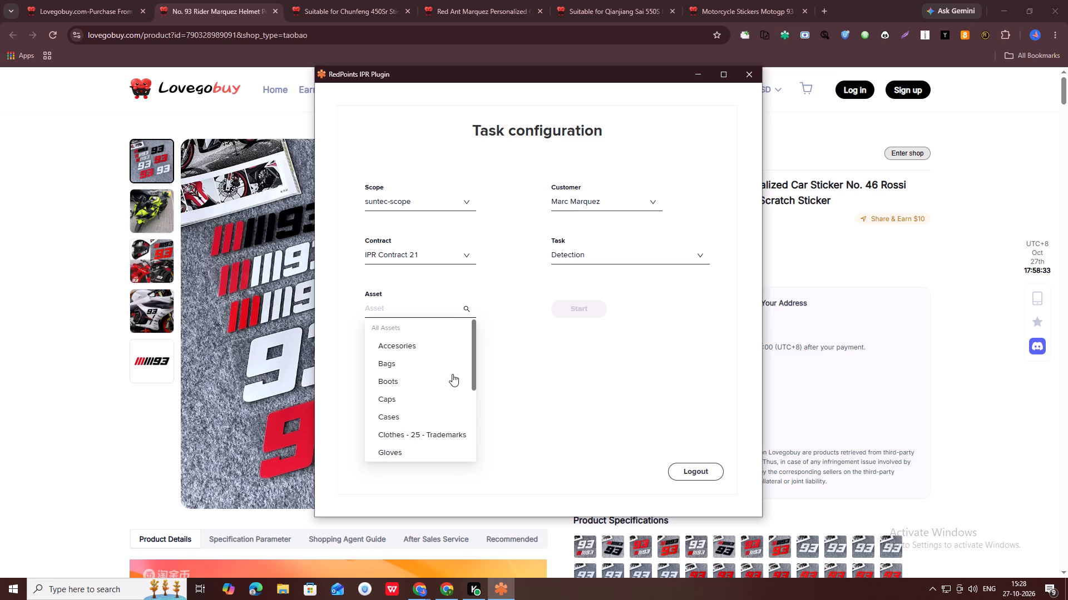
scroll(442, 387, "down", 10)
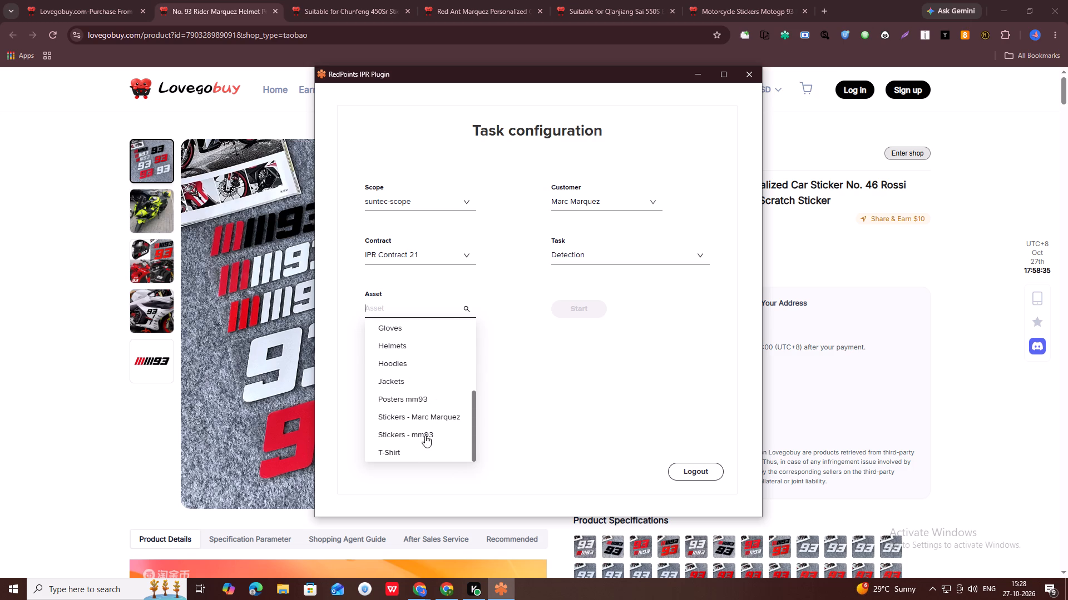
left_click(417, 436)
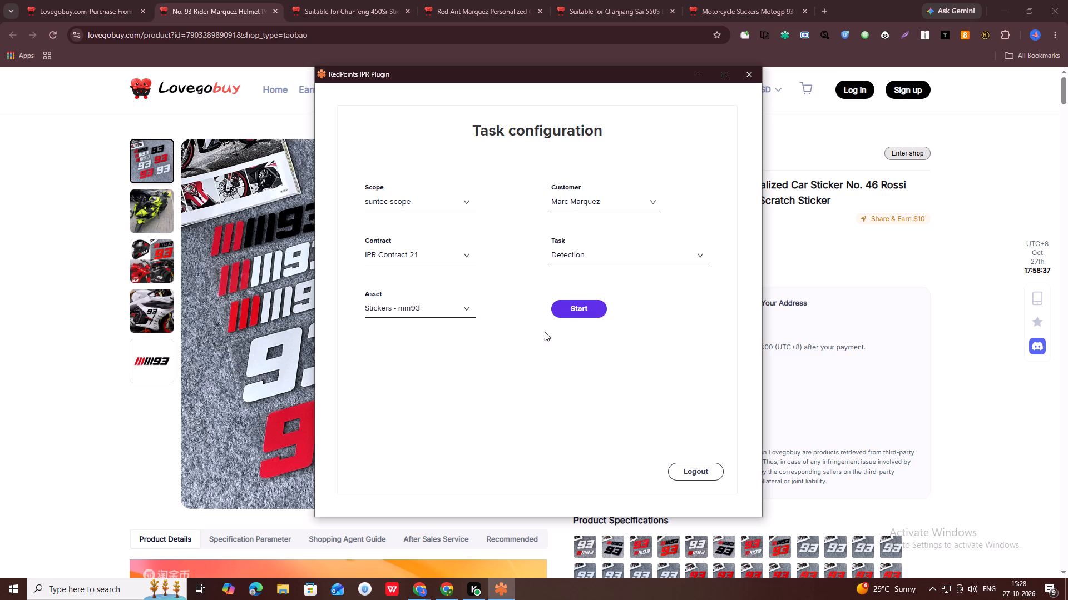
left_click(565, 313)
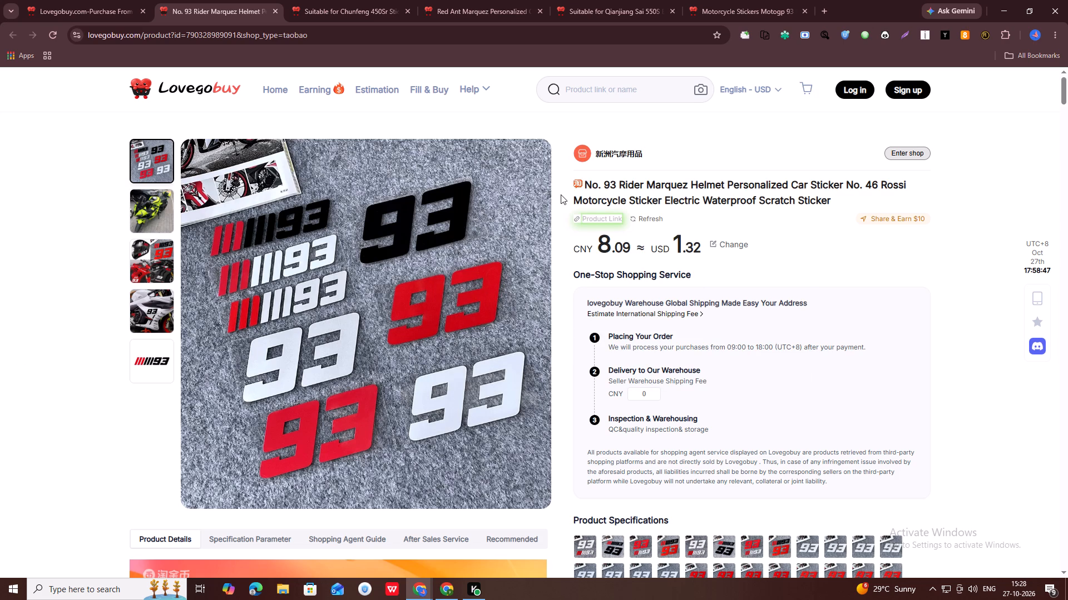
Flip once through all open tabs and close the No. 93 Rider Marquez helmet sticker listing.
key("ctrl+Tab")
key("ctrl+Tab")
key("ctrl+Tab")
key("ctrl+Tab")
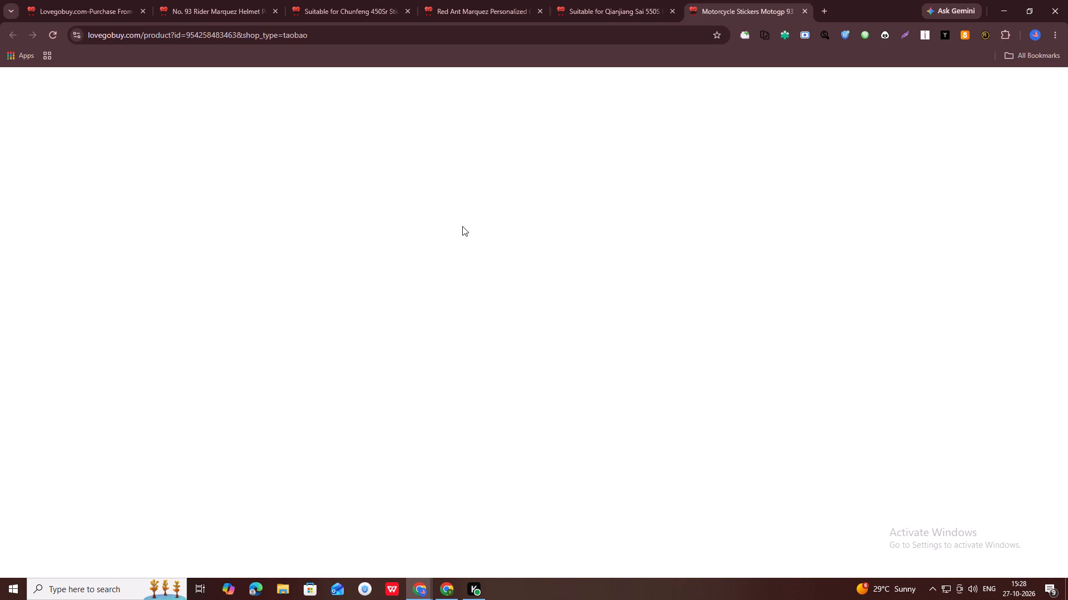
key("ctrl+Tab")
key("ctrl+Tab")
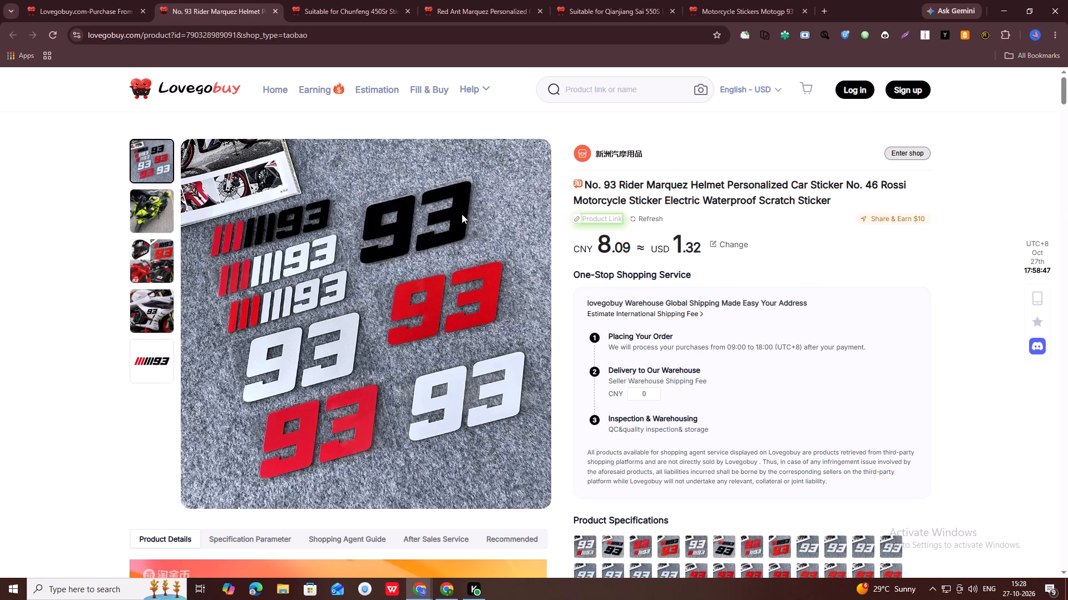
key("ctrl+w")
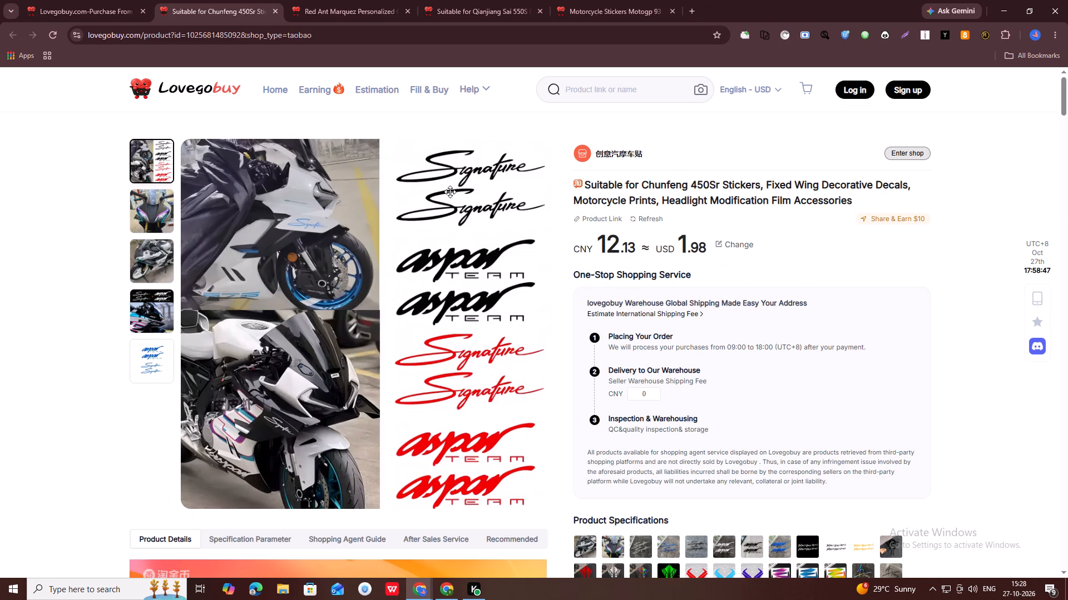
Check the Chunfeng 450Sr sticker listing's pictures for the 93 logo, and close the listing.
left_click(145, 367)
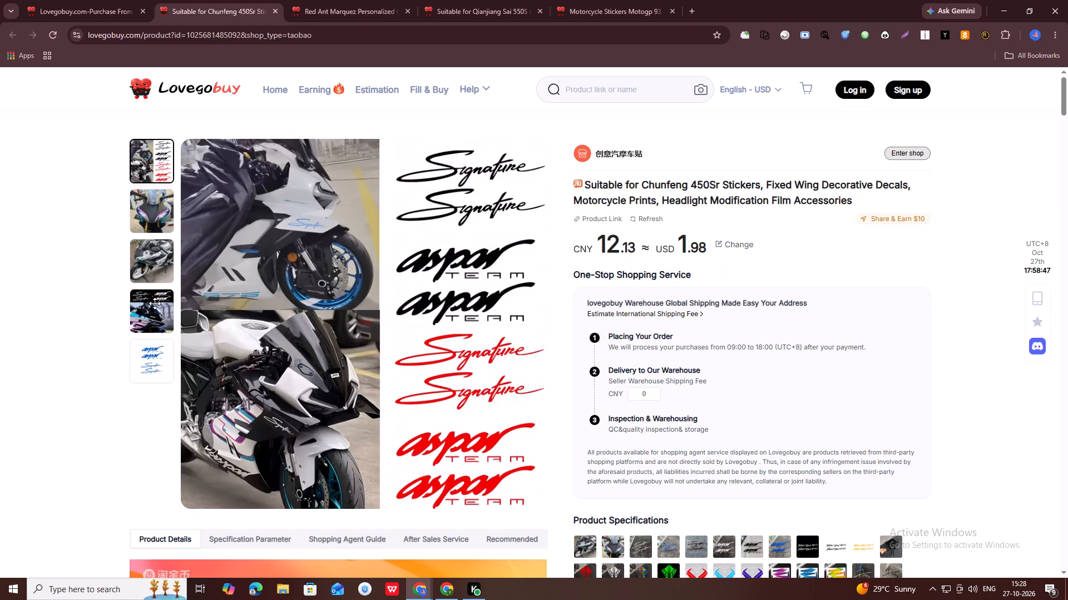
left_click(155, 303)
left_click(156, 267)
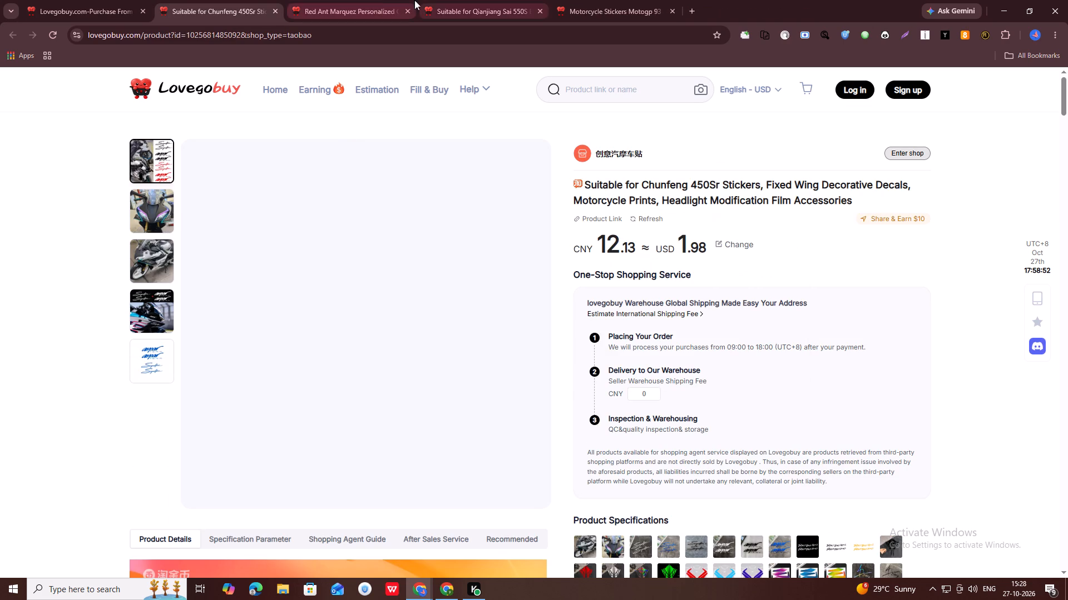
middle_click(220, 4)
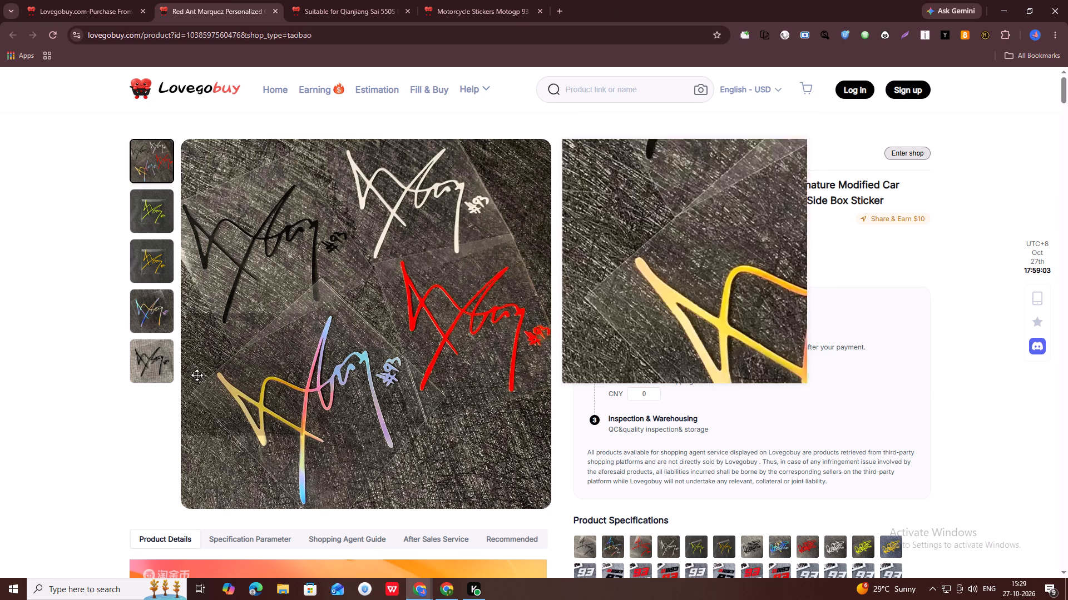
Examine each picture of the Red Ant Marquez 93 signature sticker listing for mm93 designs, and close the listing.
left_click(167, 359)
left_click(155, 301)
left_click(149, 266)
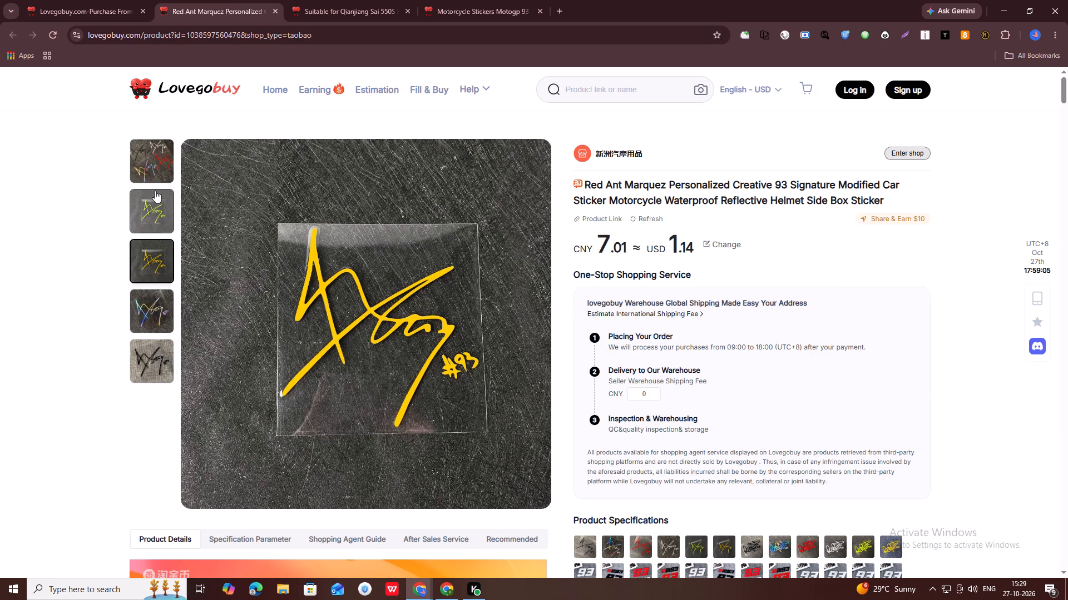
left_click(155, 191)
left_click(156, 171)
middle_click(185, 0)
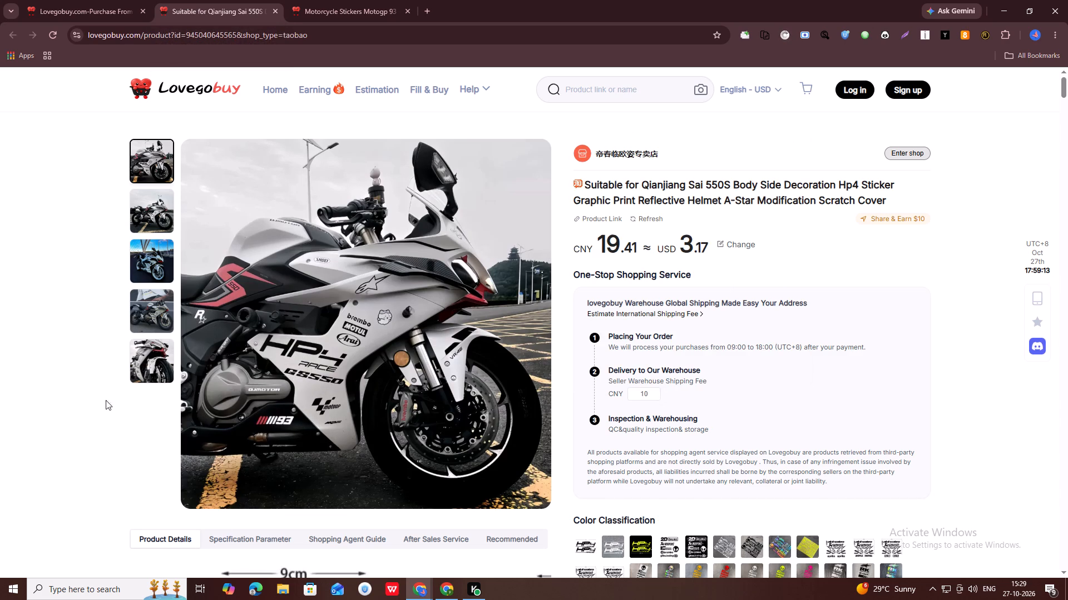
Examine each picture of the Qianjiang Sai 550S body side sticker listing for the striped 93 logo, and close the listing.
left_click(156, 374)
left_click(152, 320)
left_click(160, 264)
left_click(164, 227)
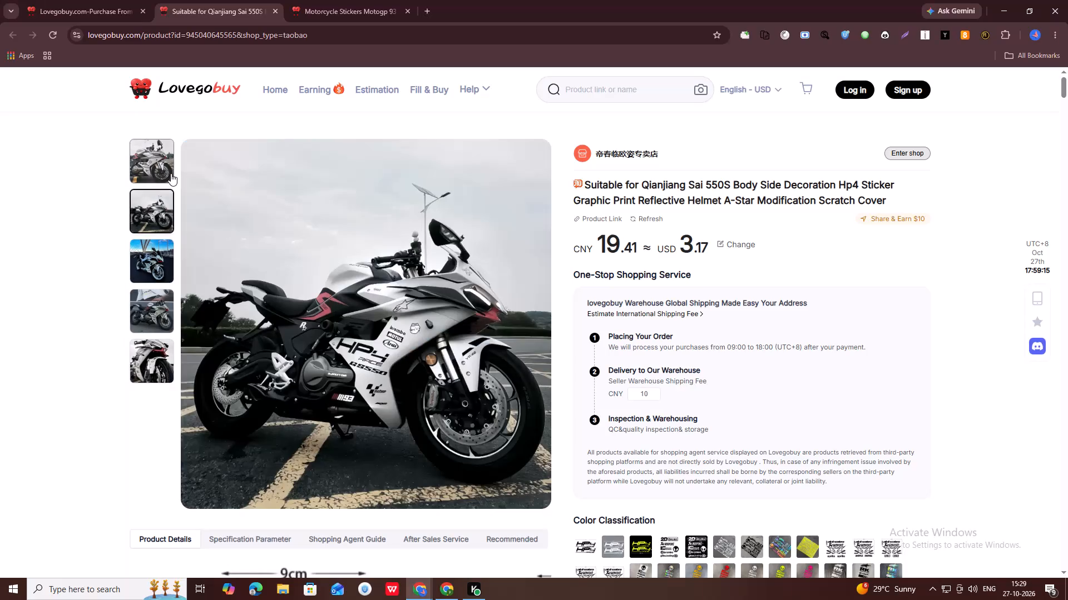
left_click(171, 173)
middle_click(241, 0)
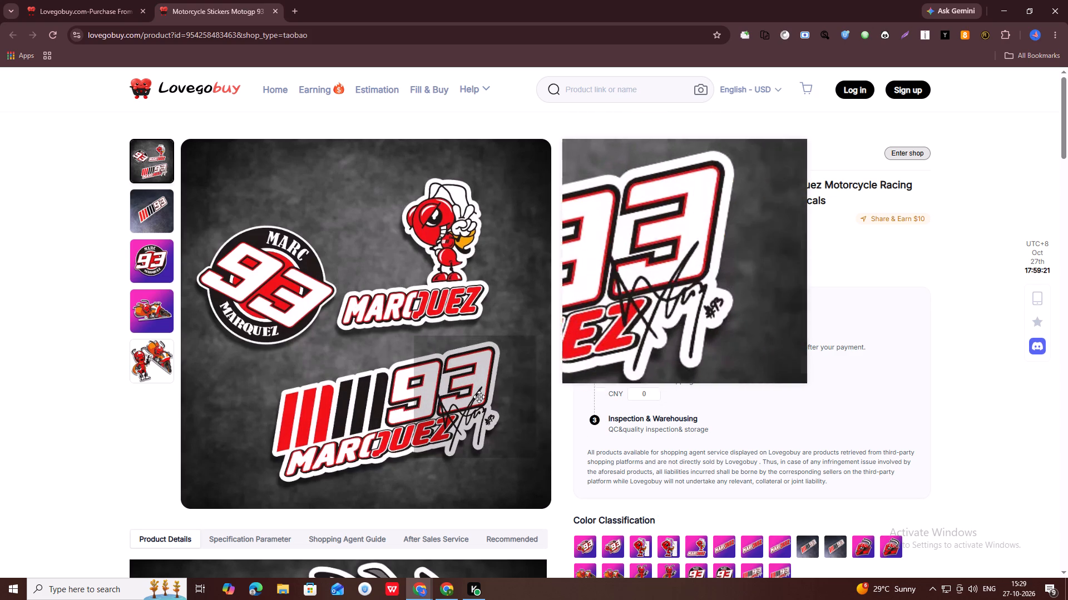
Check the round 93 and striped 93 pictures of the Motogp 93 Little Ant Marquez sticker listing, and close the listing.
left_click(161, 272)
left_click(166, 208)
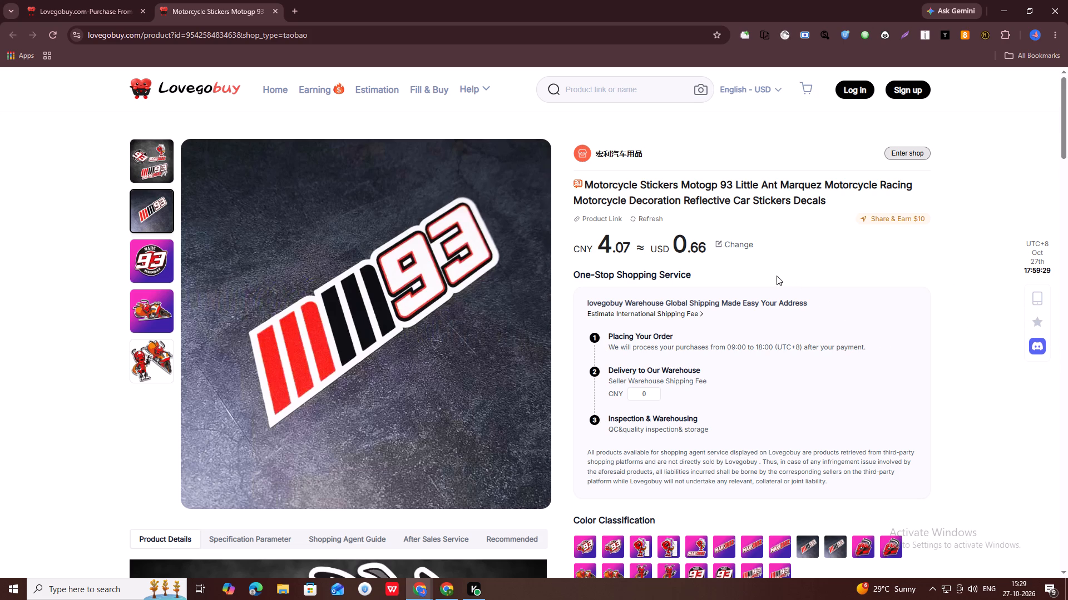
middle_click(240, 0)
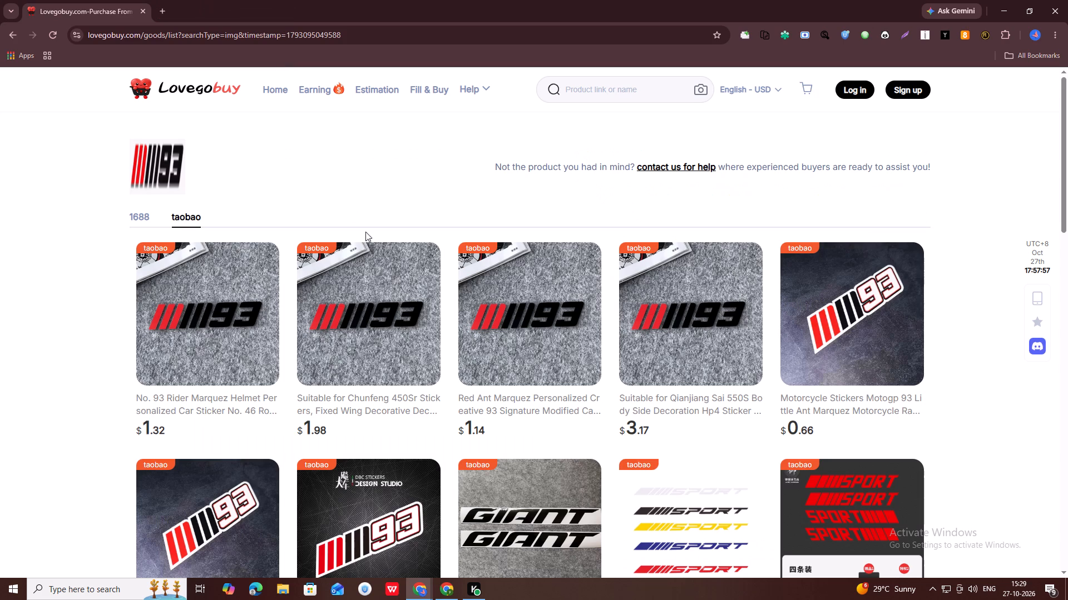
Open the five remaining Taobao results showing the striped 93 sticker in separate tabs, and close the image search results.
scroll(409, 342, "down", 2)
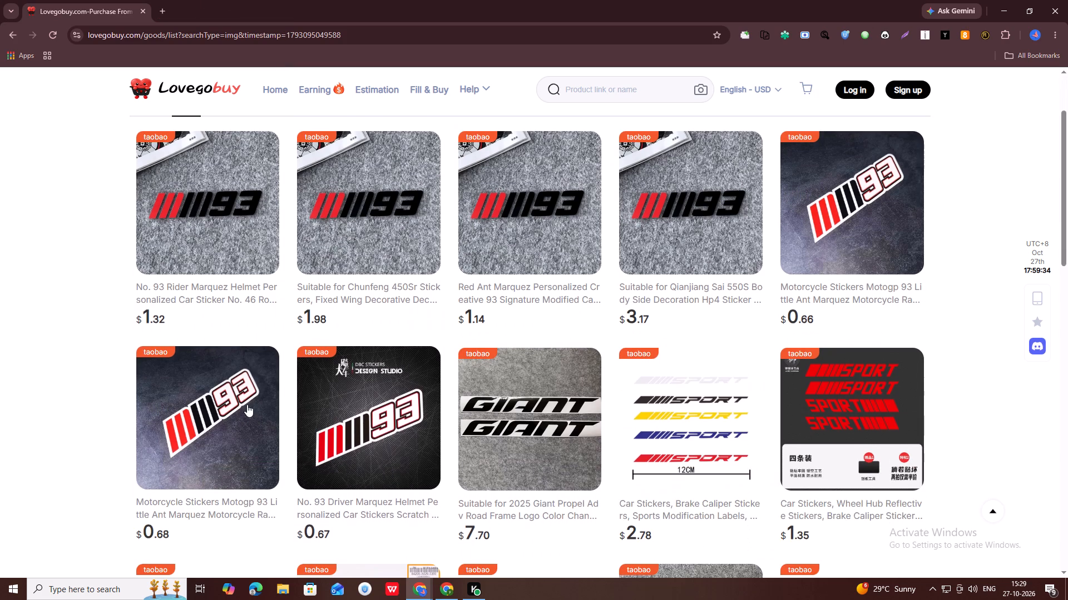
left_click(247, 404, "ctrl")
left_click(371, 407, "ctrl")
scroll(428, 435, "down", 3)
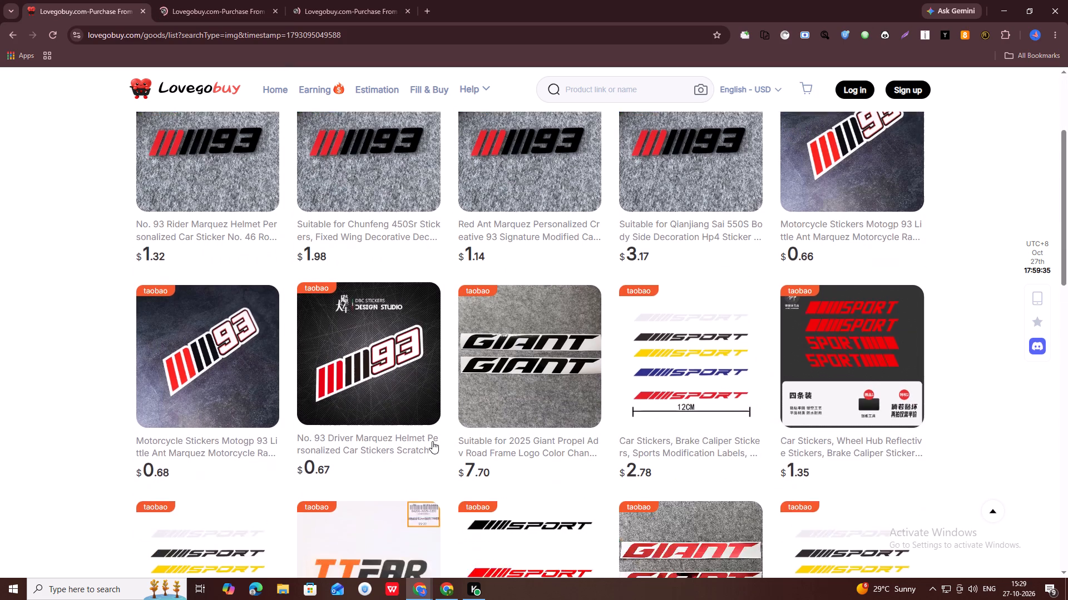
scroll(432, 441, "down", 2)
scroll(844, 436, "down", 5)
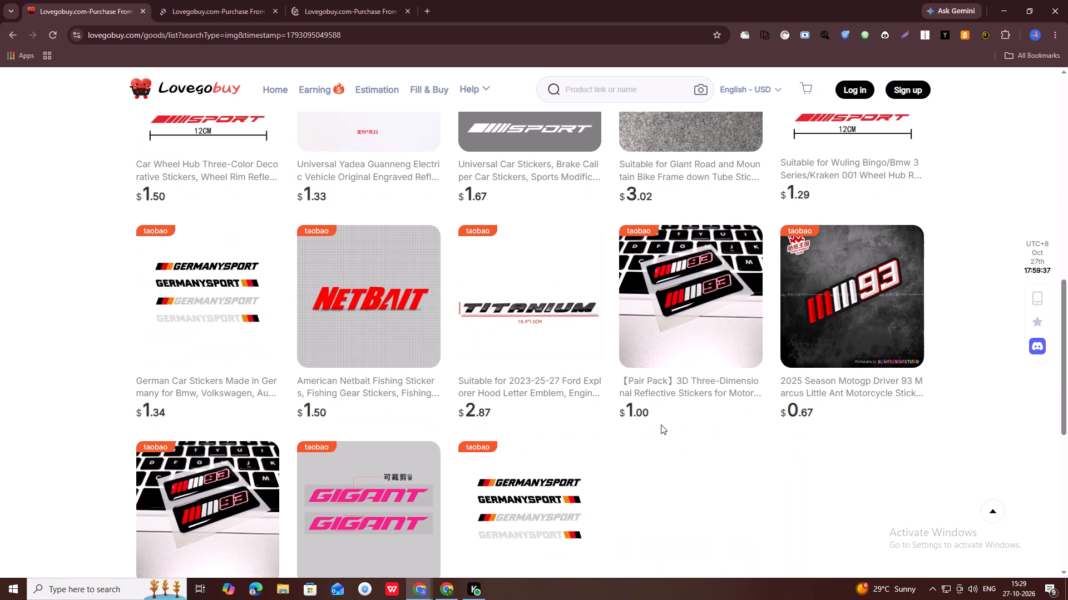
left_click(716, 303, "ctrl")
left_click(902, 313, "ctrl")
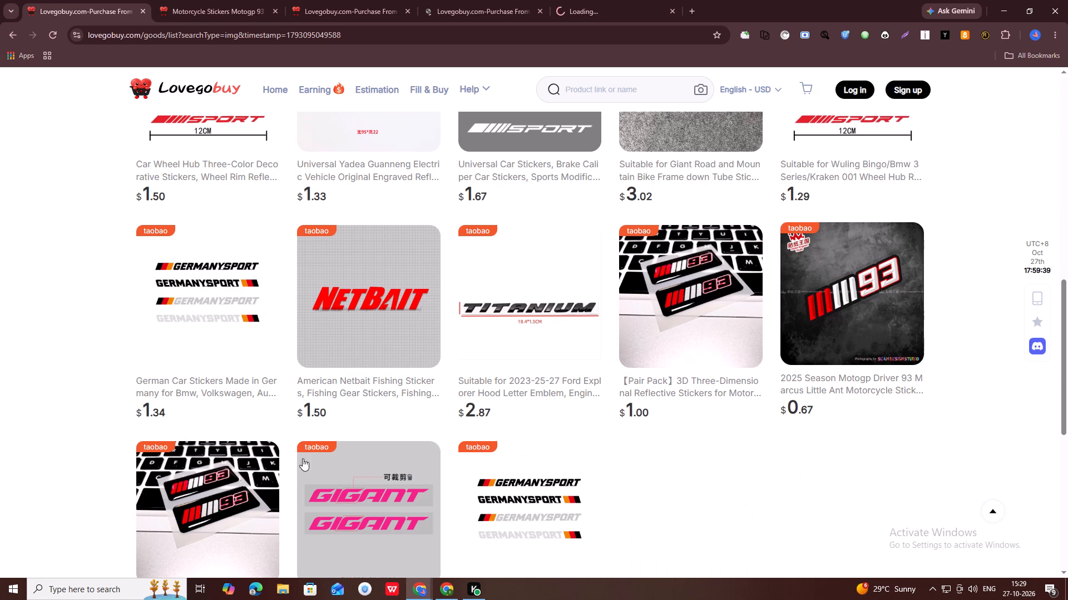
left_click(157, 510, "ctrl")
scroll(405, 474, "down", 2)
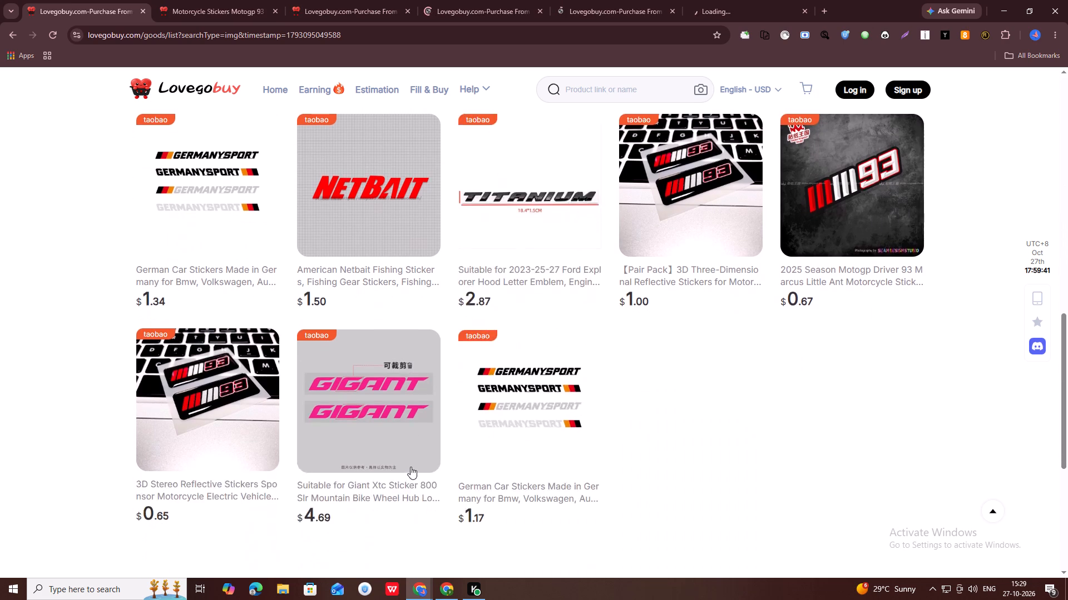
scroll(411, 467, "down", 4)
middle_click(97, 0)
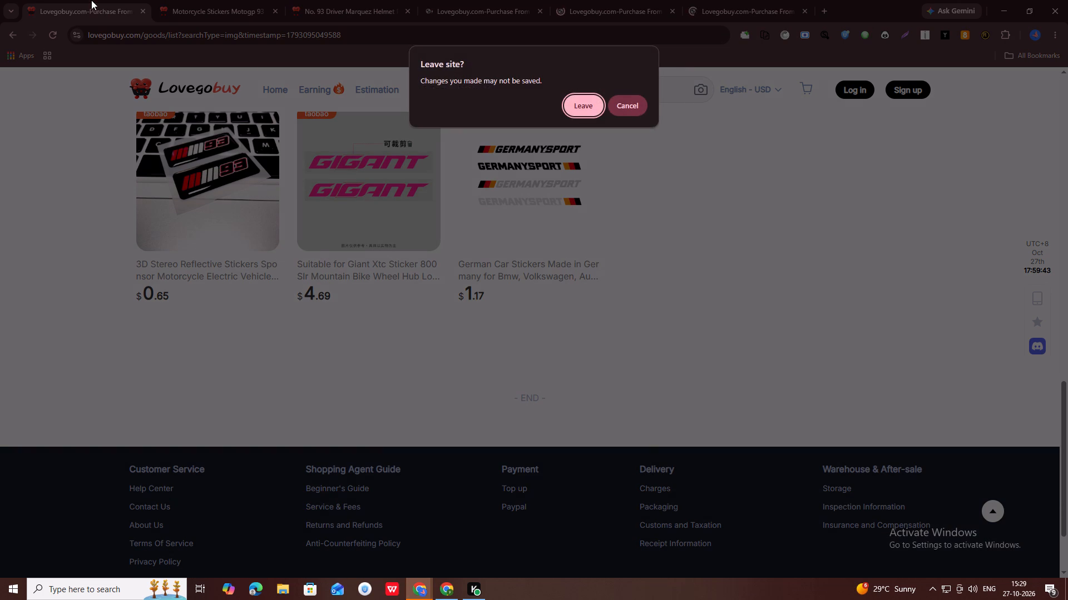
left_click(584, 112)
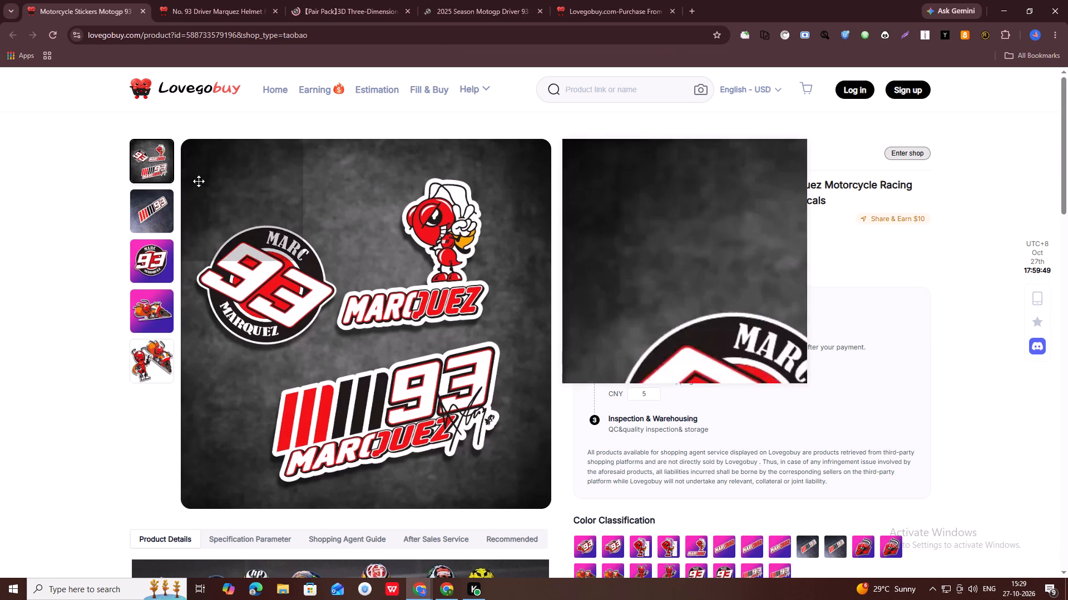
Check the striped 93 picture of the Motogp 93 Little Ant Marquez sticker listing, and close the listing.
left_click(147, 221)
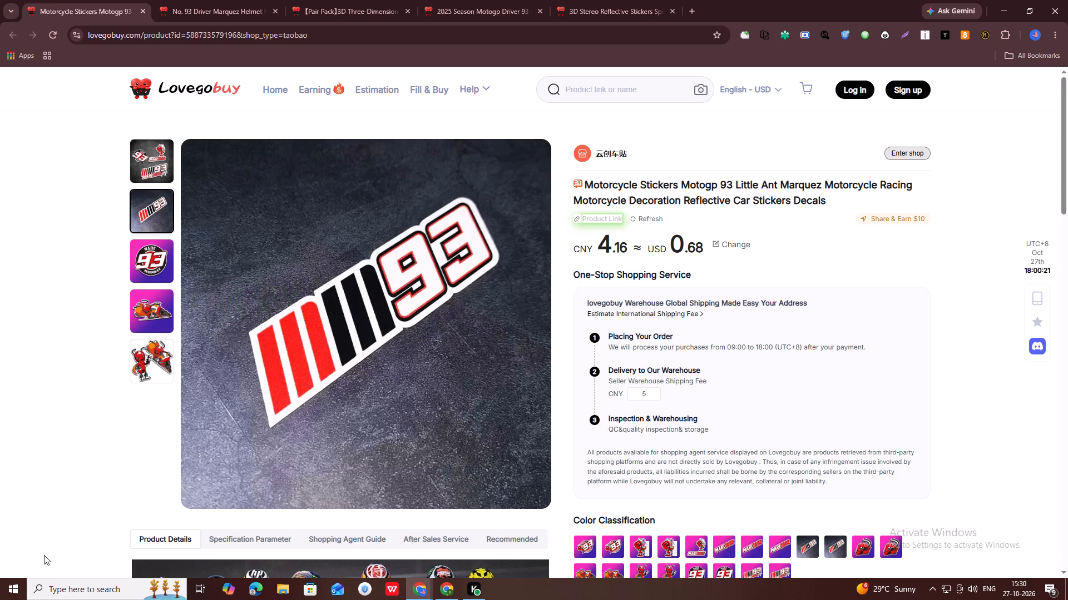
key("ctrl+w")
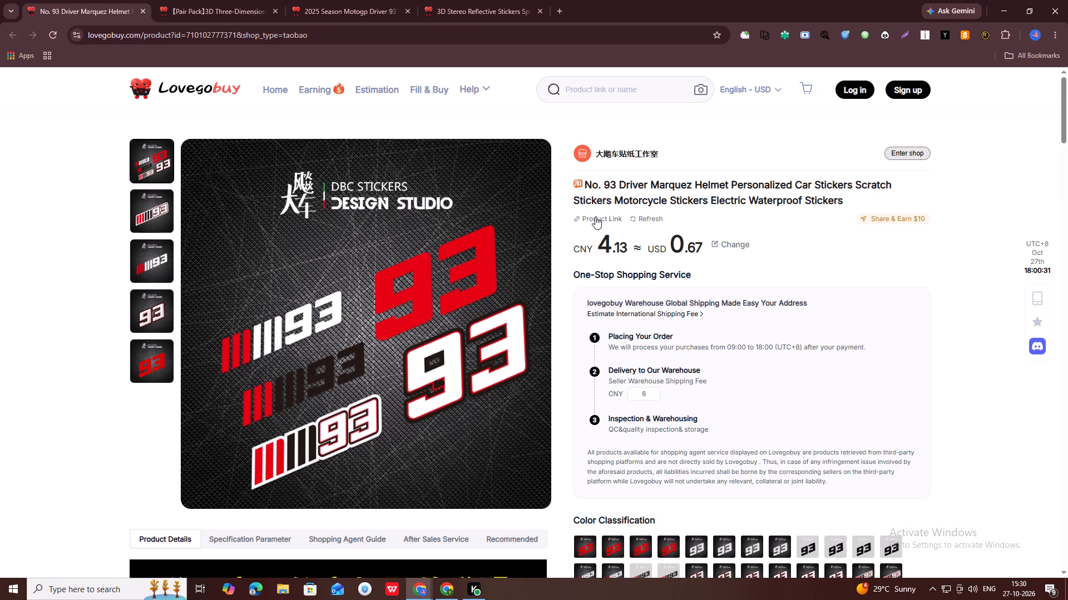
Copy the No. 93 Driver Marquez Helmet sticker's product link into Links row 76426 of Manual Detection Records, and close the listing.
right_click(595, 217)
left_click(651, 335)
key("alt+Tab")
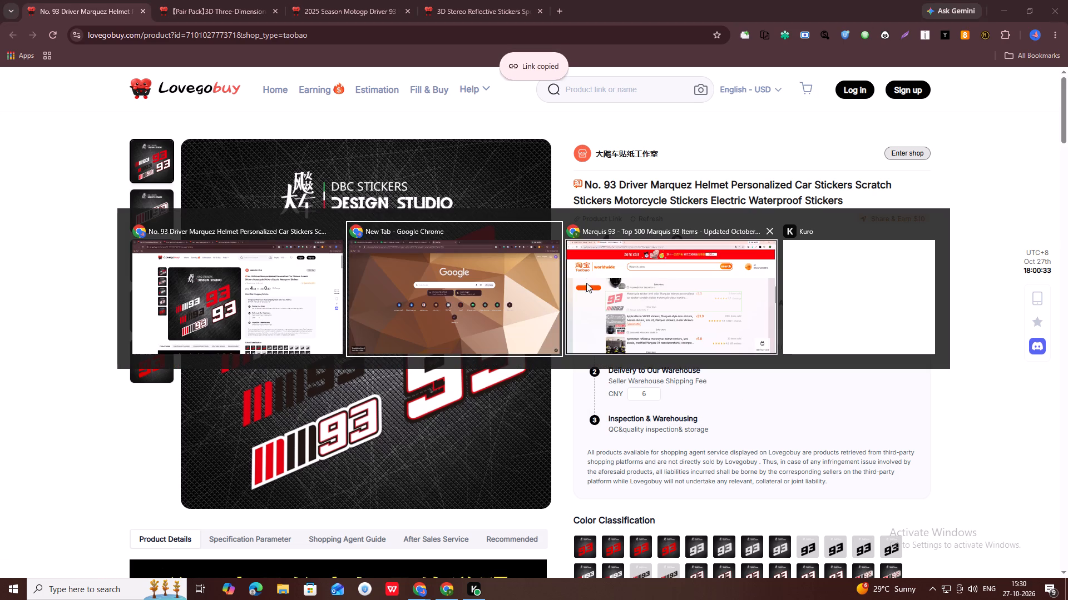
left_click(491, 270, "alt")
left_click(207, 0)
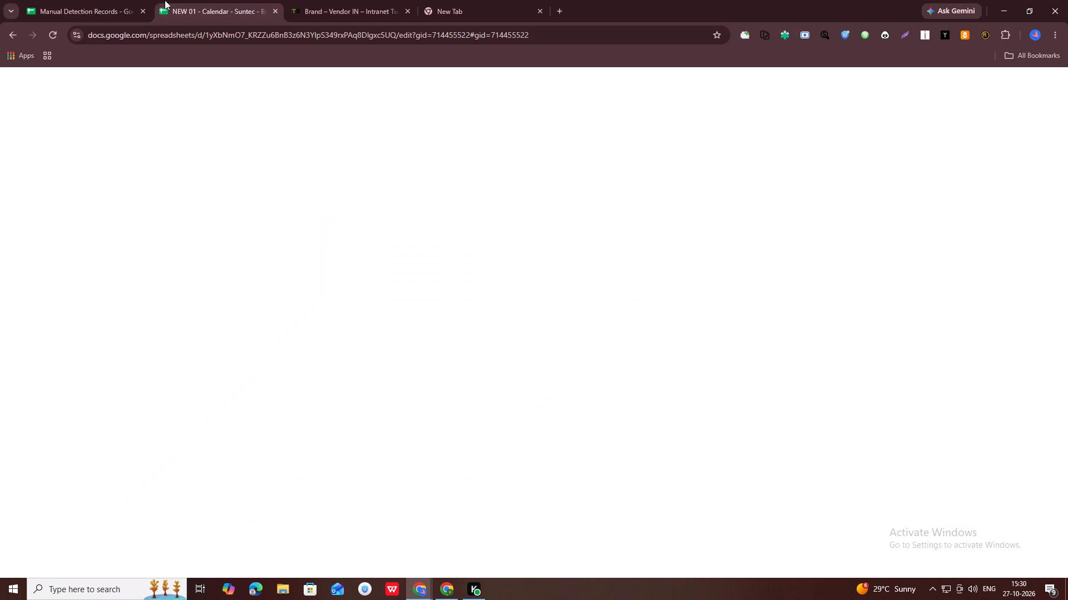
left_click(113, 0)
left_click(359, 378)
key("ctrl+v")
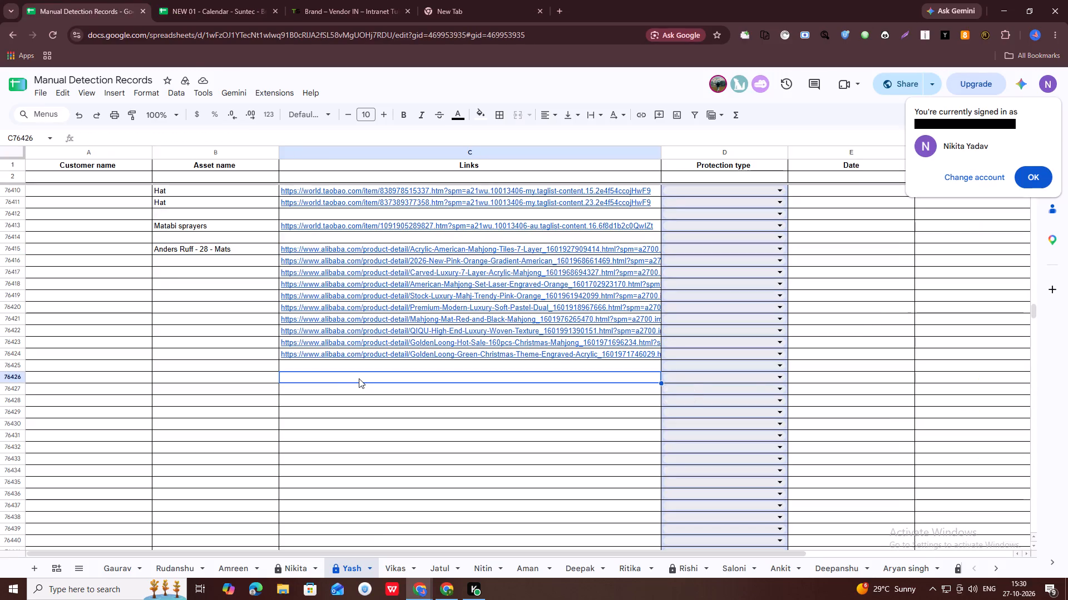
key("alt+Tab")
left_click(474, 312, "alt")
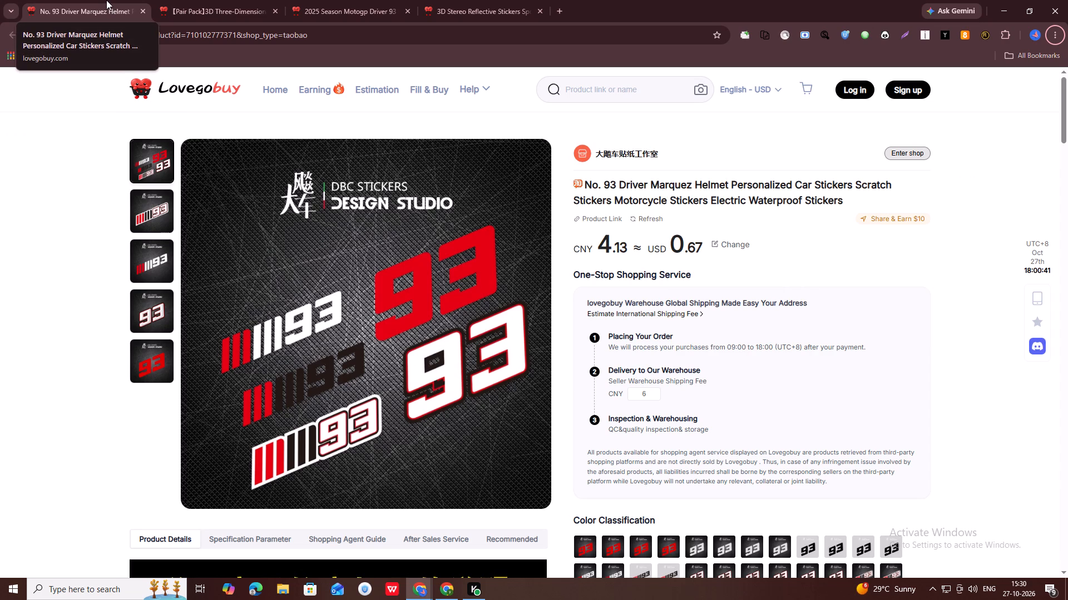
middle_click(106, 0)
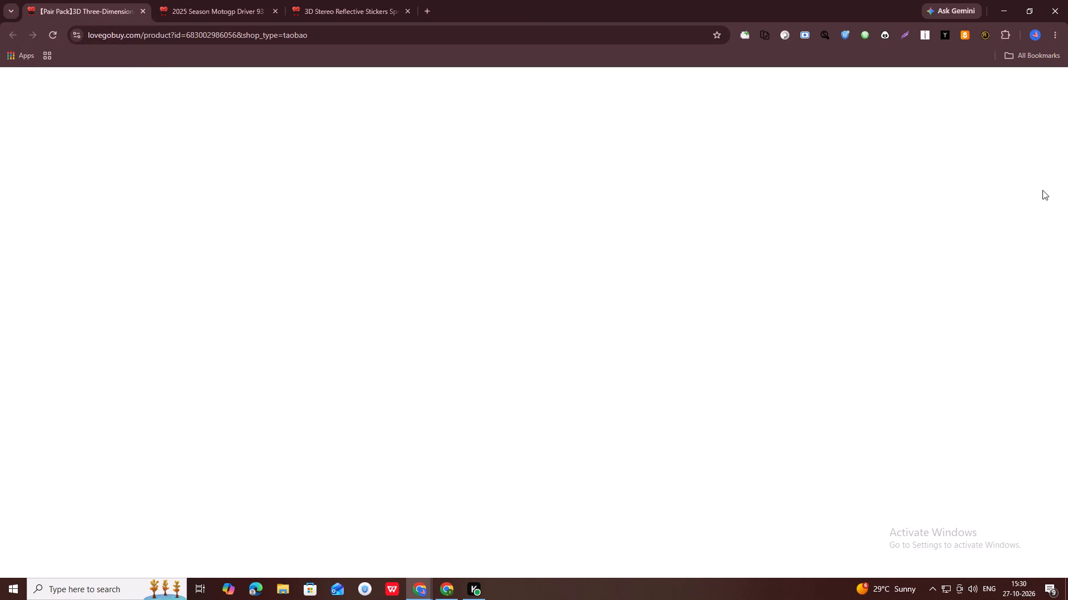
Examine the pictures of the Pair Pack 3D reflective motorcycle sticker listing for the striped 93 logo, and close the listing.
left_click(147, 264)
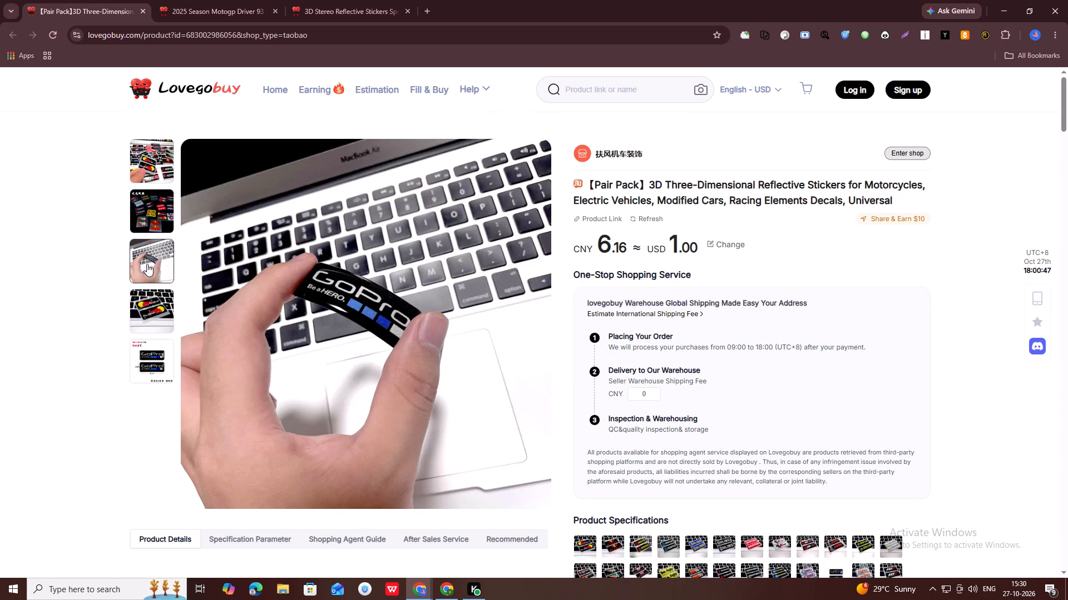
left_click(163, 201)
left_click(160, 167)
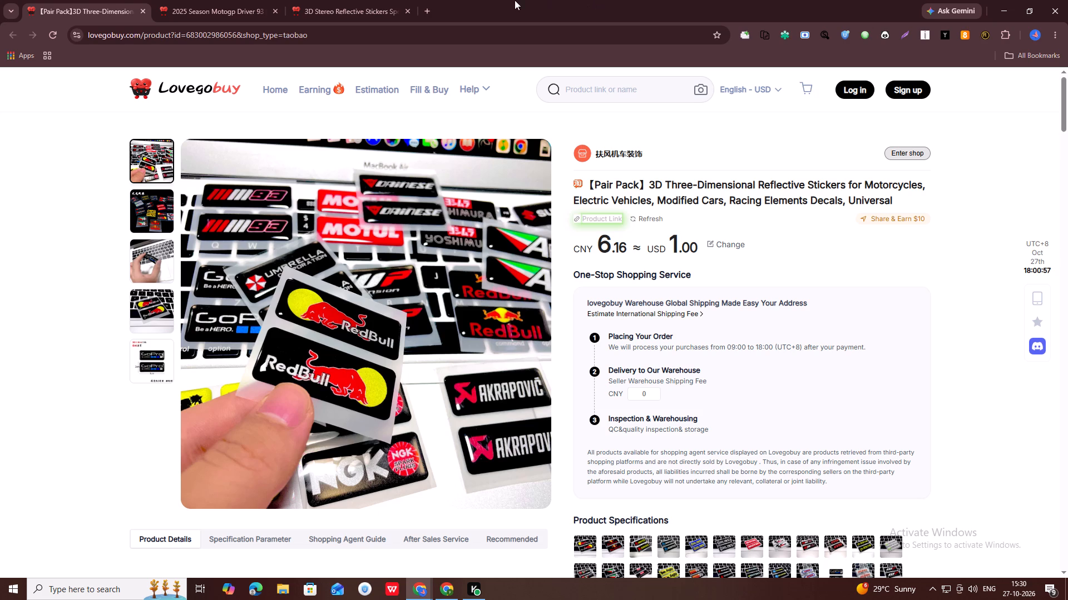
middle_click(118, 0)
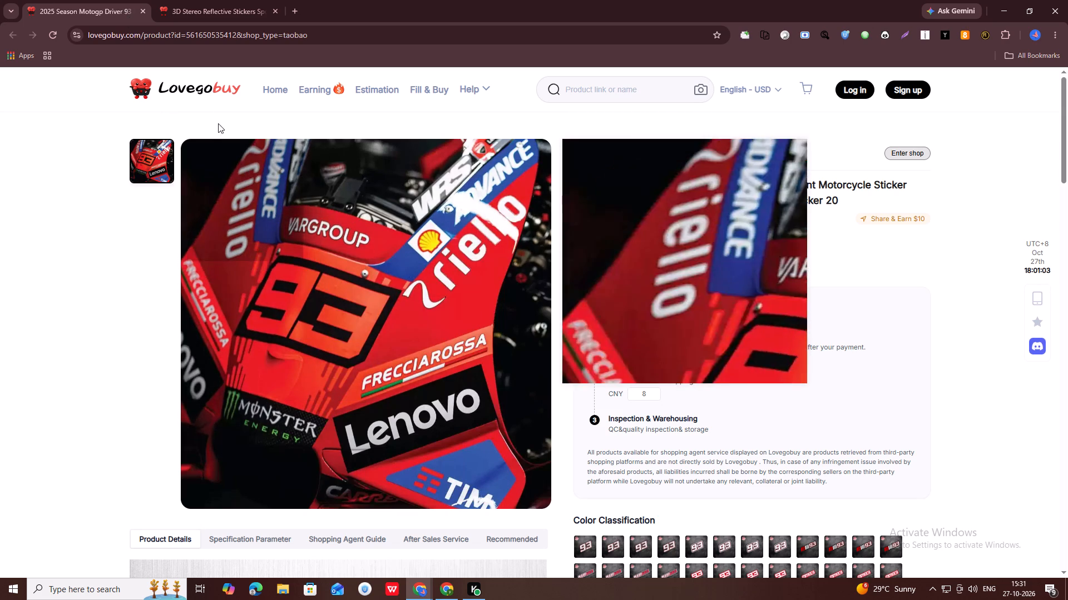
Check the 2025 Season Motogp Driver 93 sticker listing for the 93 logo, and close the listing.
middle_click(128, 0)
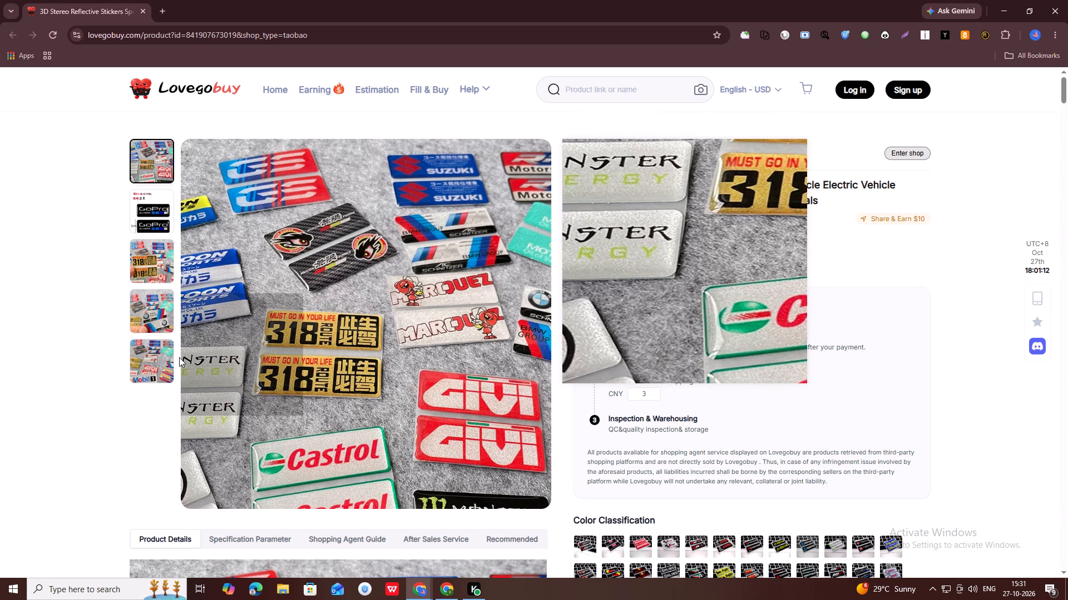
Examine each picture of the 3D Stereo Reflective Stickers sponsor listing for mm93 designs, and close the listing.
left_click_drag(180, 357, 172, 363)
left_click(171, 363)
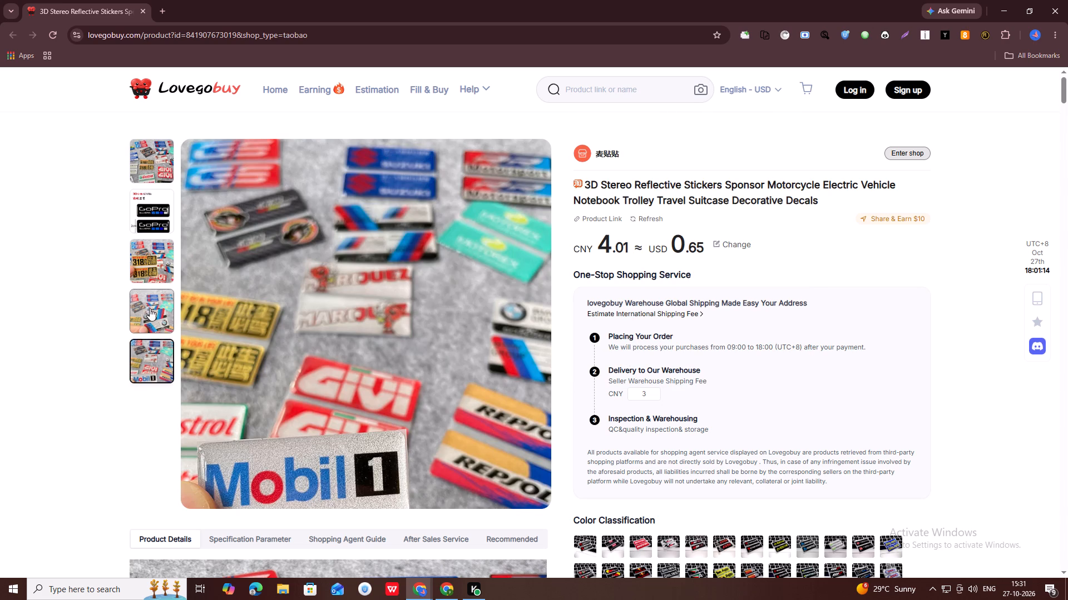
left_click(150, 308)
left_click(142, 261)
left_click(138, 214)
left_click(142, 161)
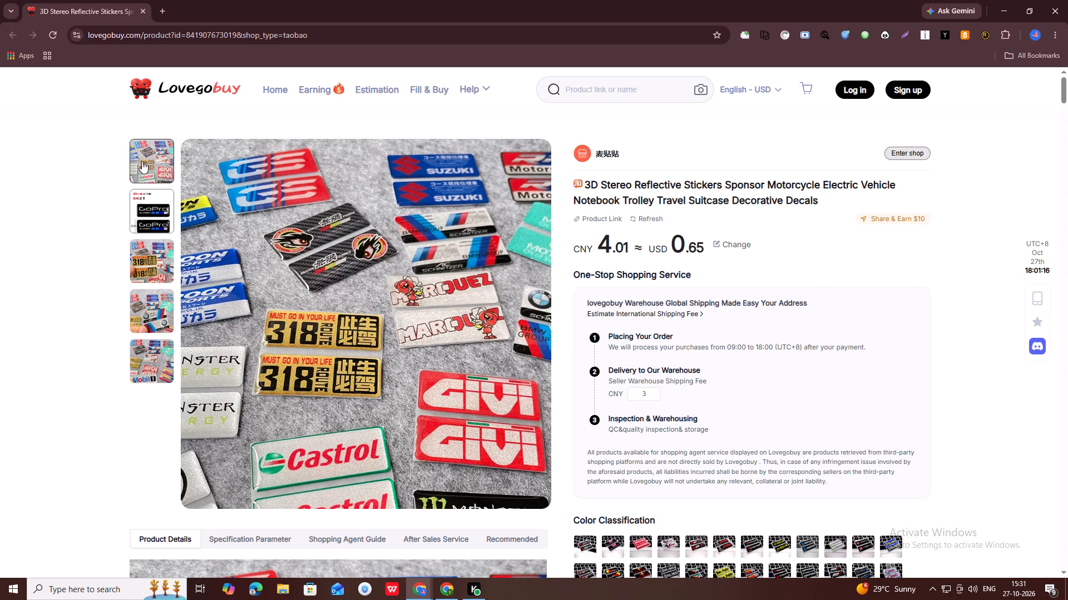
middle_click(103, 0)
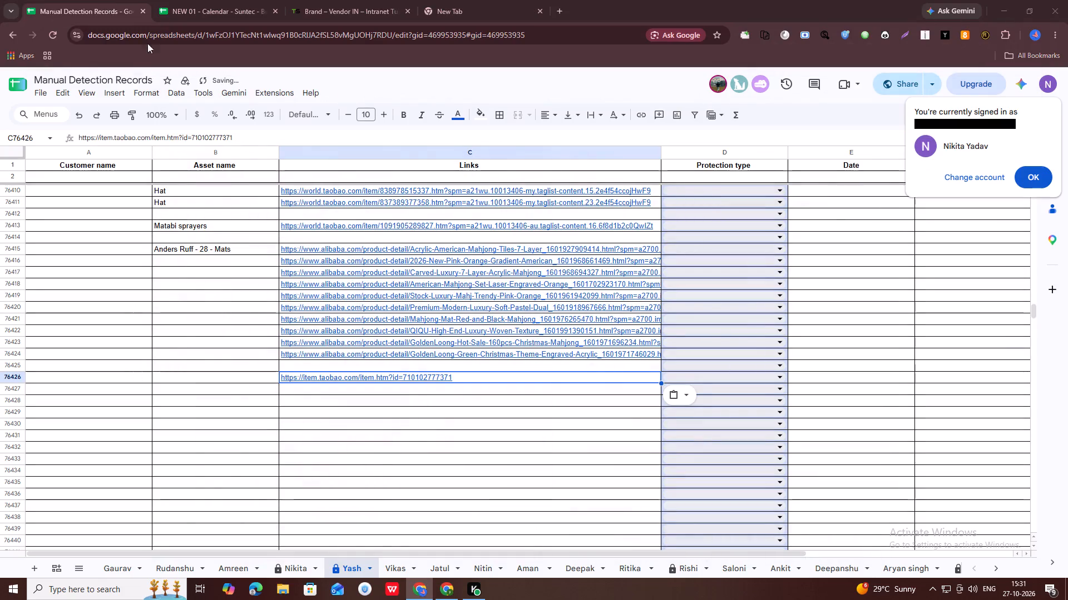
Enter mm93 as the asset name beside the new Taobao link in row 76426.
left_click(230, 382)
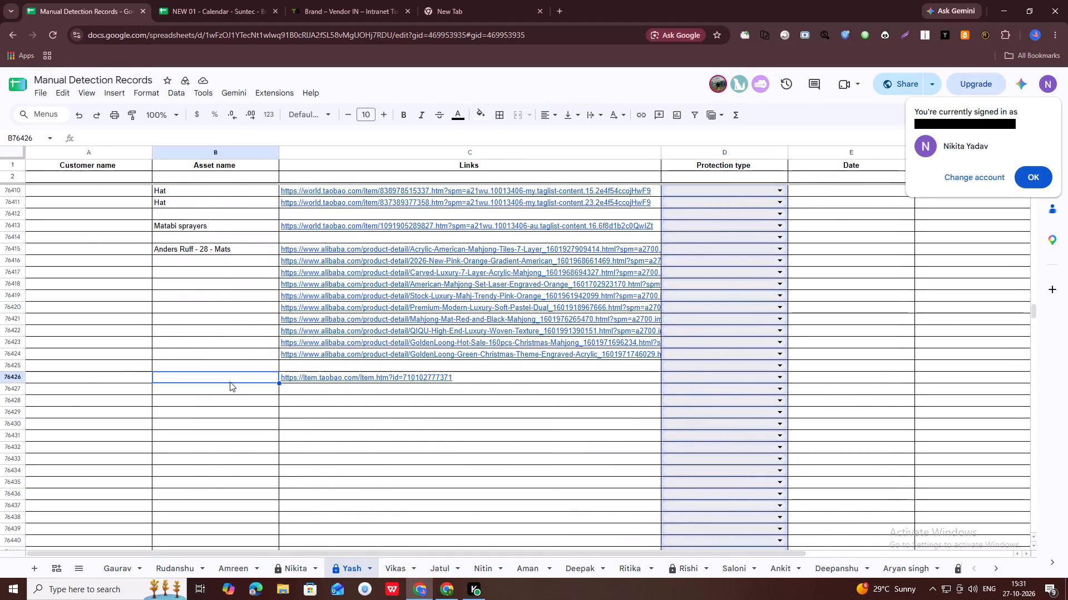
type("mm93")
key("Return")
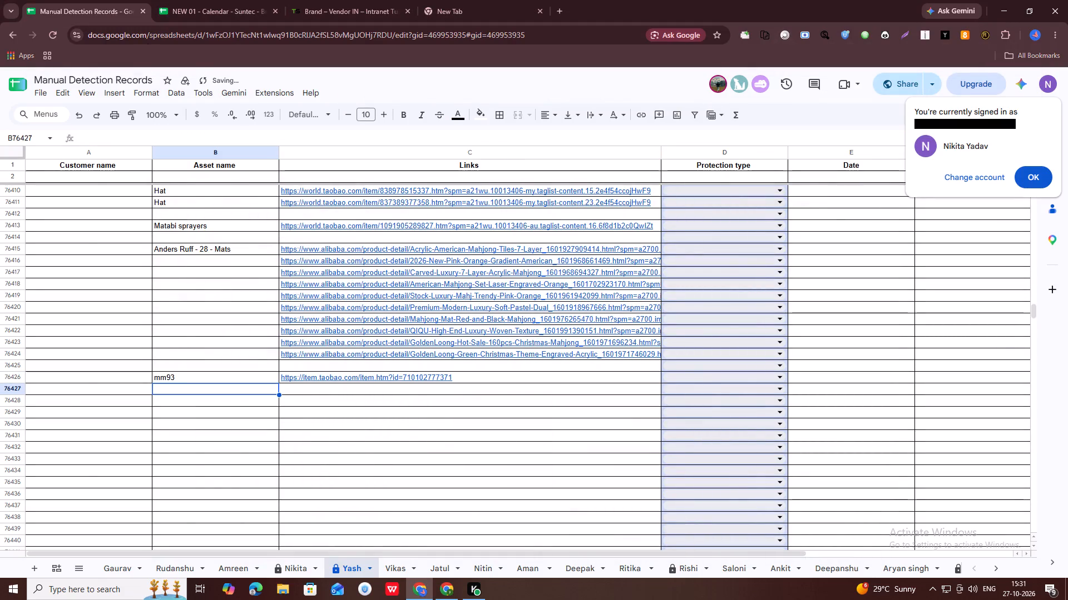
Select the Links column from the first Socks row (76379) to the mm93 row (76426), and review the selected entries and their count.
key("Up")
key("Up")
key("Right")
key("Down")
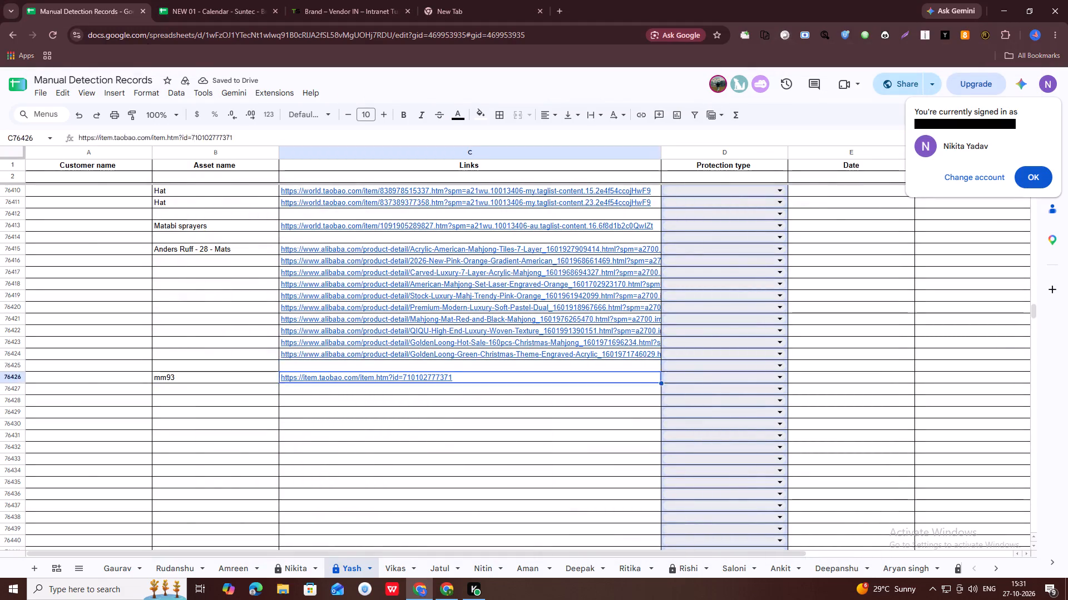
key("ctrl+shift+Up")
key("ctrl+shift+Up")
key("ctrl+shift+Up")
key("ctrl+shift+Up")
key("ctrl+shift+Up")
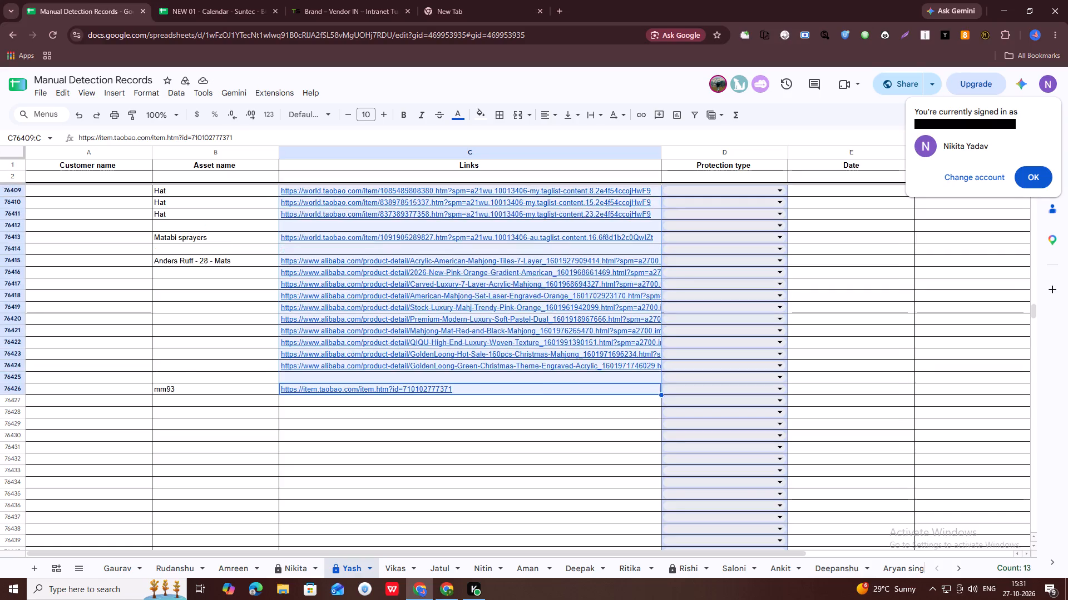
key("ctrl+shift+Up")
key("ctrl+shift+Up")
key("ctrl+shift+Up")
key("ctrl+shift+Up")
key("ctrl+shift+Up")
key("ctrl+shift+Up")
key("ctrl+shift+Up")
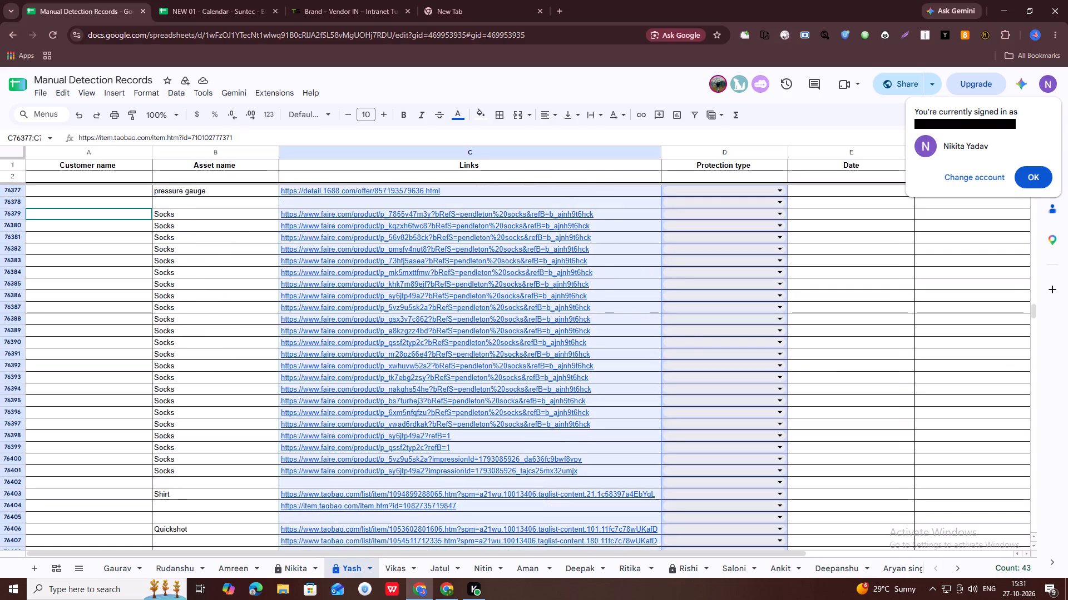
key("ctrl+shift+Down")
key("ctrl+shift+Up")
key("ctrl+shift+Up")
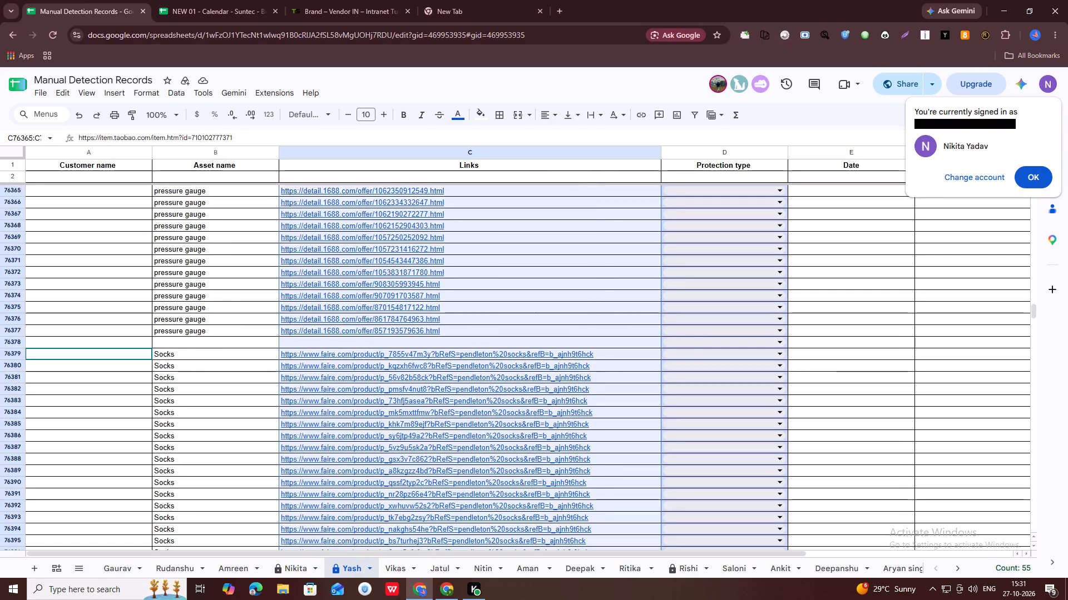
key("ctrl+shift+Down")
key("ctrl+shift+Down")
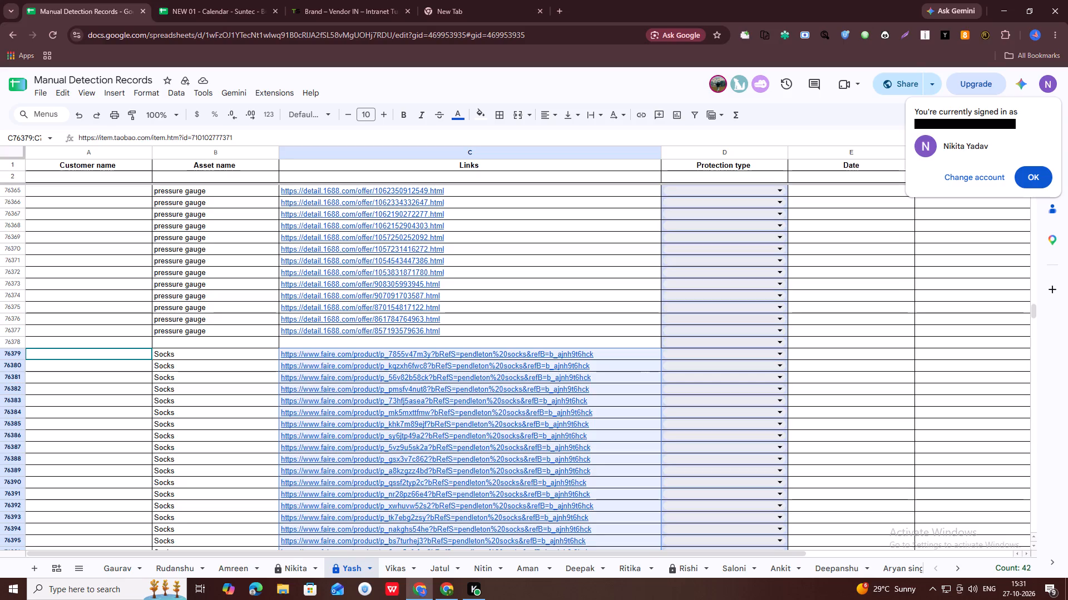
scroll(271, 433, "down", 11)
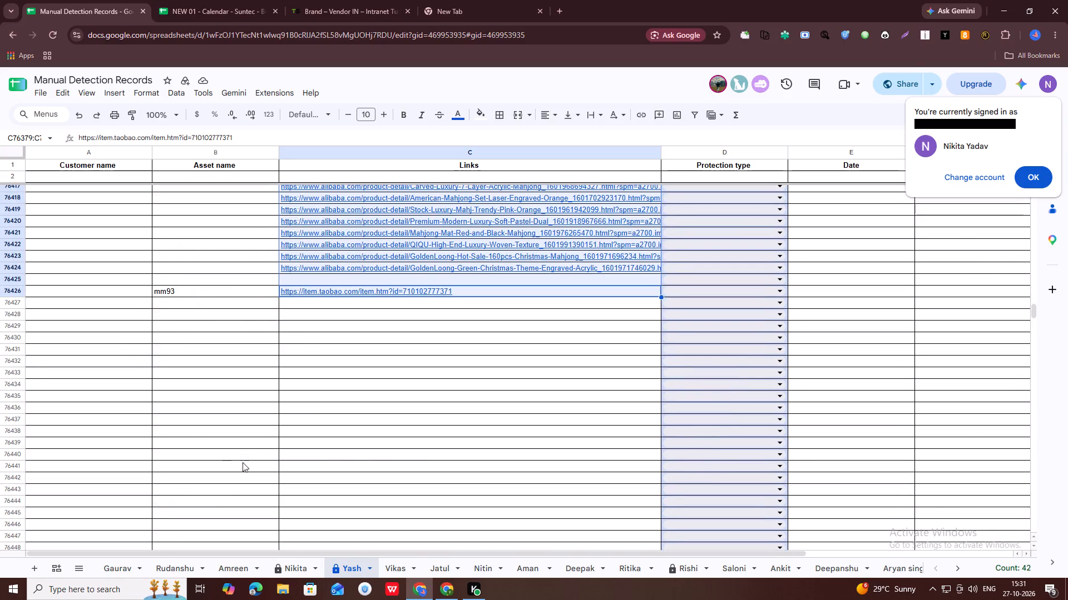
scroll(428, 358, "up", 2)
scroll(339, 382, "up", 2)
scroll(400, 418, "down", 5)
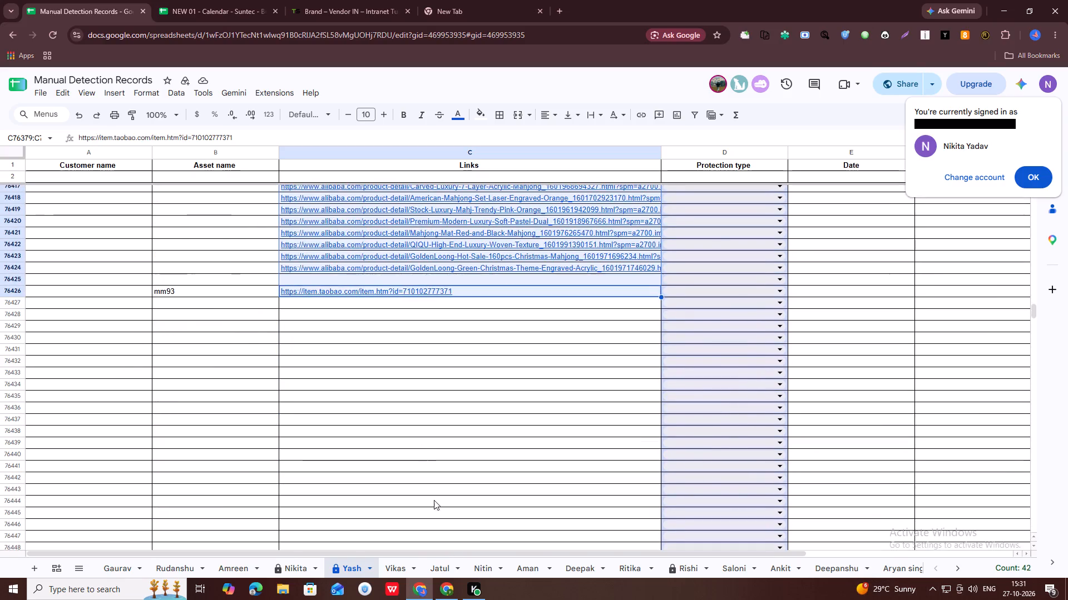
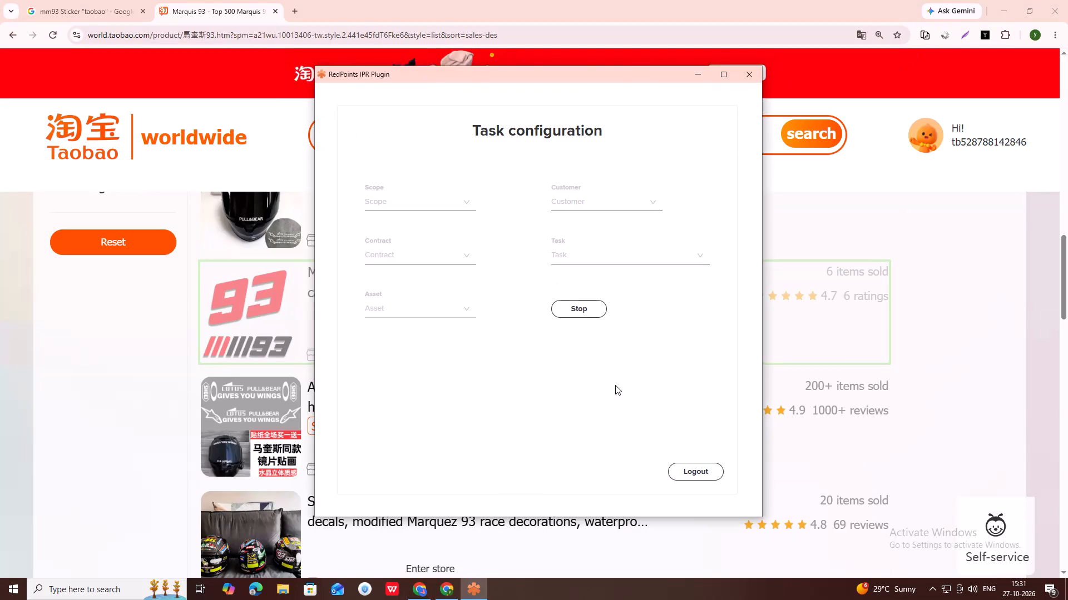
Stop the running RedPoints plugin task, and close the plugin and the browser window with the Taobao Marquez sticker results.
left_click(584, 307, "alt")
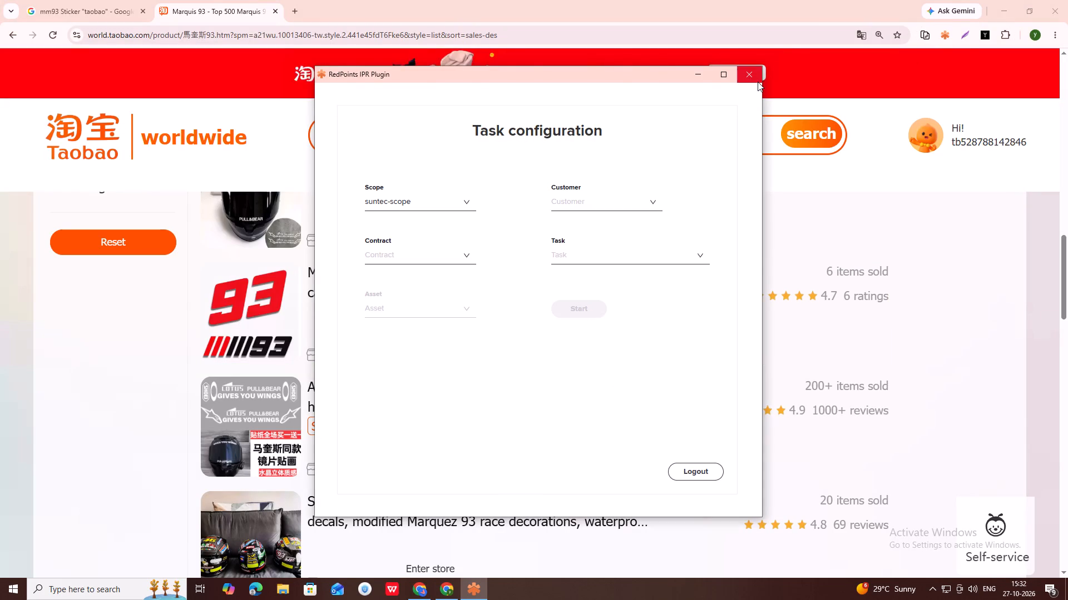
left_click(758, 82, "alt")
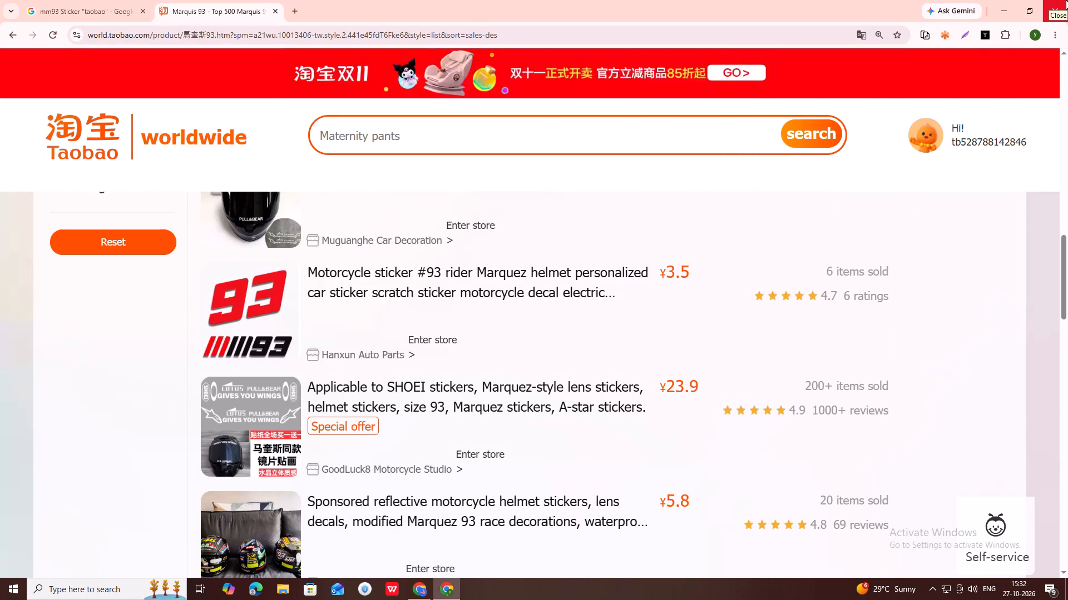
left_click(1066, 0, "alt")
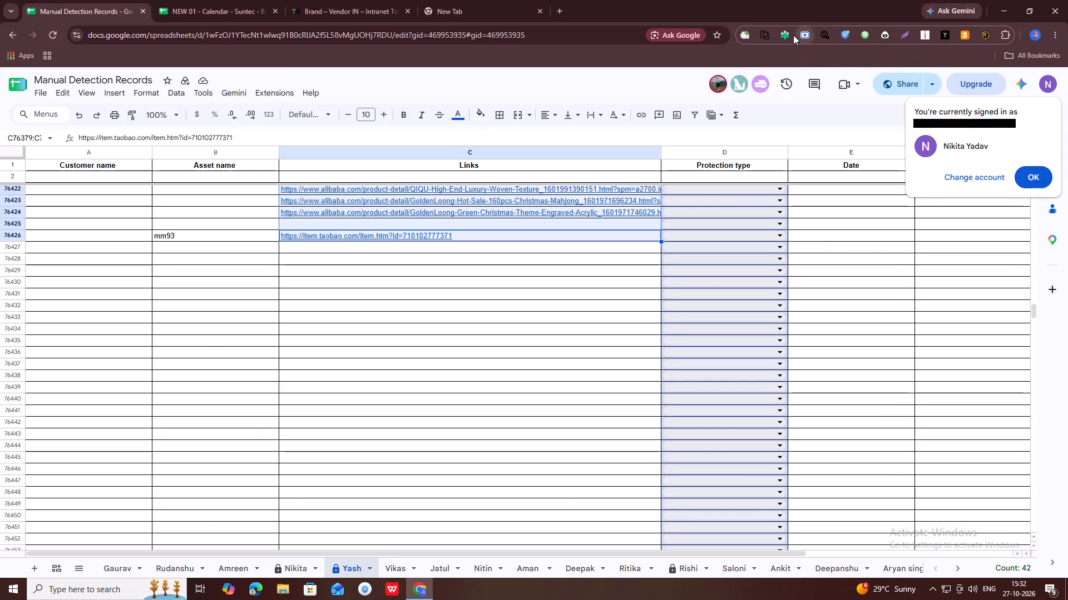
From the spreadsheet's browser, start the RedPoints plugin's Marc Marquez Detection task for Stickers - mm93, reopen the plugin, and stop the task.
left_click(783, 35, "alt")
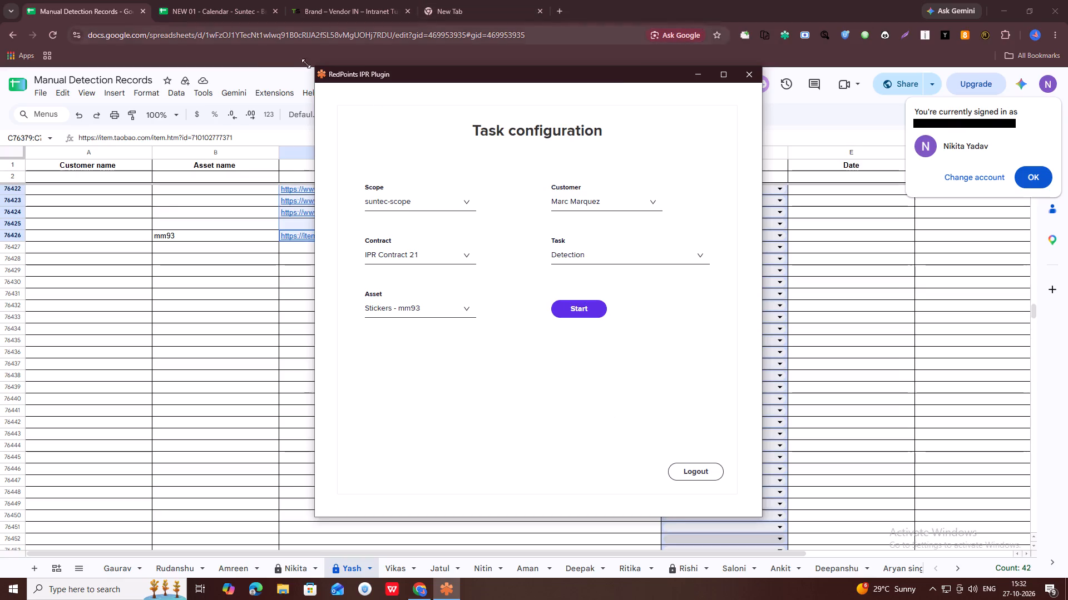
left_click(589, 301, "alt")
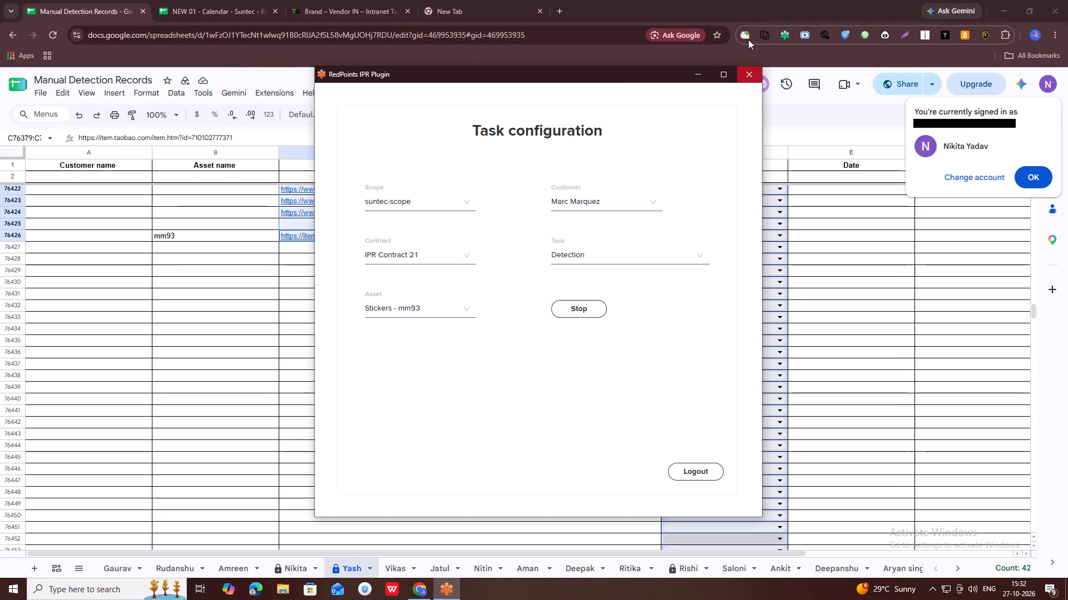
left_click(783, 27, "alt")
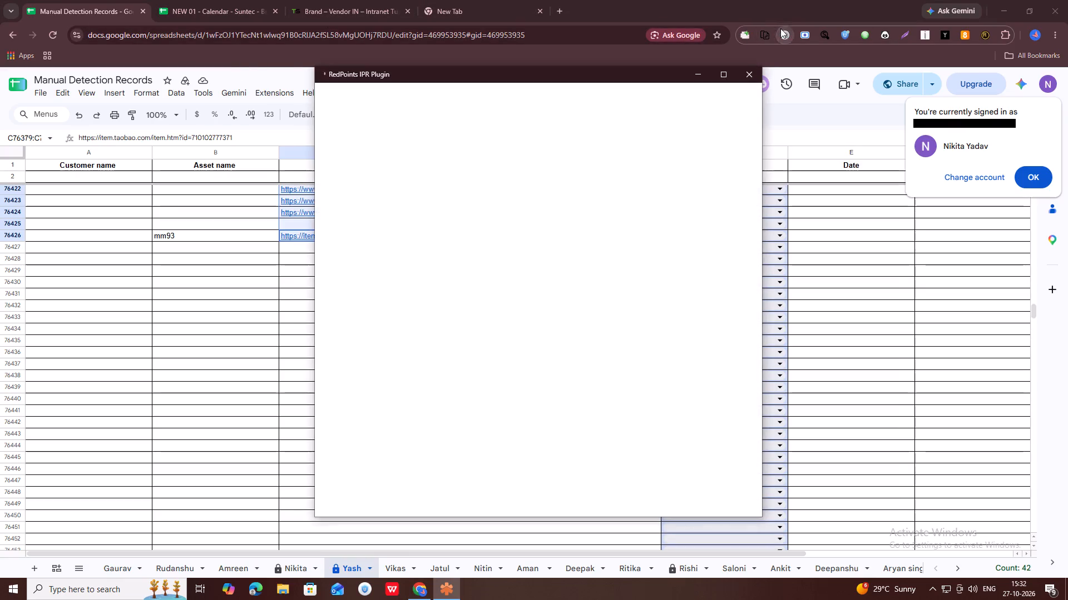
left_click(578, 308, "alt")
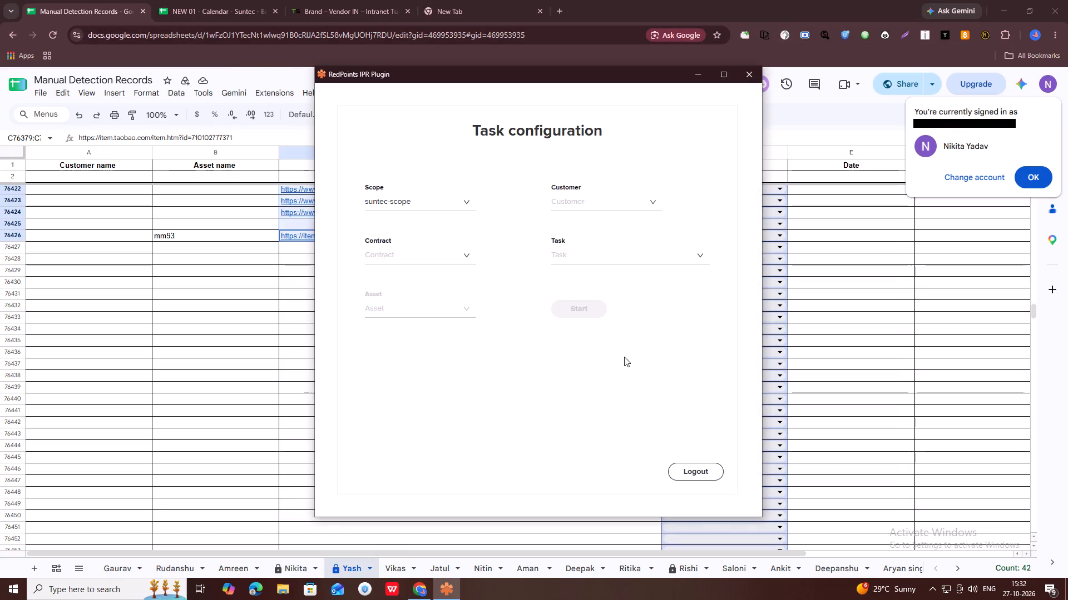
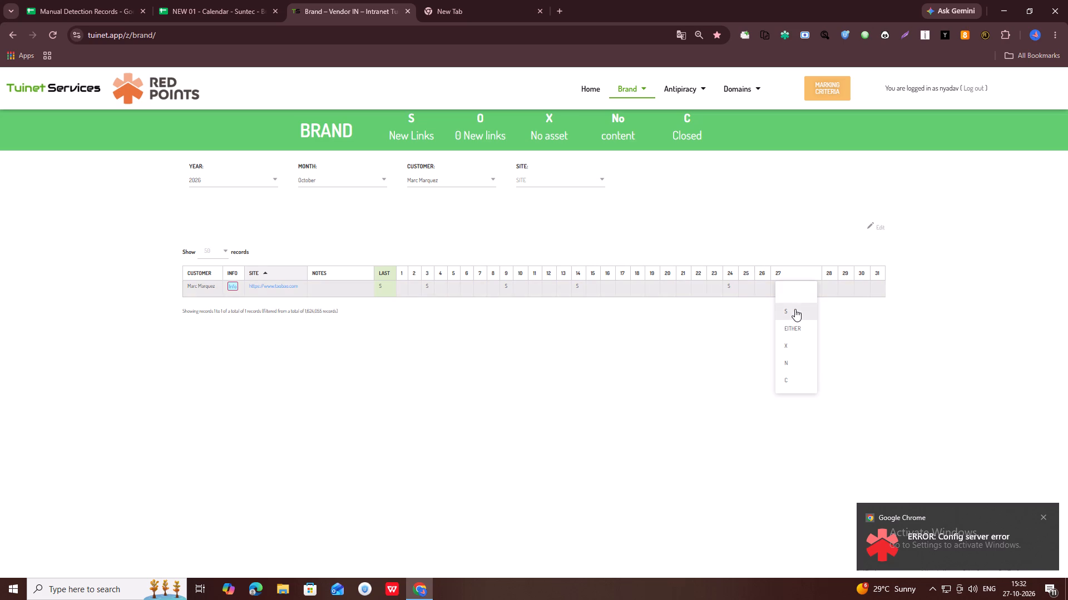
In the Calendar spreadsheet's SMB-3 sheet, enter 60 for Marc Marquez under 27/10 and fill that cell light green.
left_click(46, 0, "alt")
left_click(184, 0, "alt")
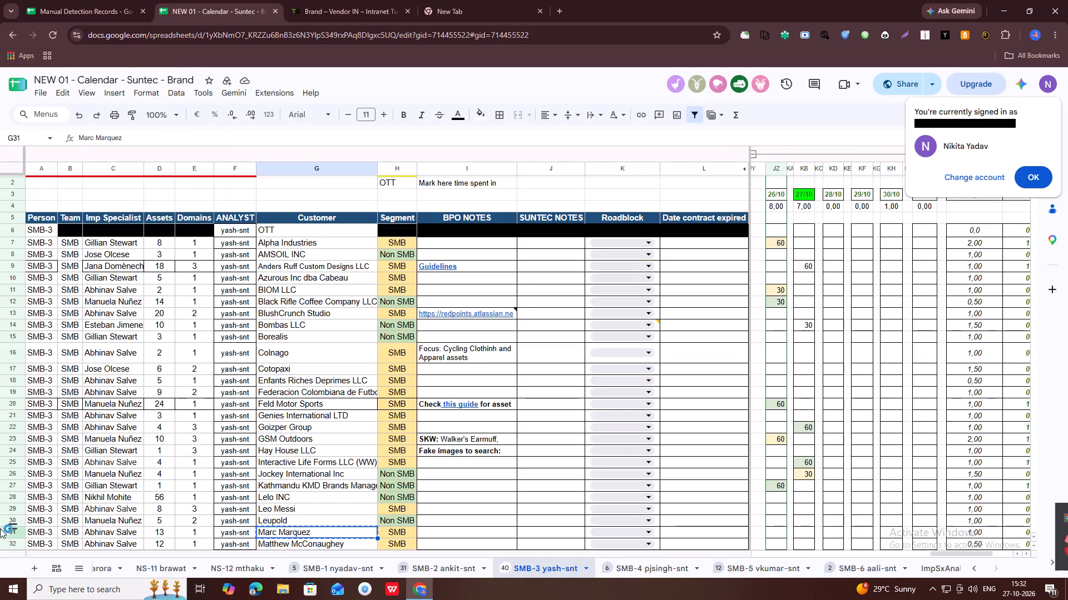
left_click(1, 536, "alt")
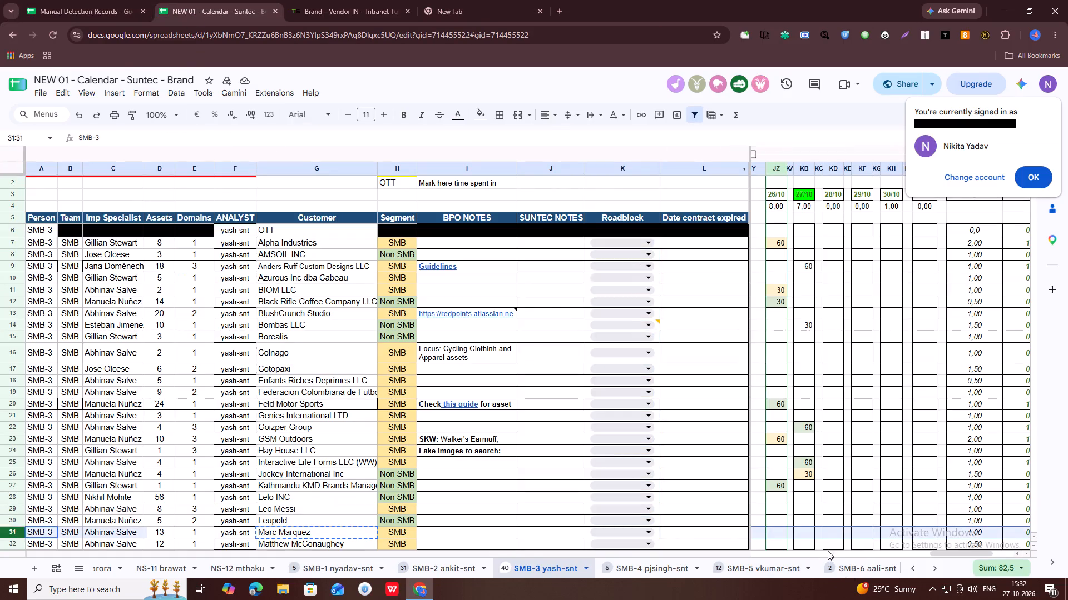
left_click(809, 534, "alt")
type("60")
key("Return")
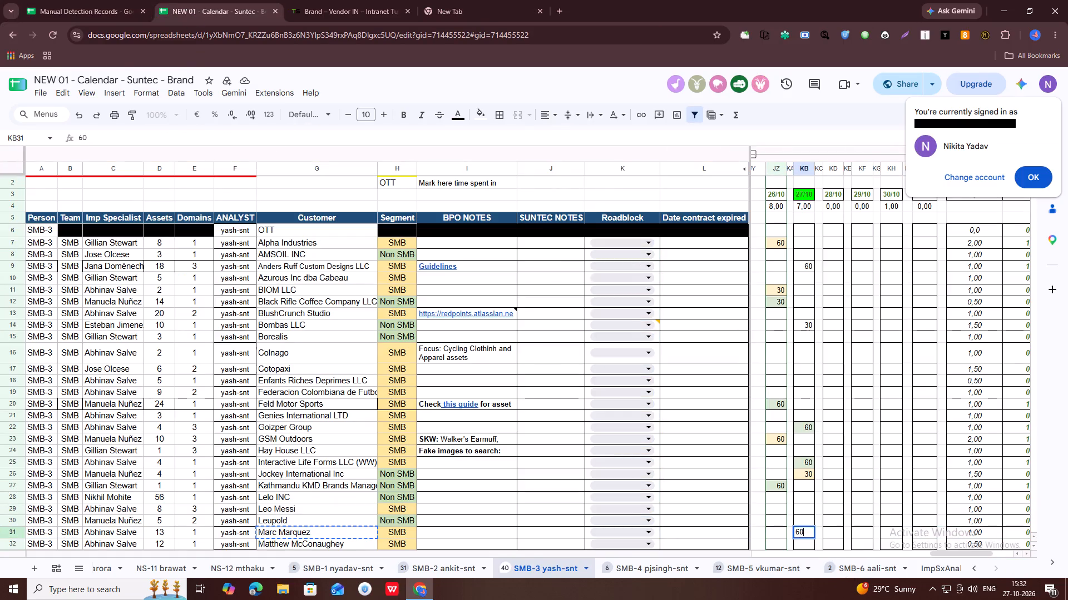
key("Up")
left_click(474, 118, "alt")
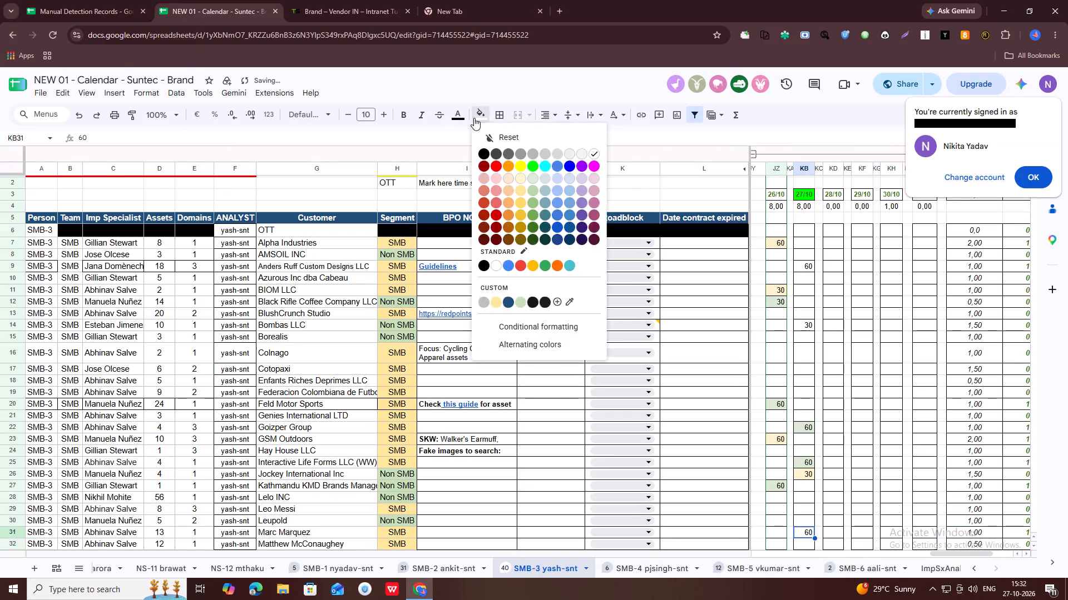
left_click(534, 179, "alt")
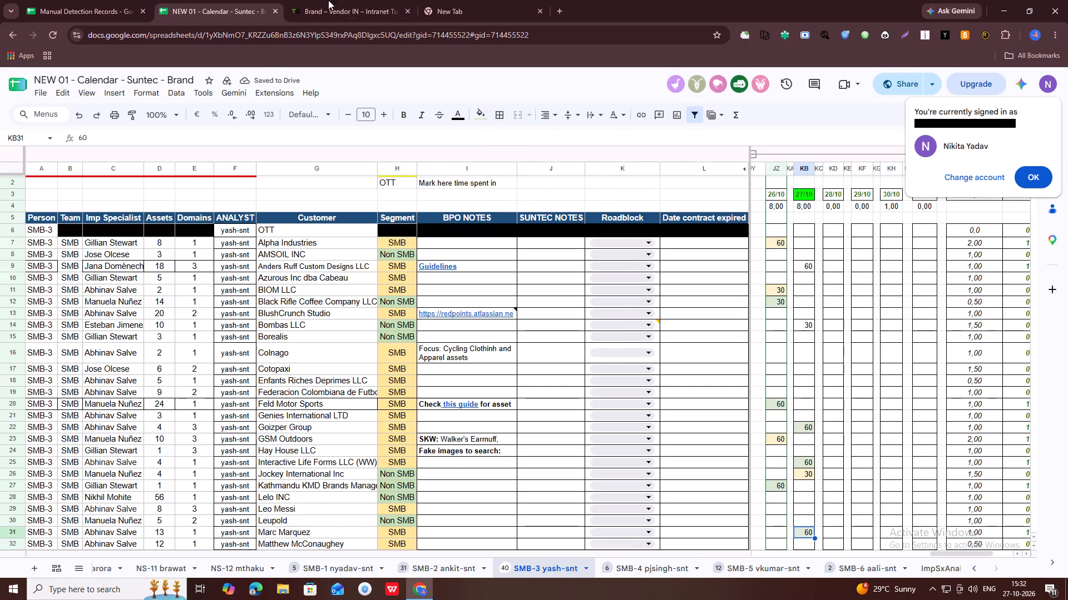
Close the browser window and shut down Windows from the desktop.
left_click(1067, 0, "alt")
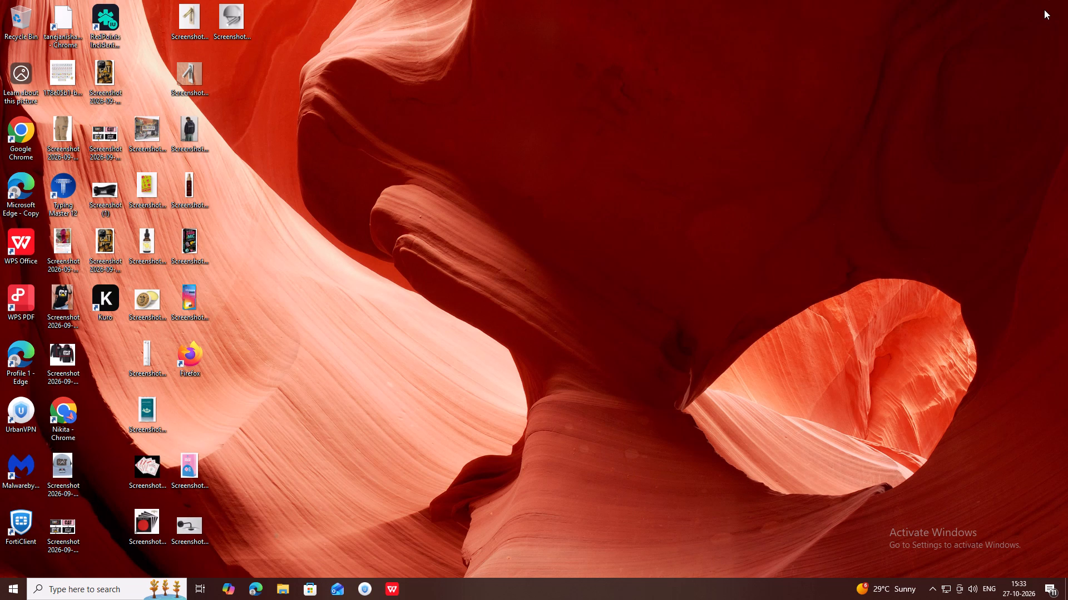
key("alt+F4")
key("Return")
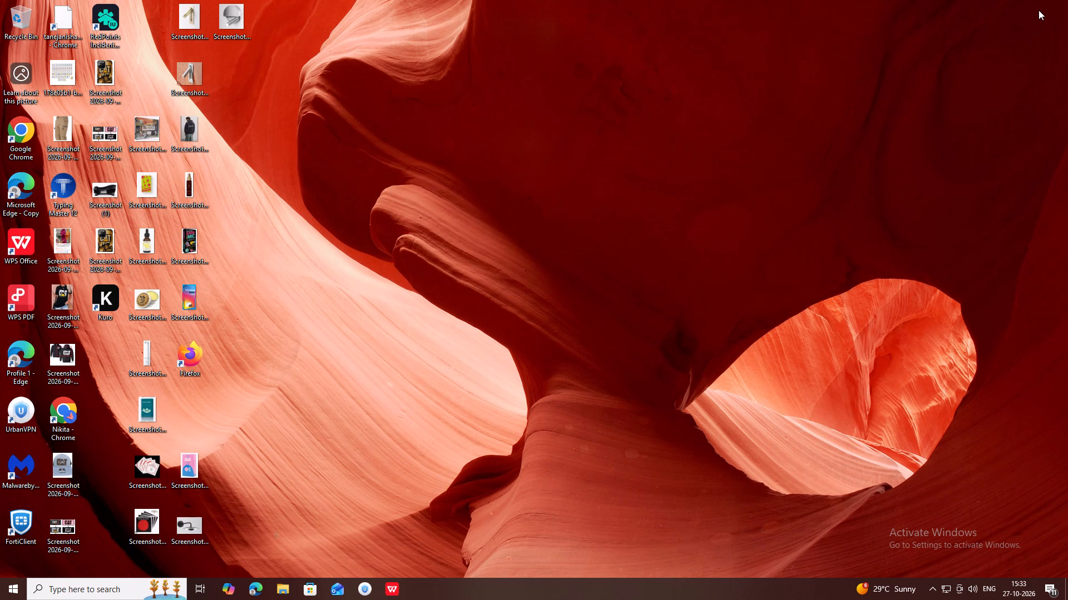